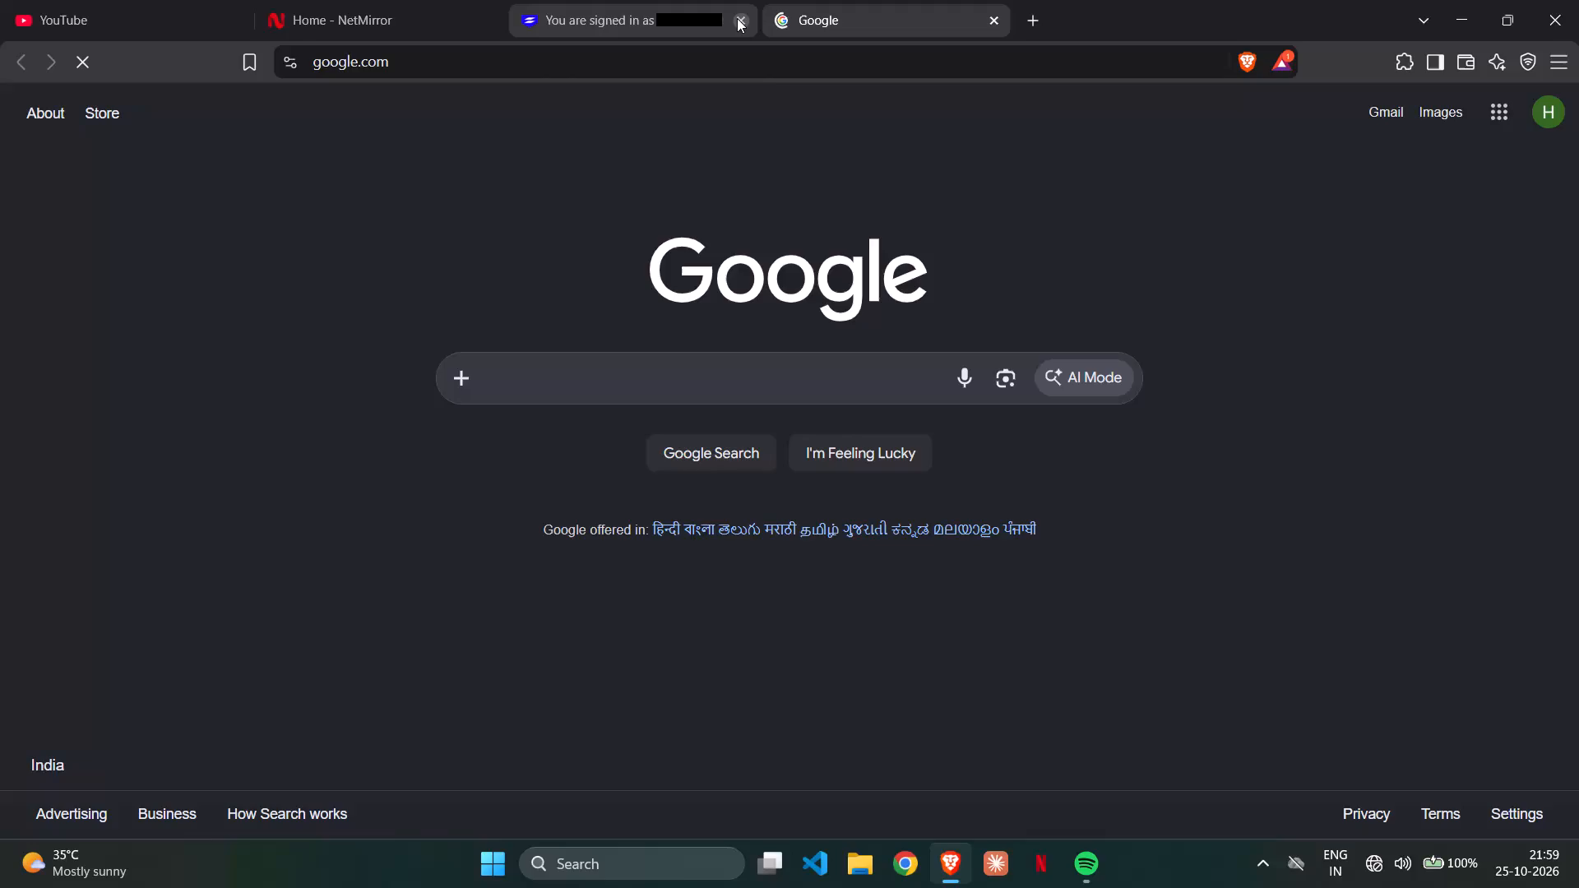
Close the network sign-in confirmation tab, keeping the YouTube, NetMirror and Google tabs open.
left_click(737, 18)
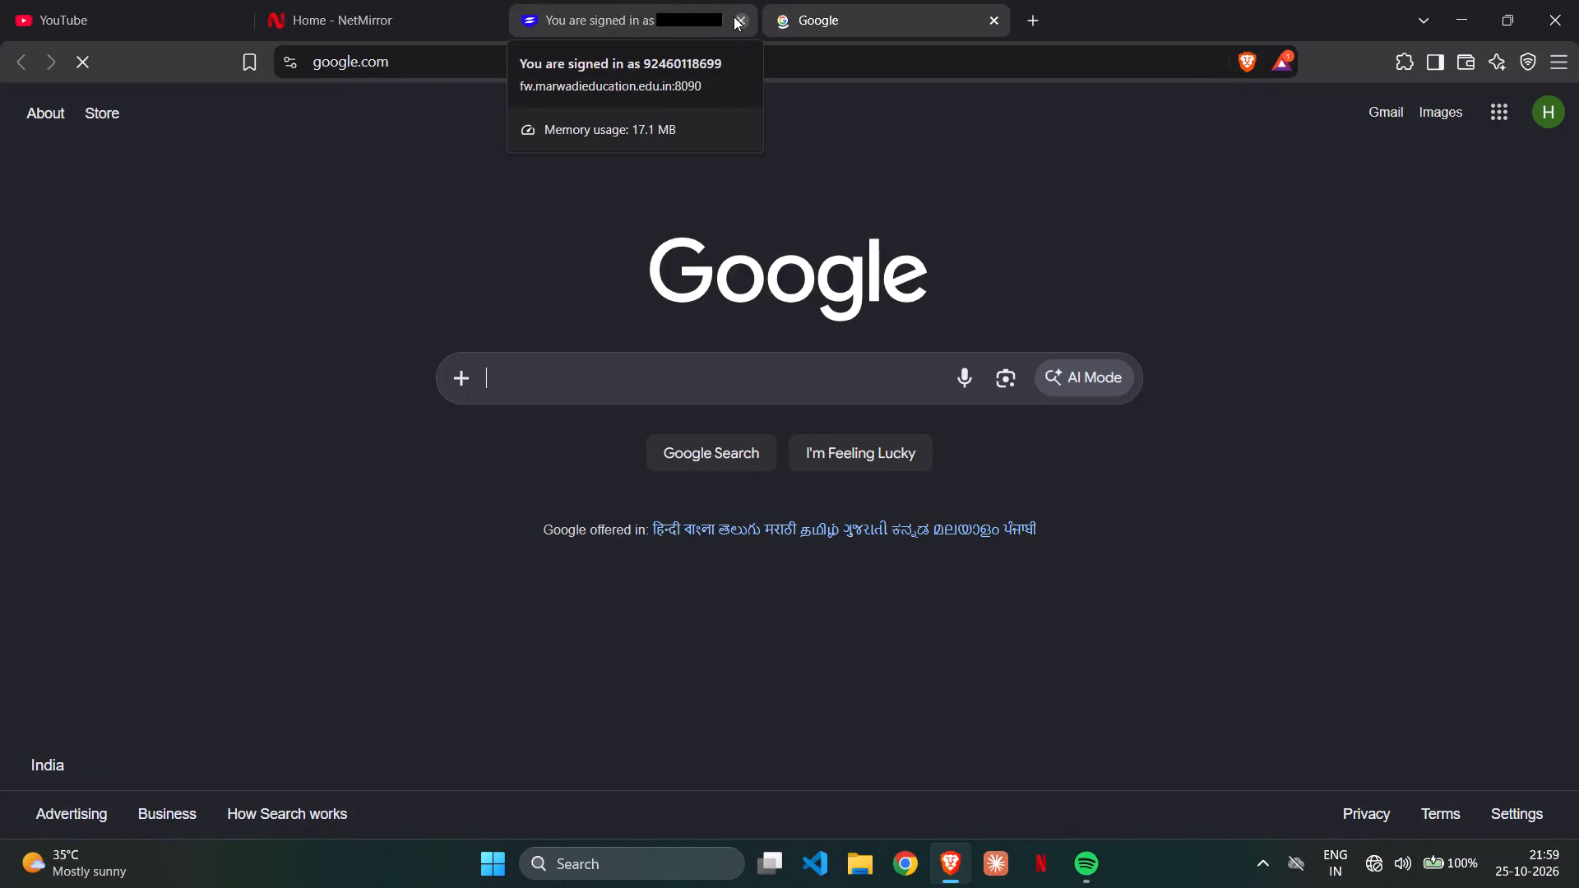
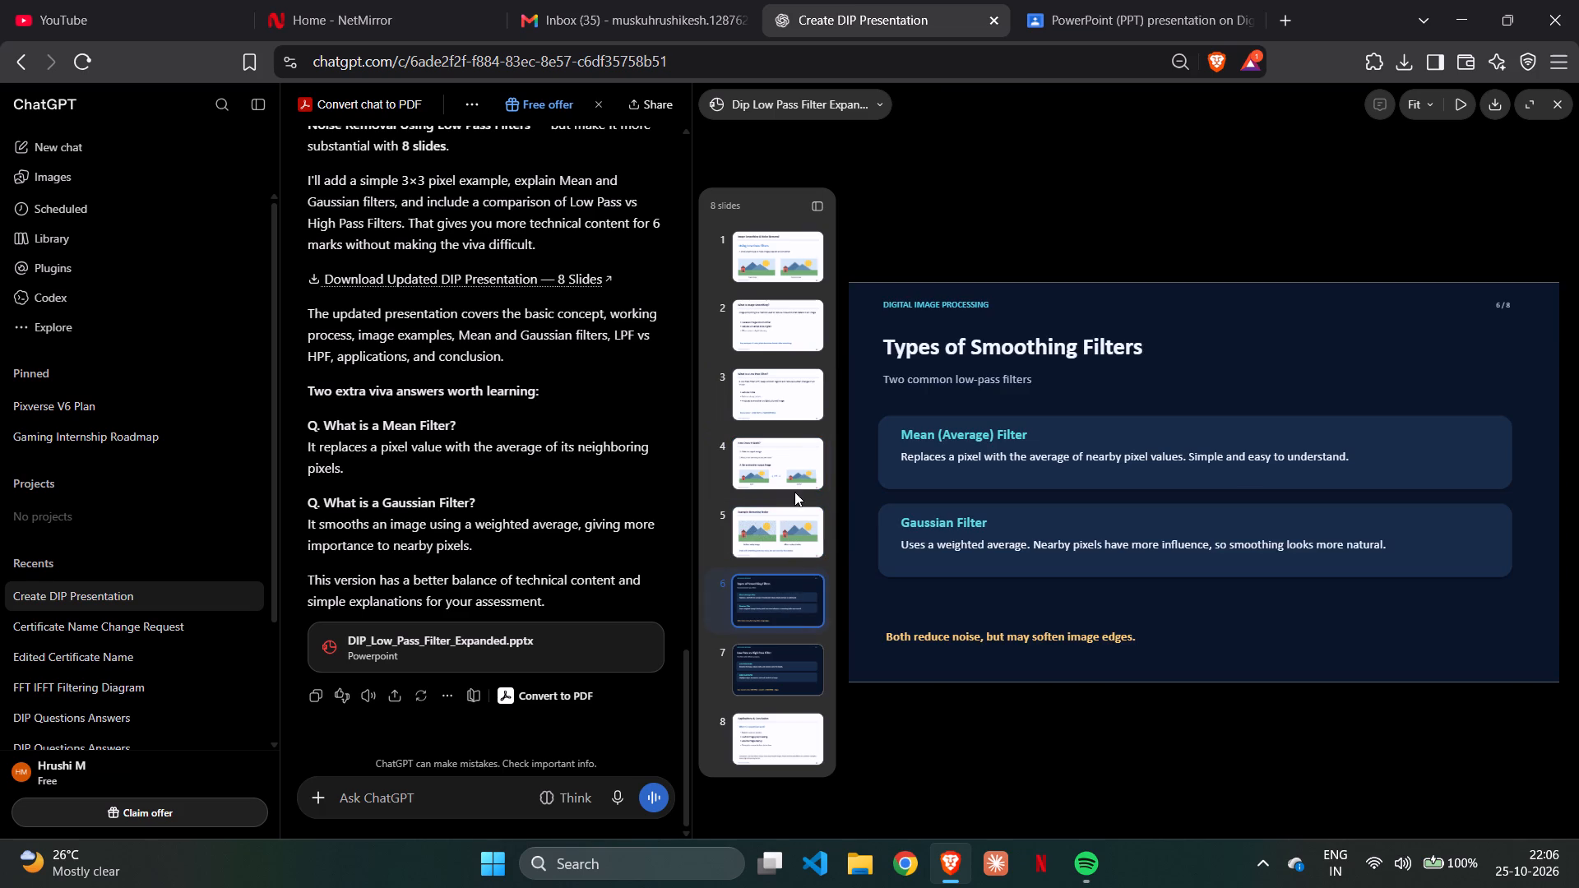
left_click(786, 666)
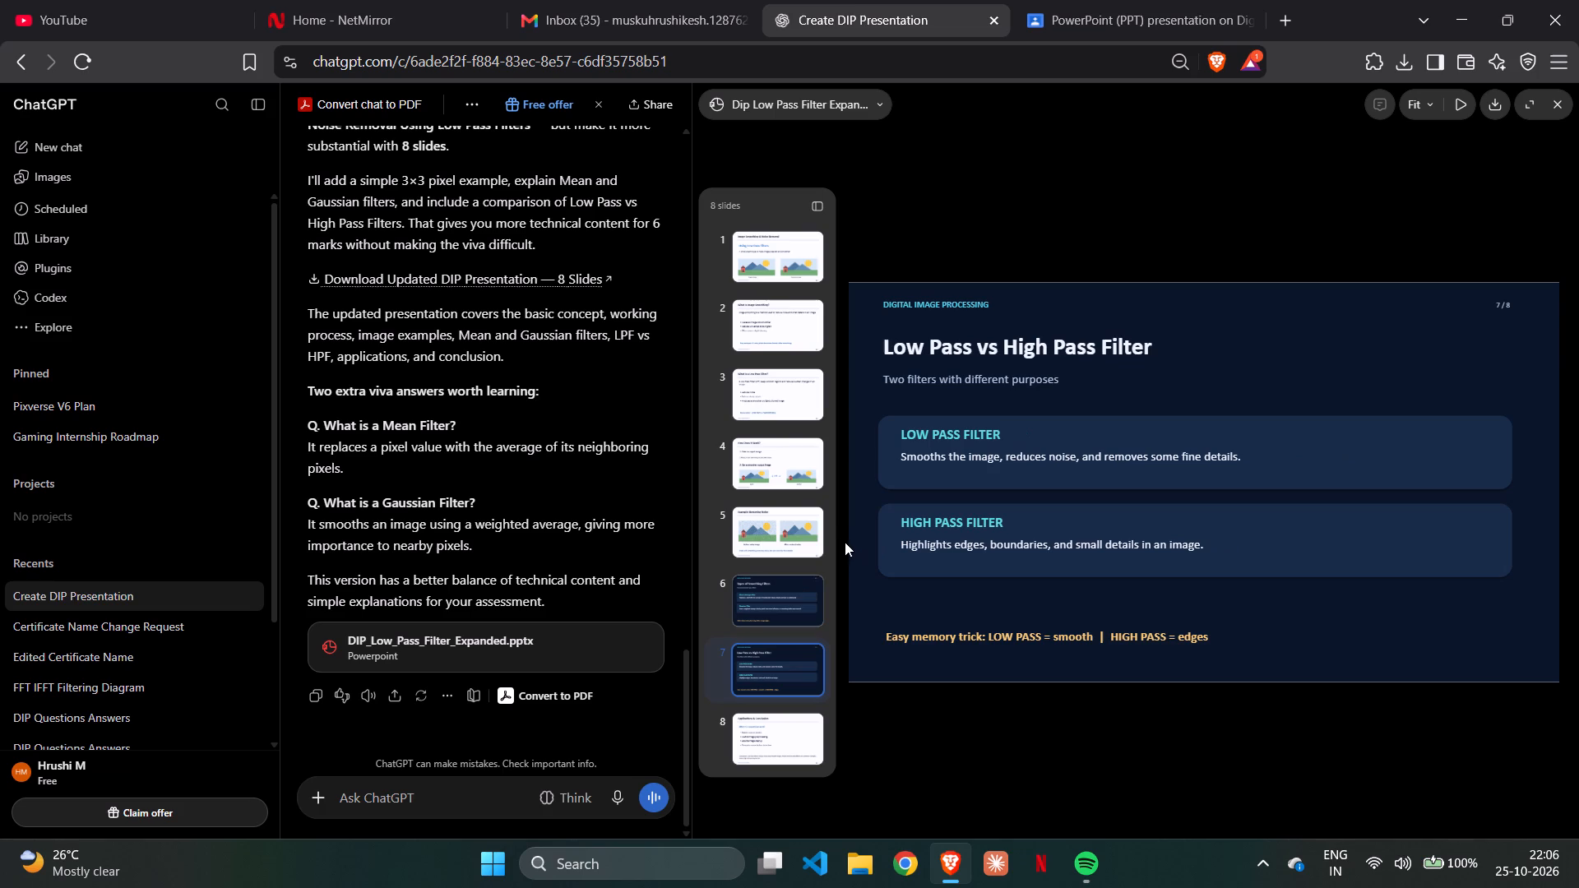
left_click(791, 586)
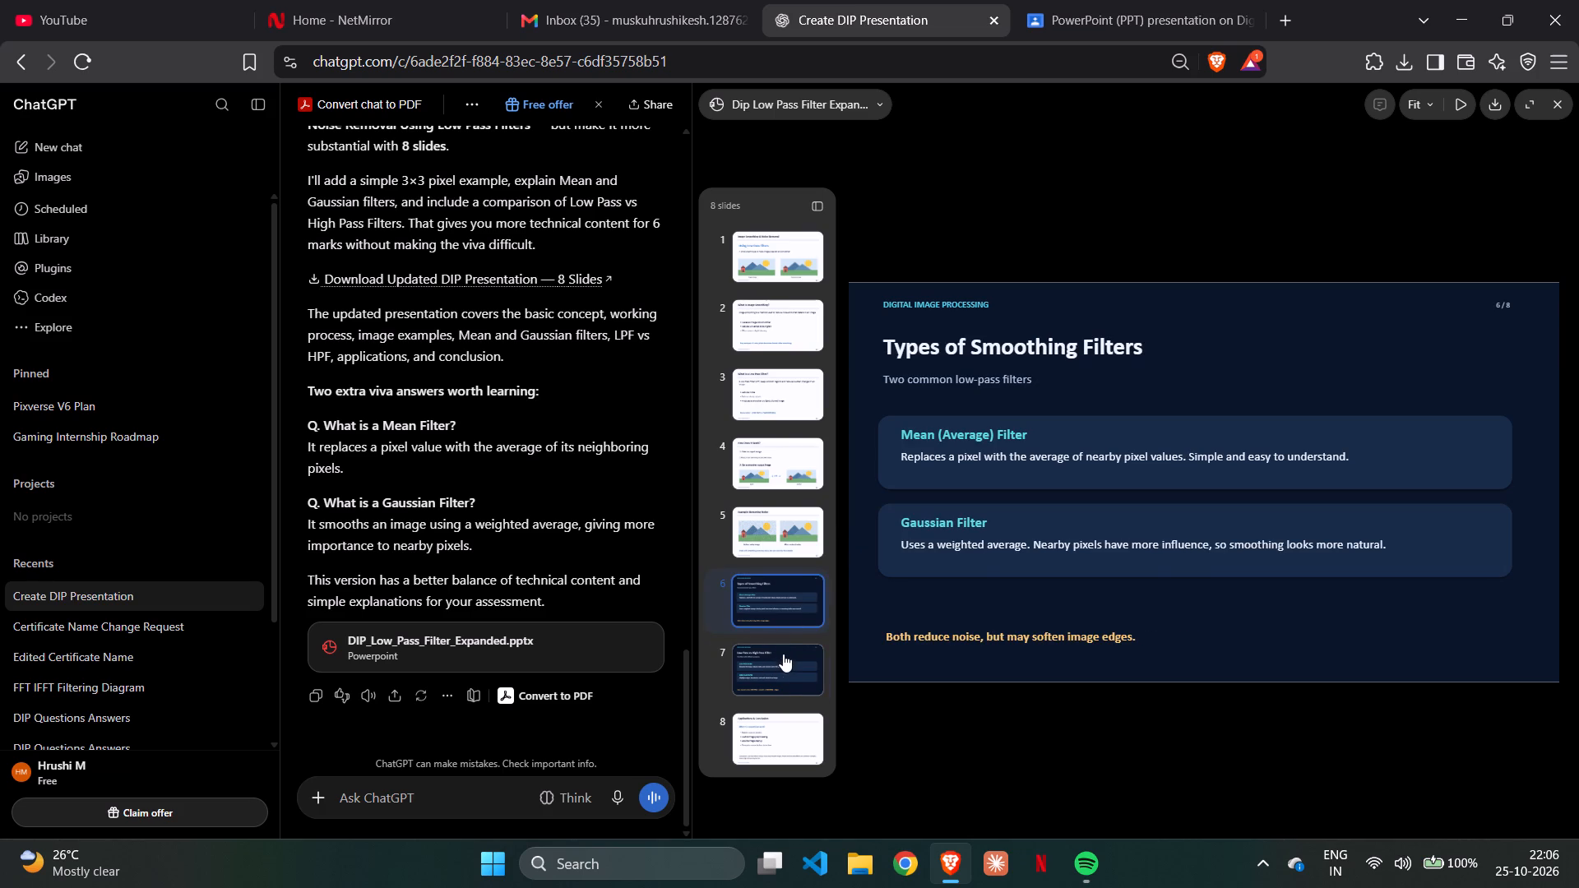
left_click(773, 677)
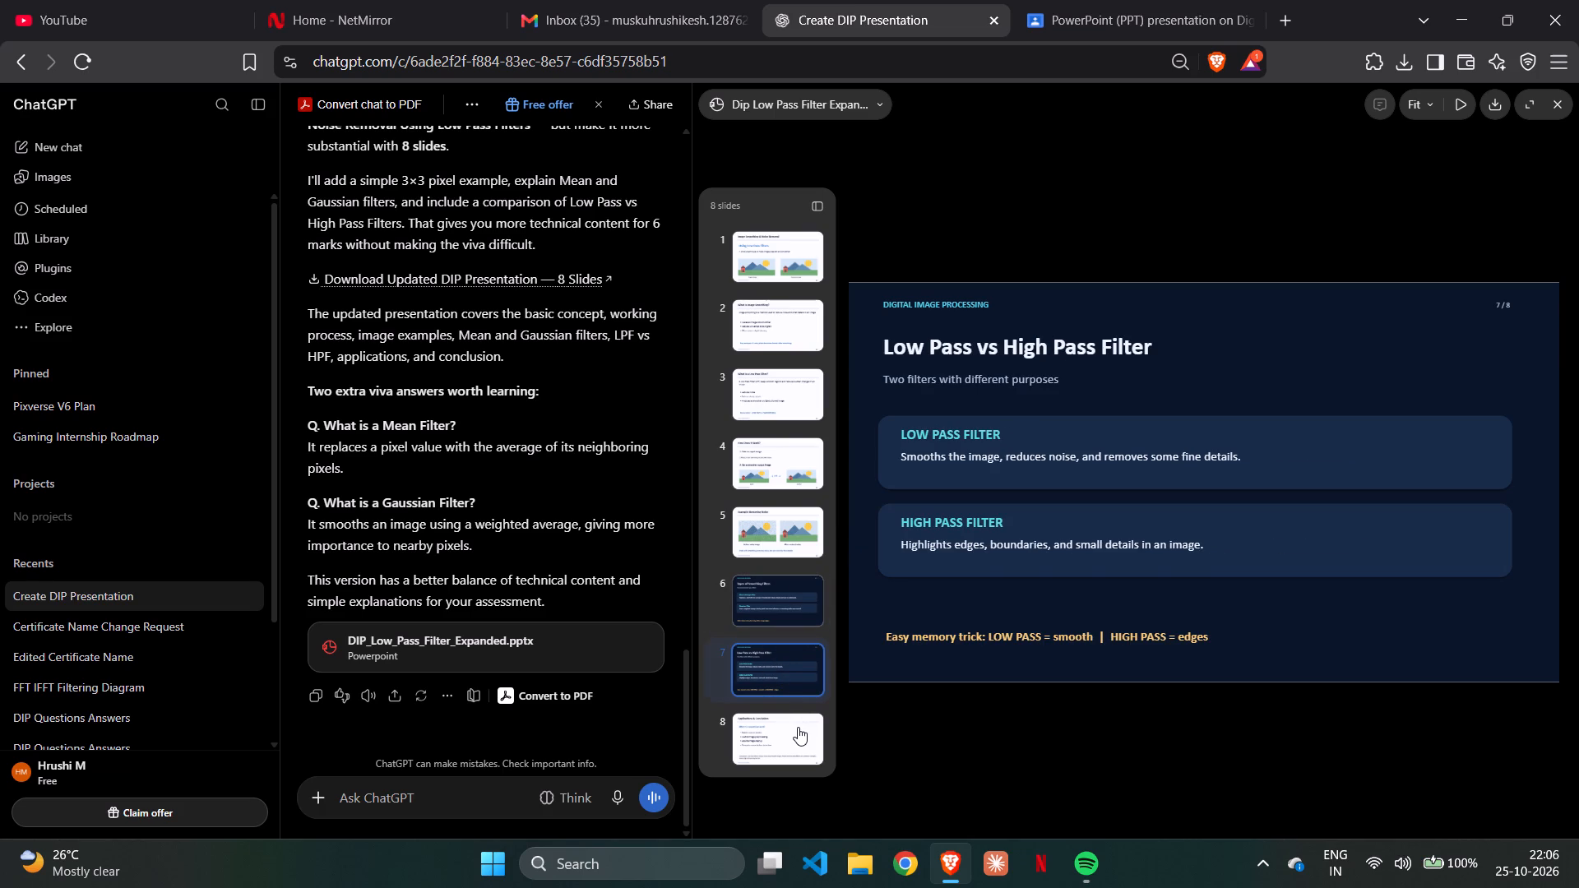
left_click(798, 727)
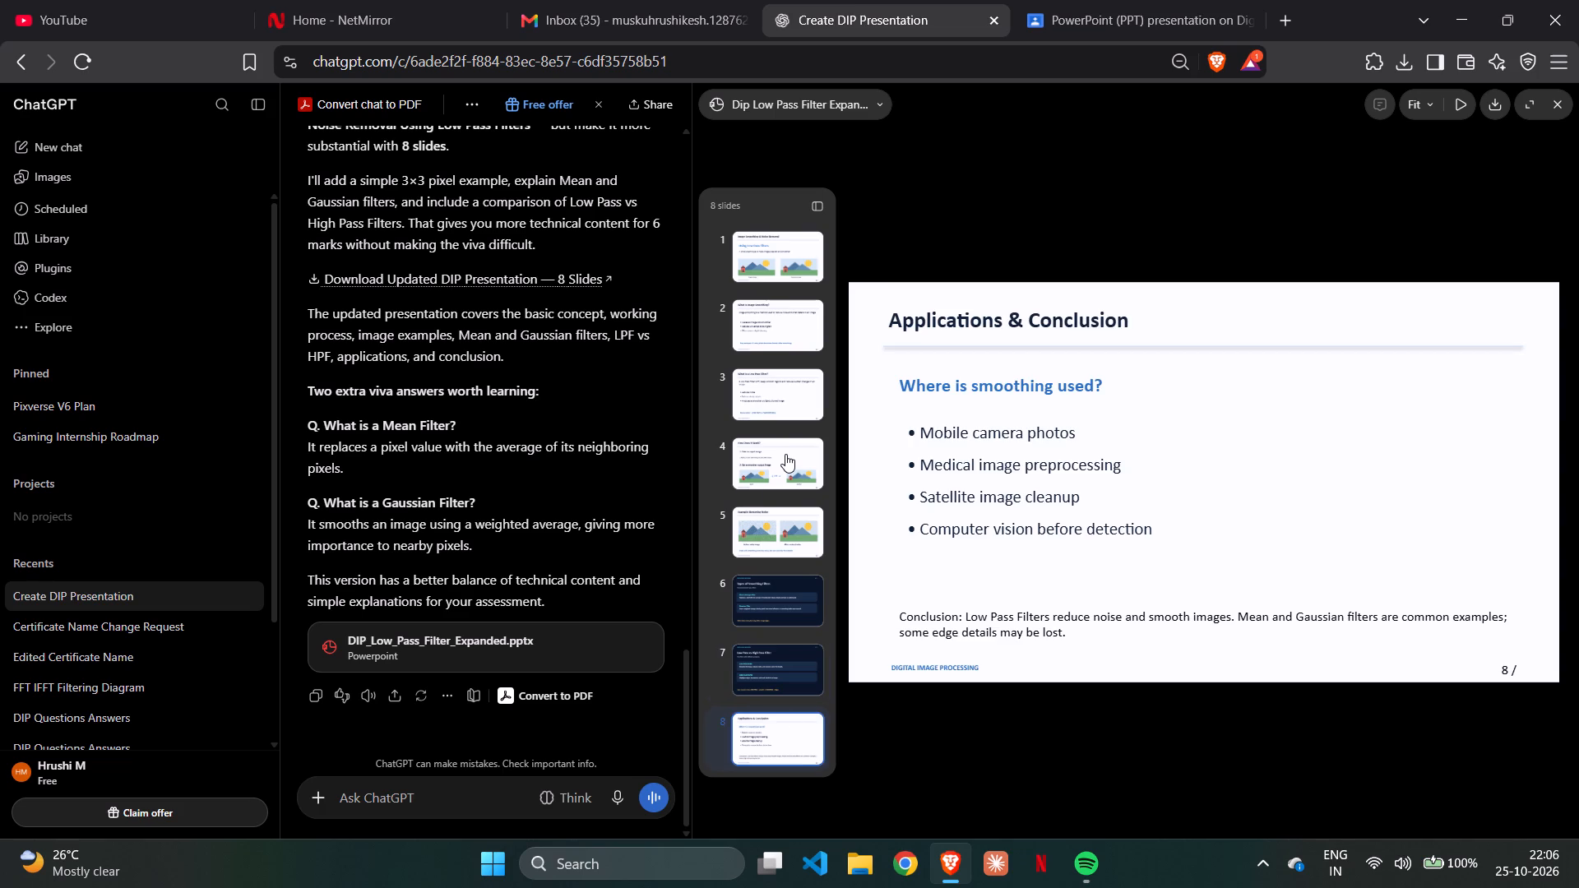
scroll(785, 454, "up", 3)
Download the expanded presentation in PowerPoint (PPTX) format to the Downloads folder as DIP_Low_Pass_Filter_Expanded.pptx.
left_click(1491, 104)
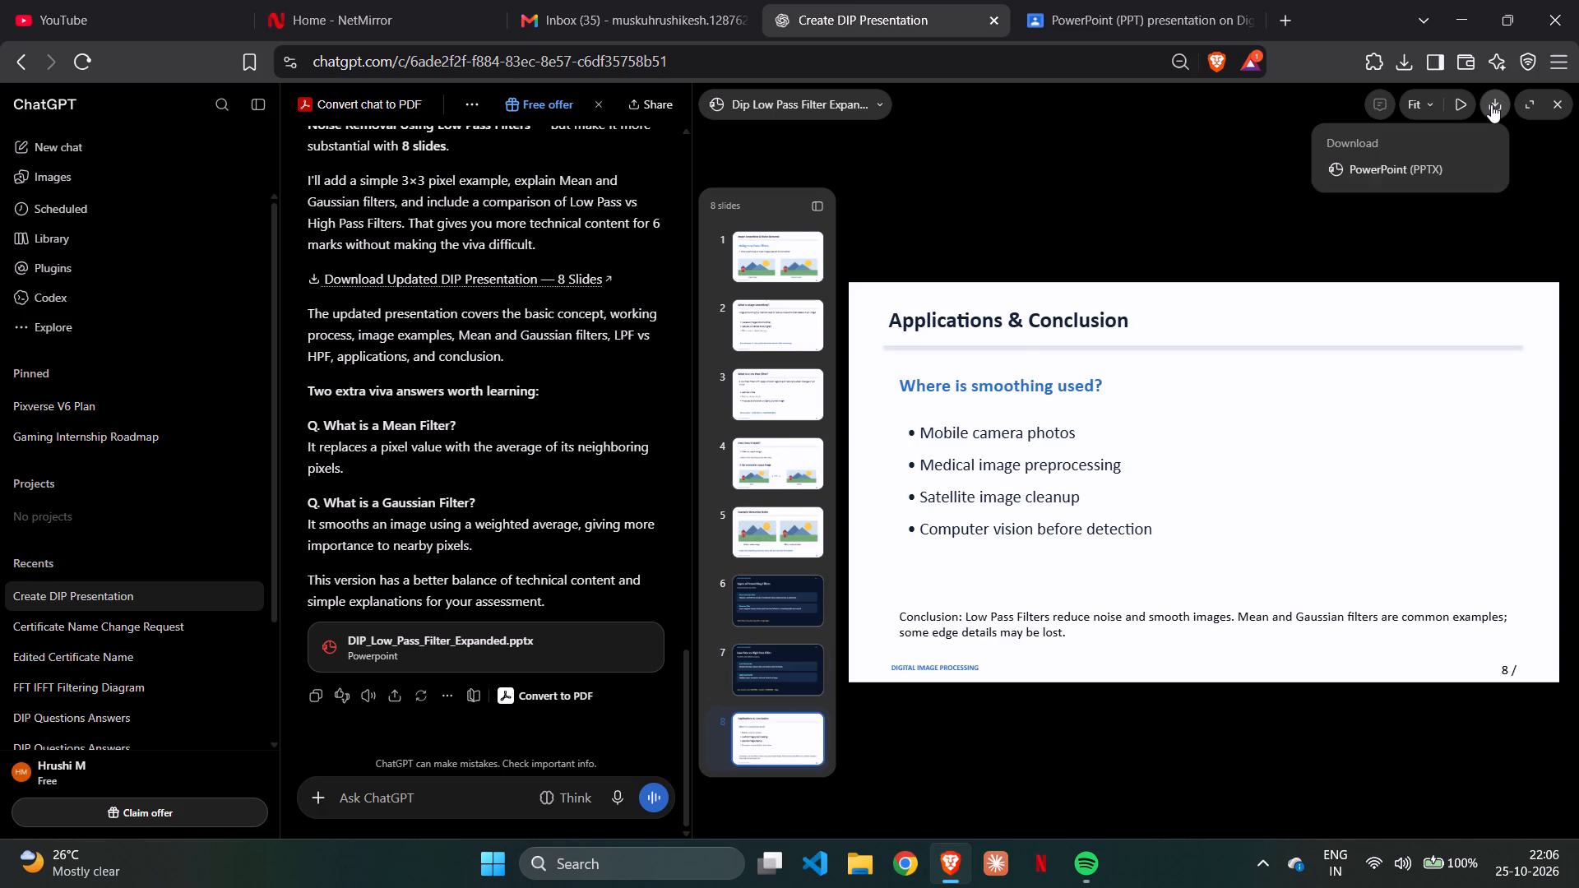
left_click(1415, 158)
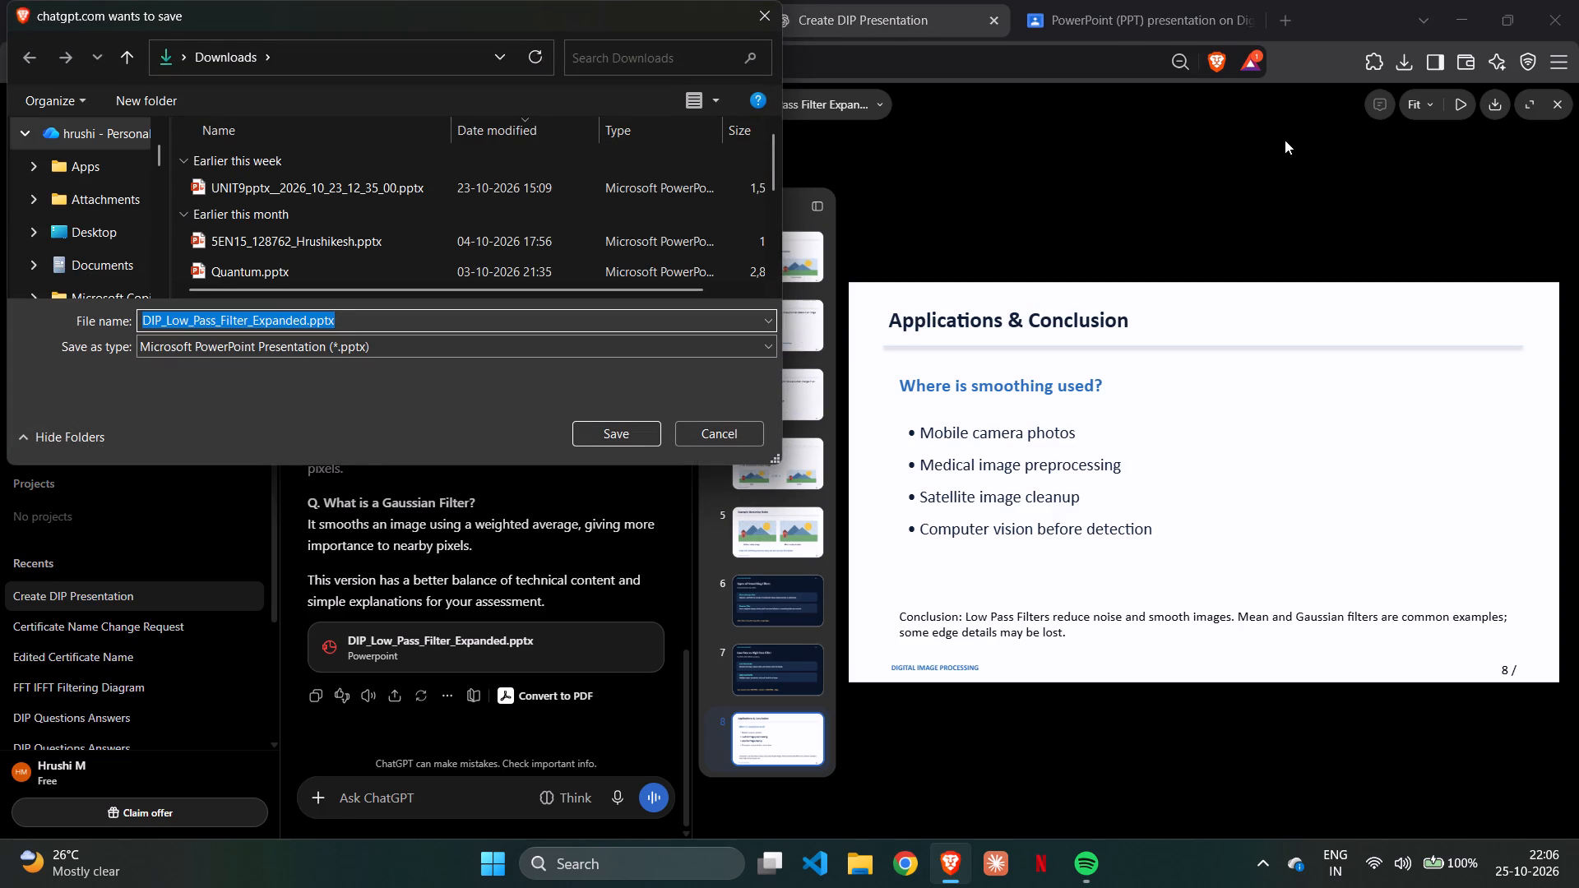
left_click(592, 430)
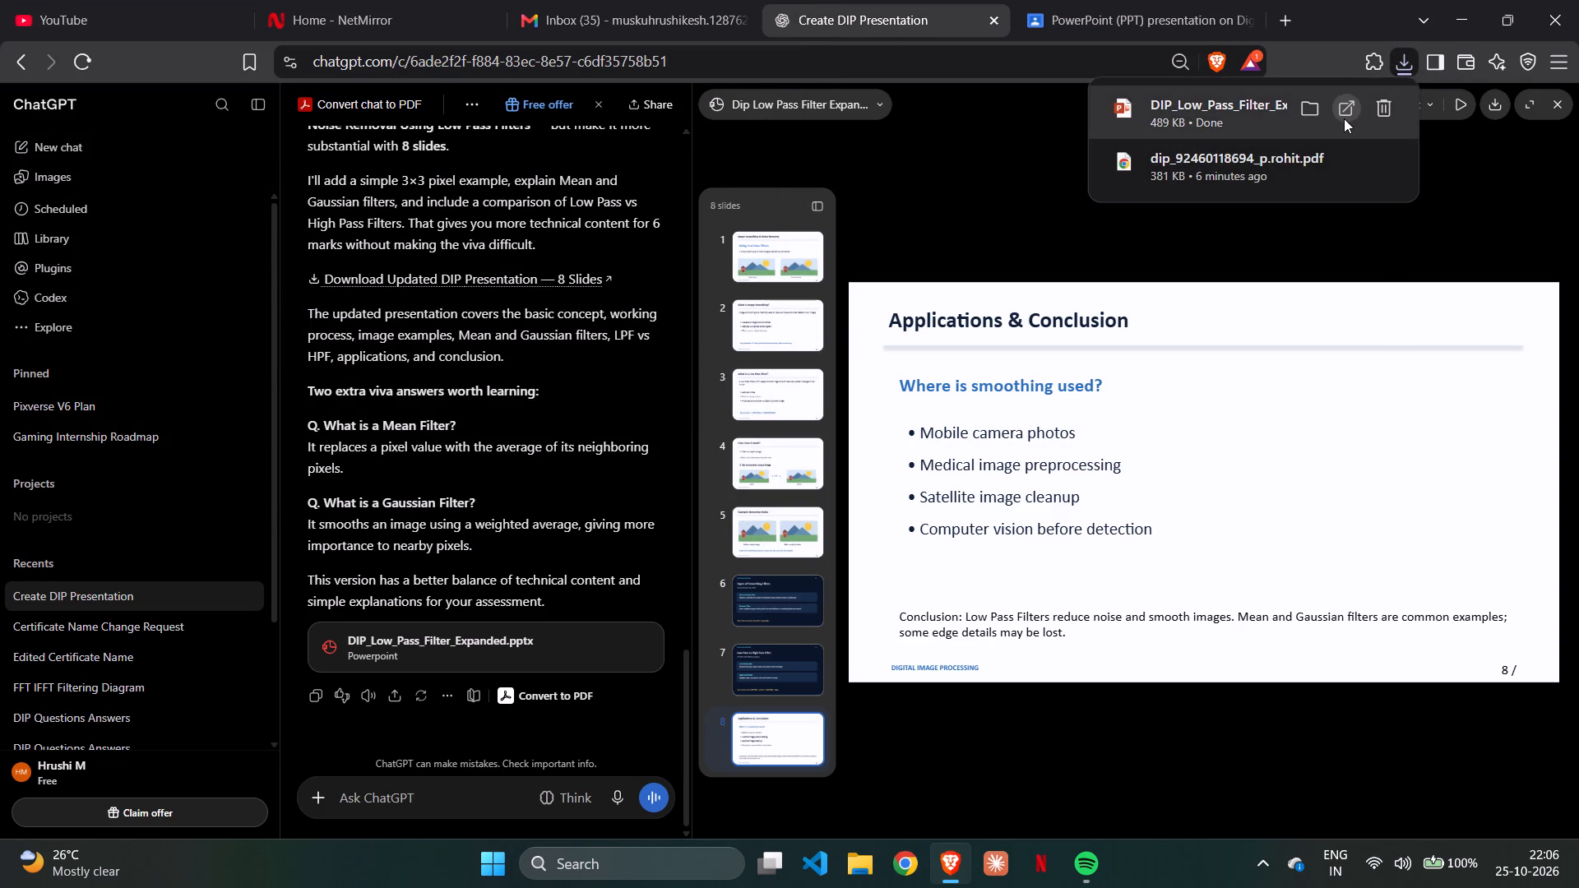
Open the downloaded DIP_Low_Pass_Filter_Expanded.pptx in PowerPoint and enable editing.
left_click(1344, 118)
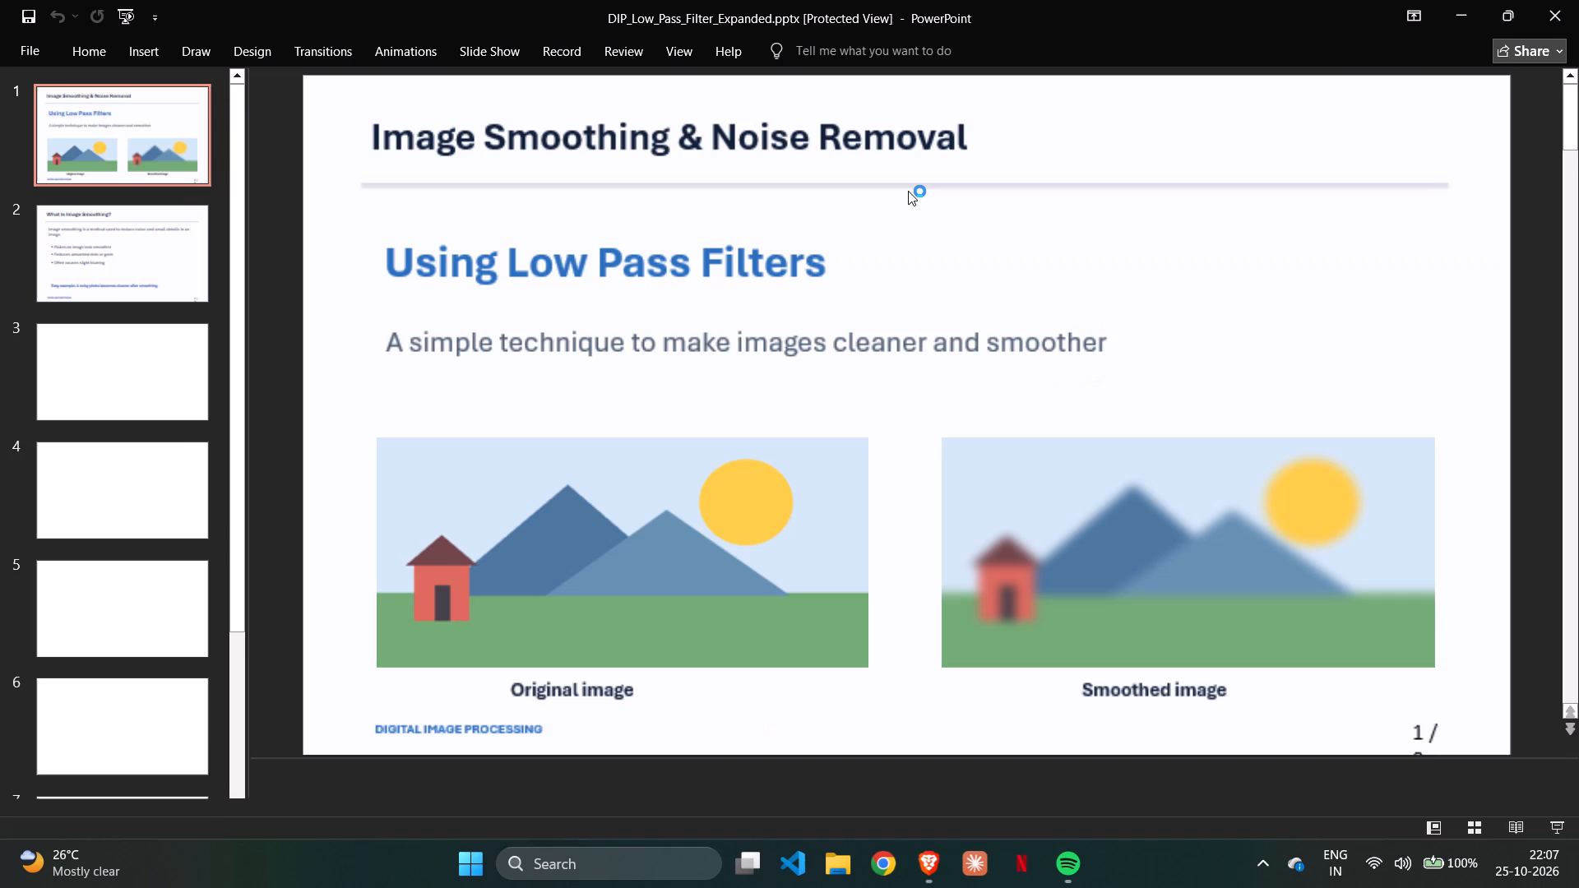
left_click(847, 86)
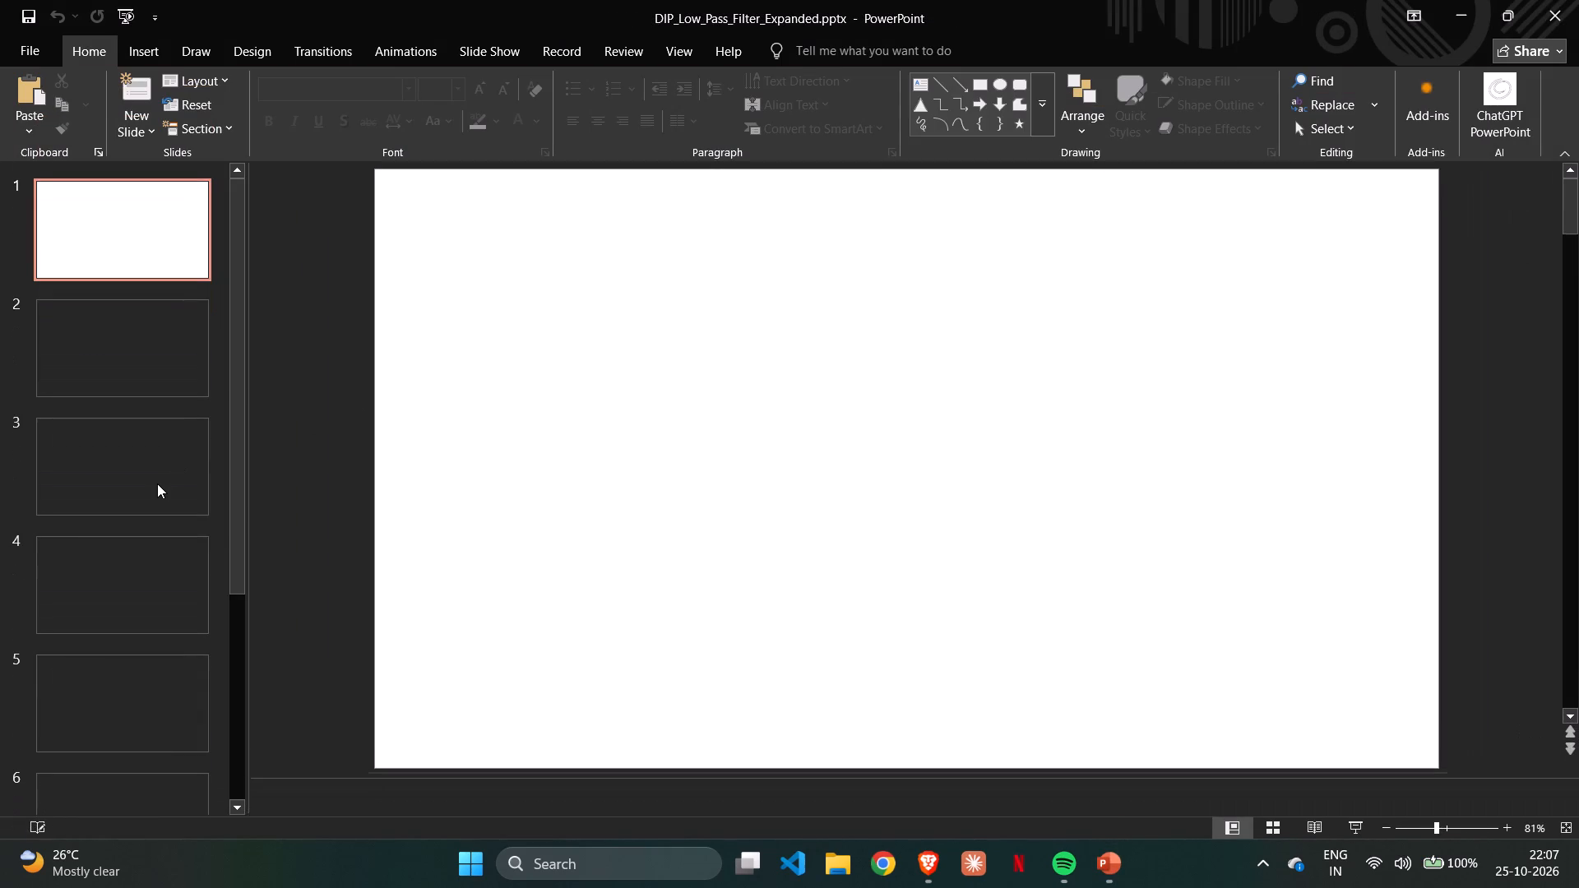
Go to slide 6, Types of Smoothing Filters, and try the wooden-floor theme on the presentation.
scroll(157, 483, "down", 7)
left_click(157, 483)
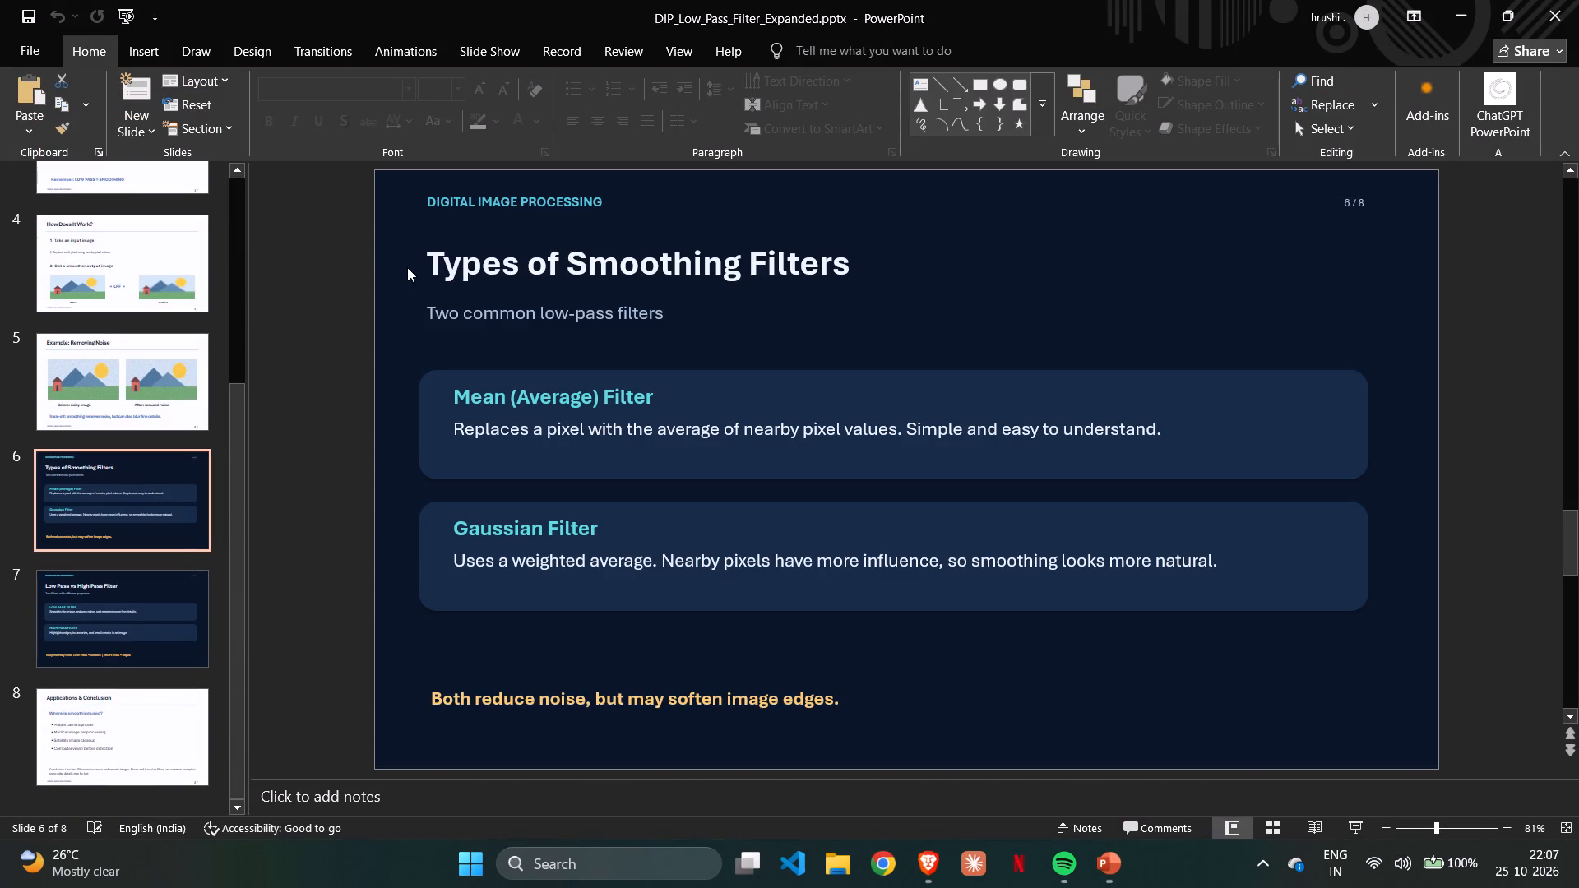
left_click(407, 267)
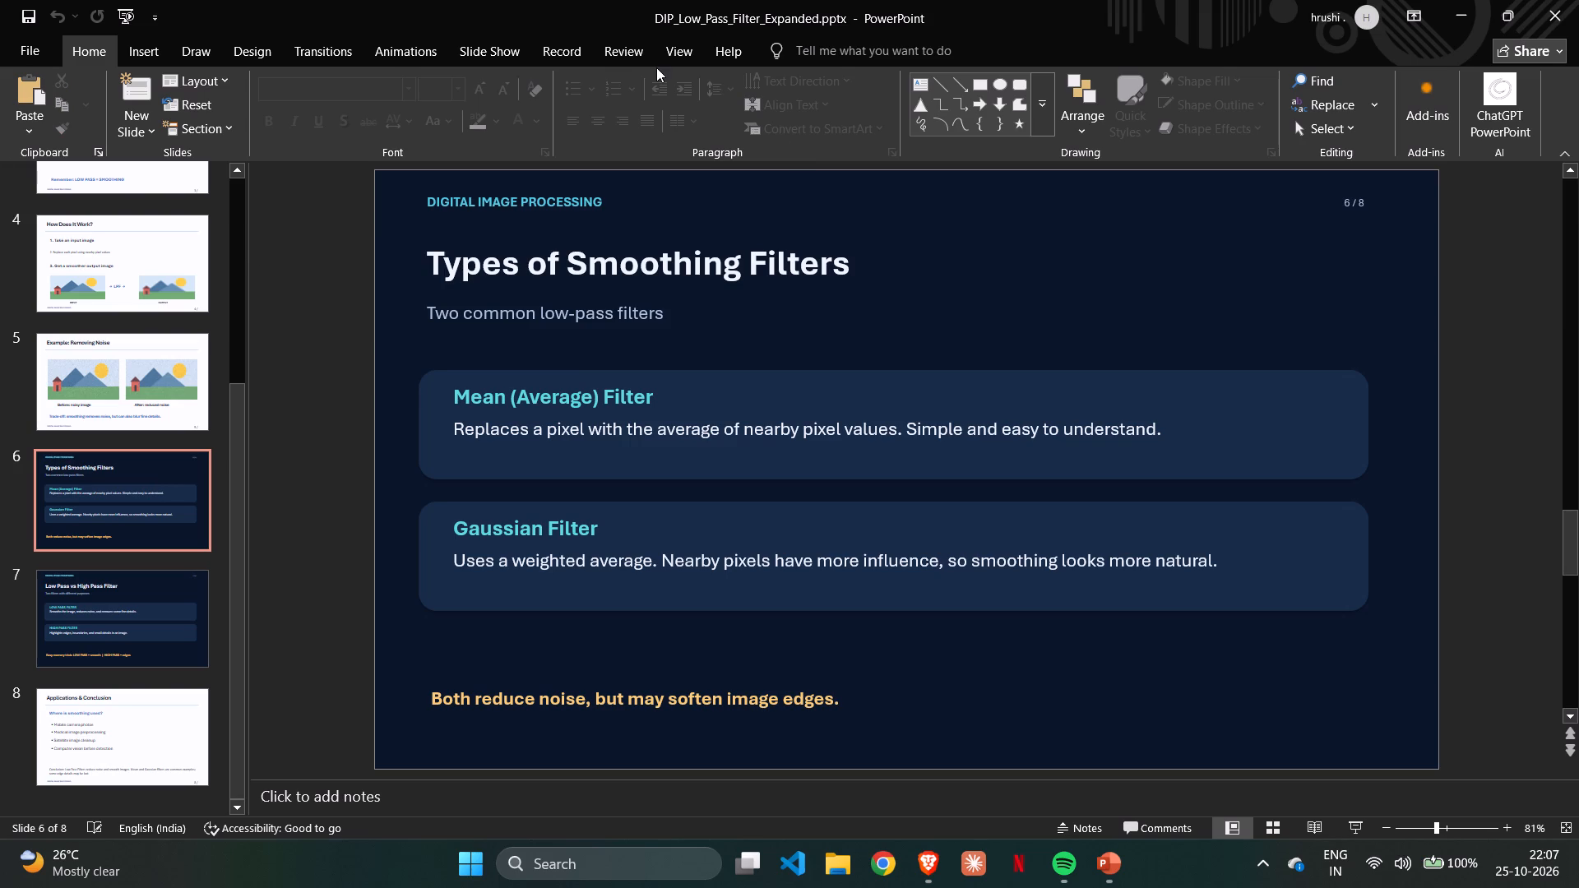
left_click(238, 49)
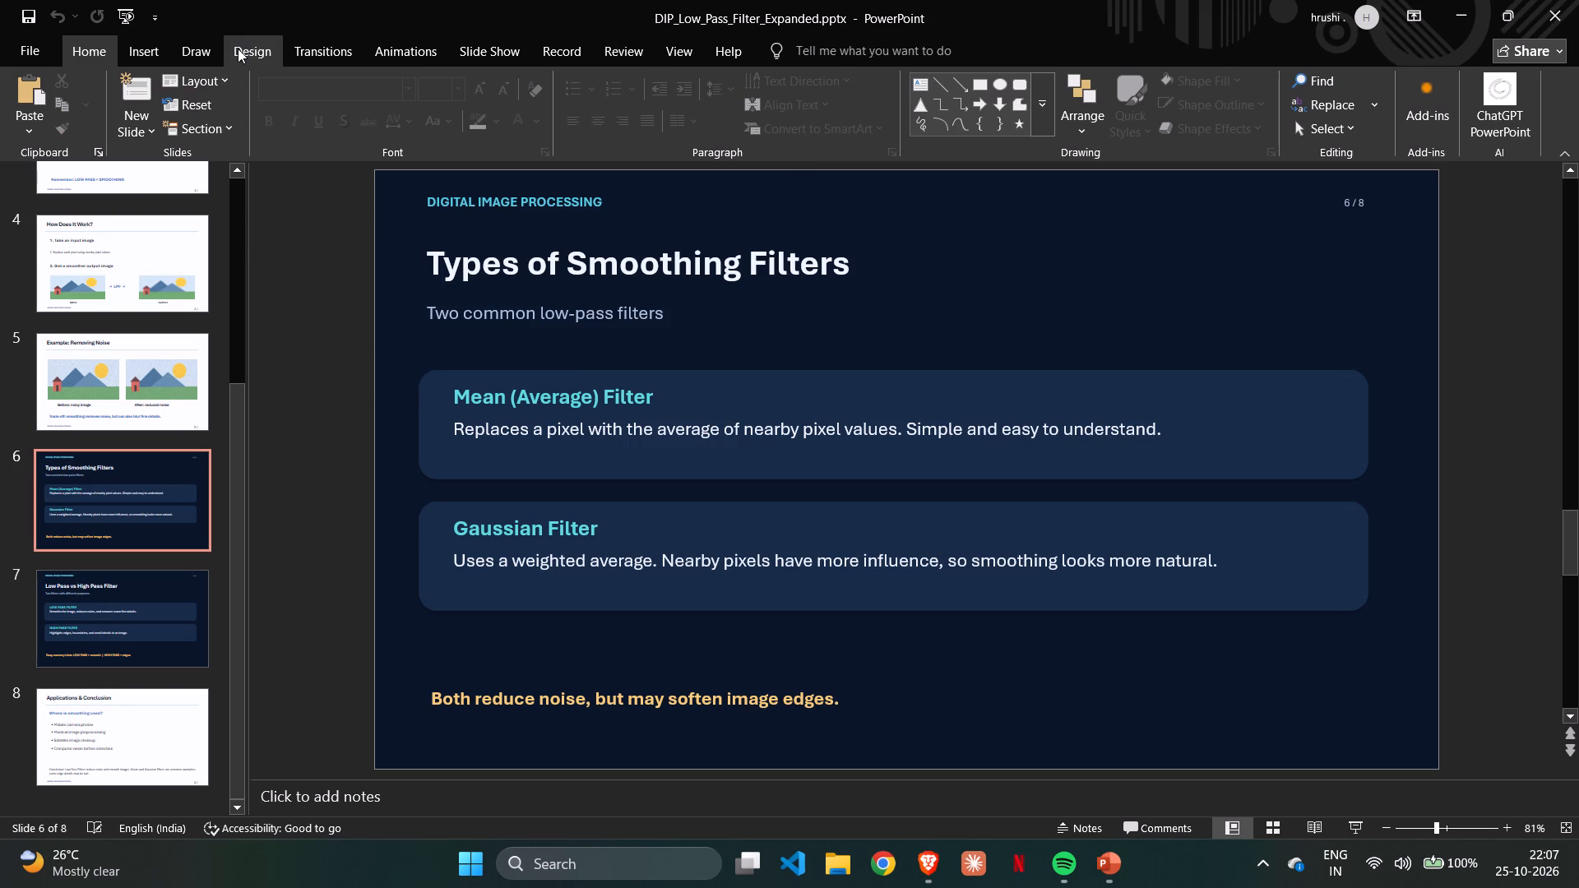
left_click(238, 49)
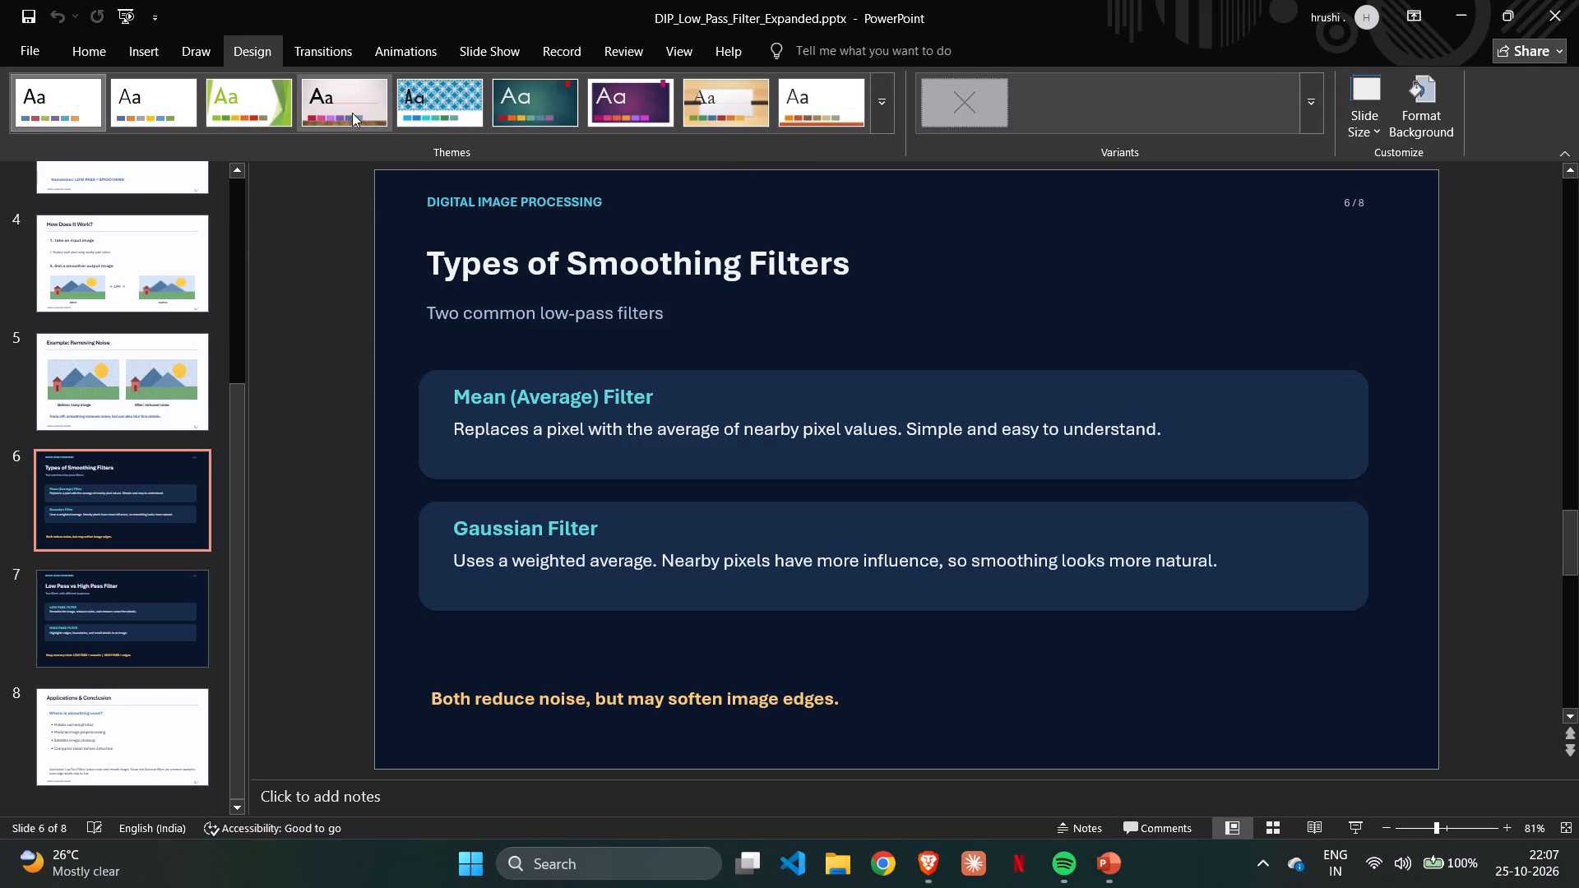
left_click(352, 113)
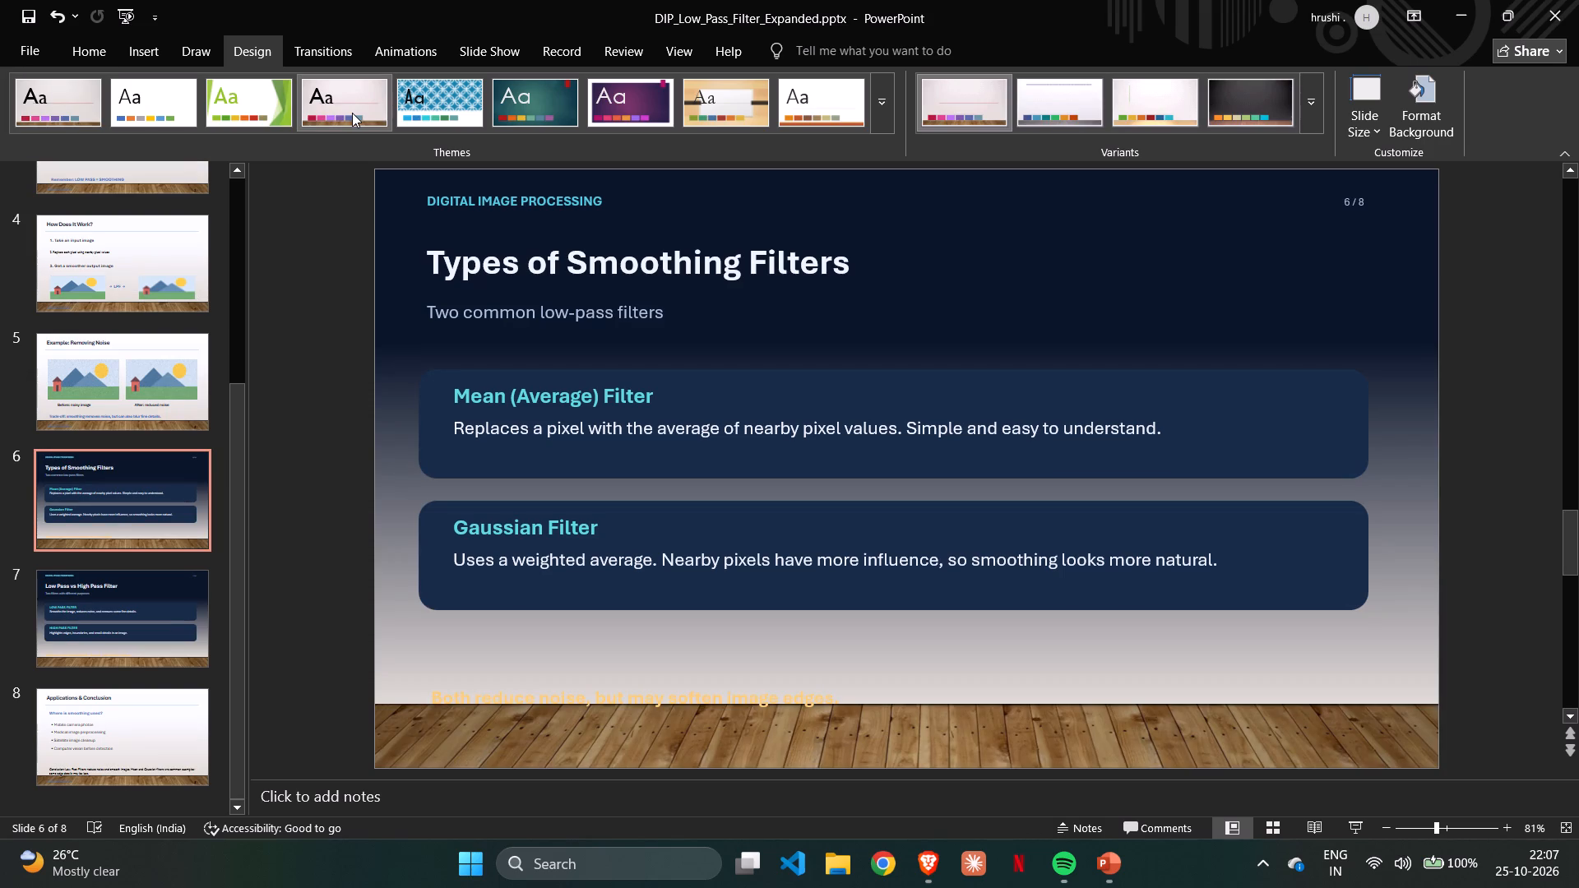
Apply the Office 2013 - 2022 Theme to the presentation with its first white variant.
left_click(154, 106)
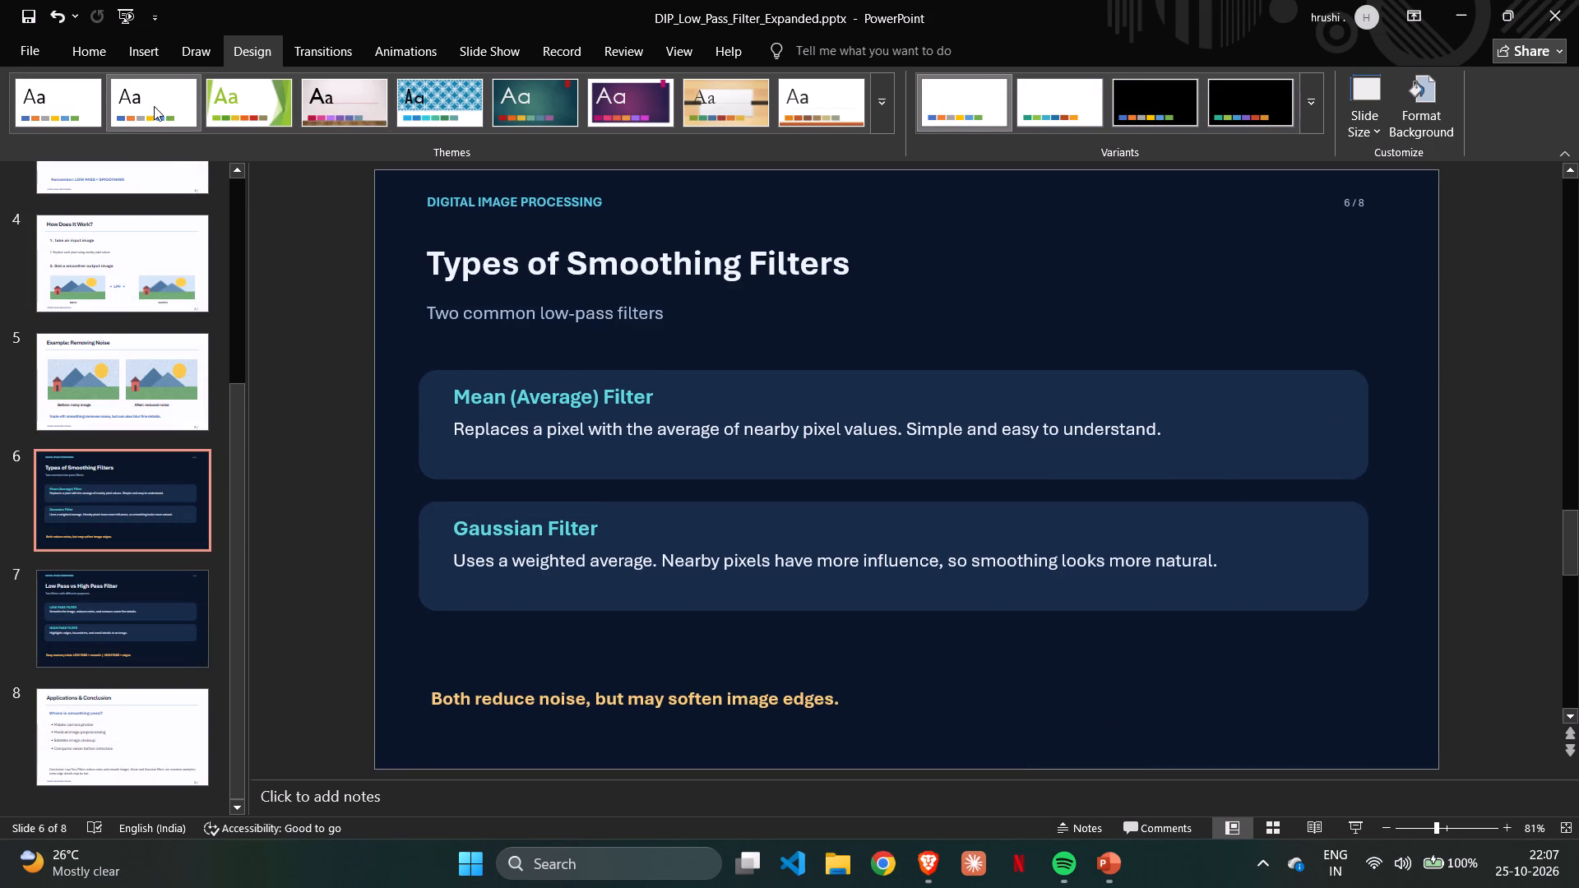
left_click(154, 126)
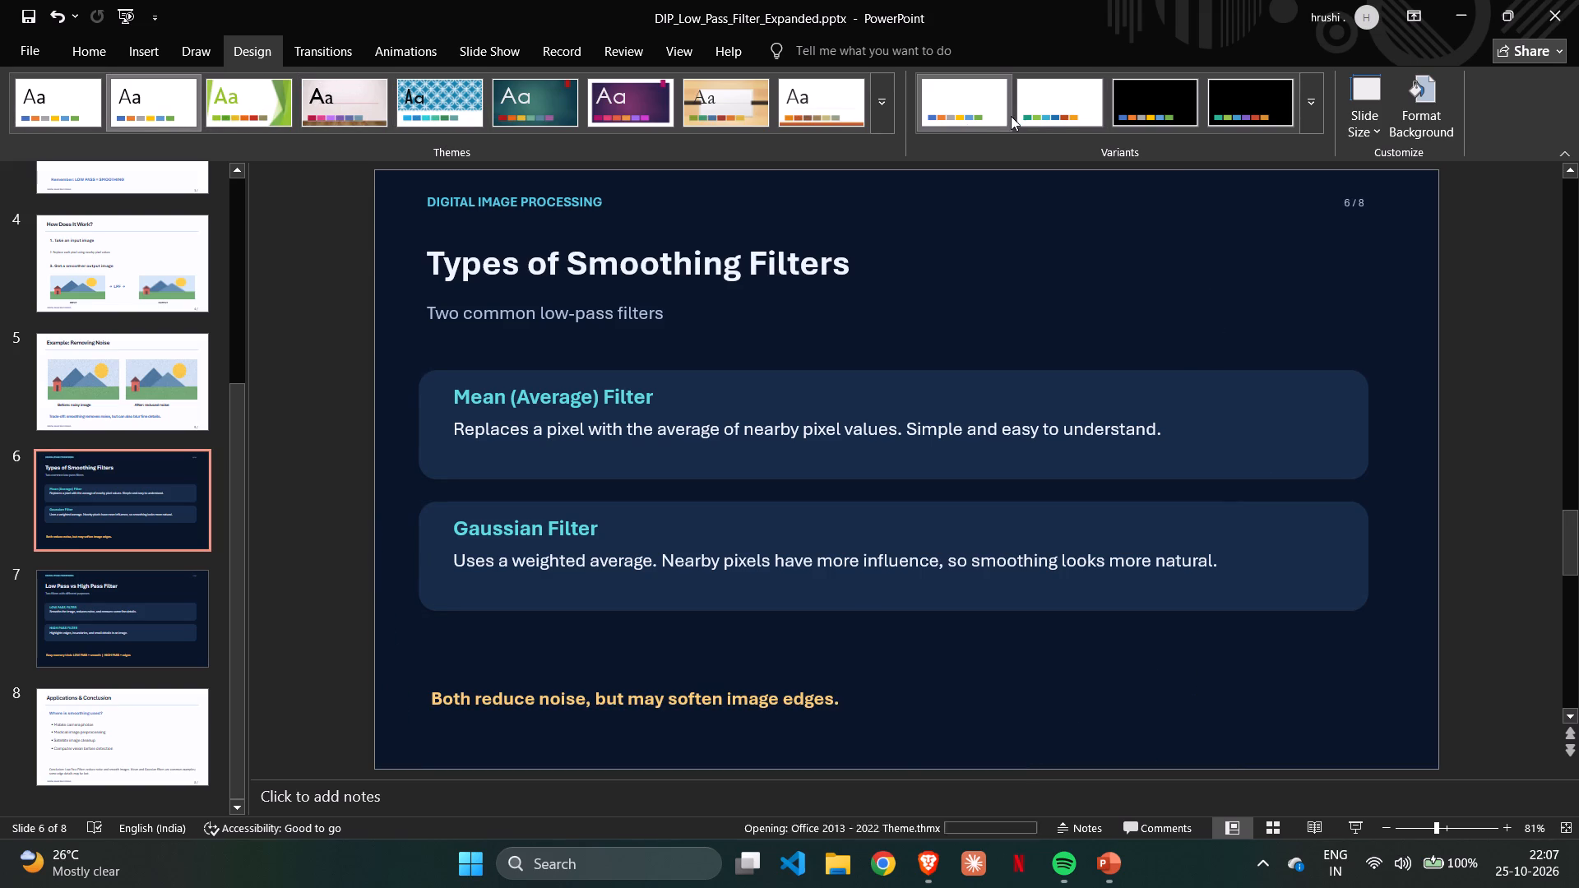
left_click(989, 117)
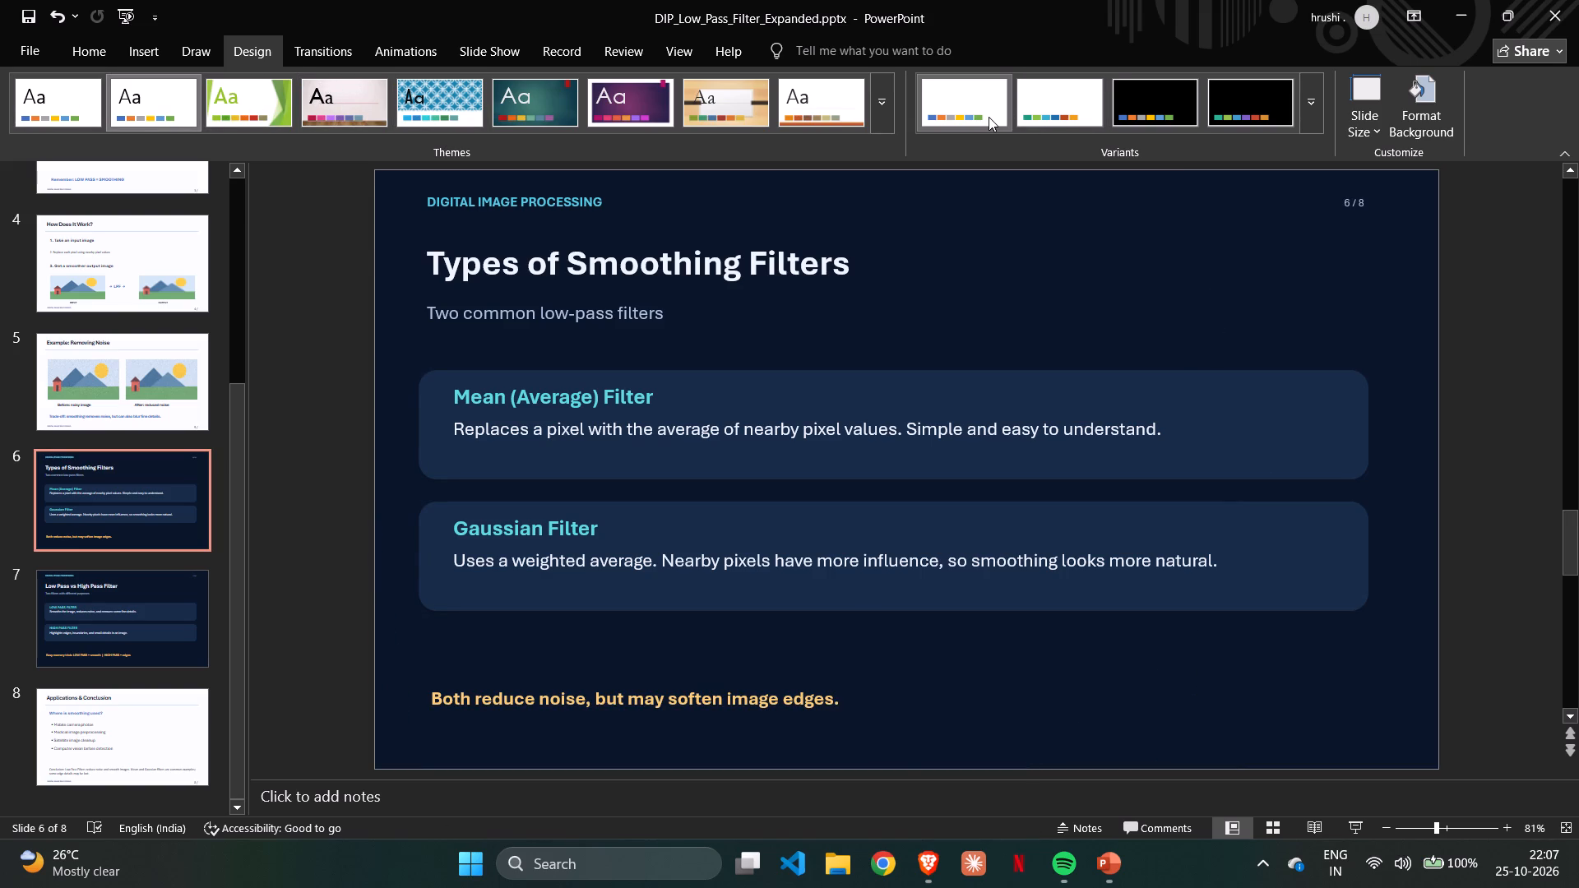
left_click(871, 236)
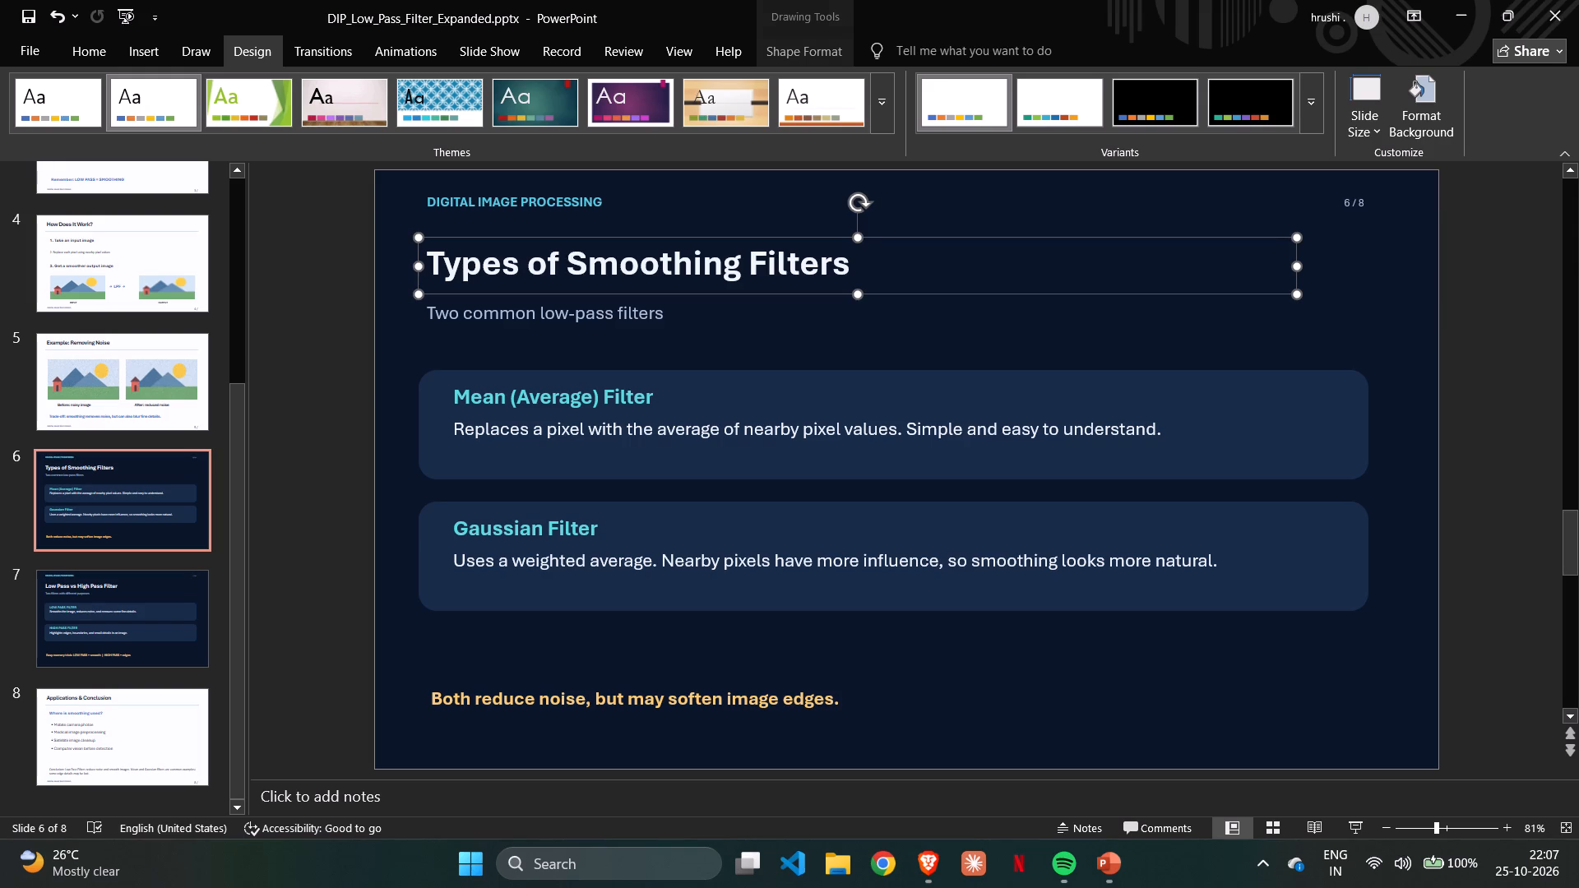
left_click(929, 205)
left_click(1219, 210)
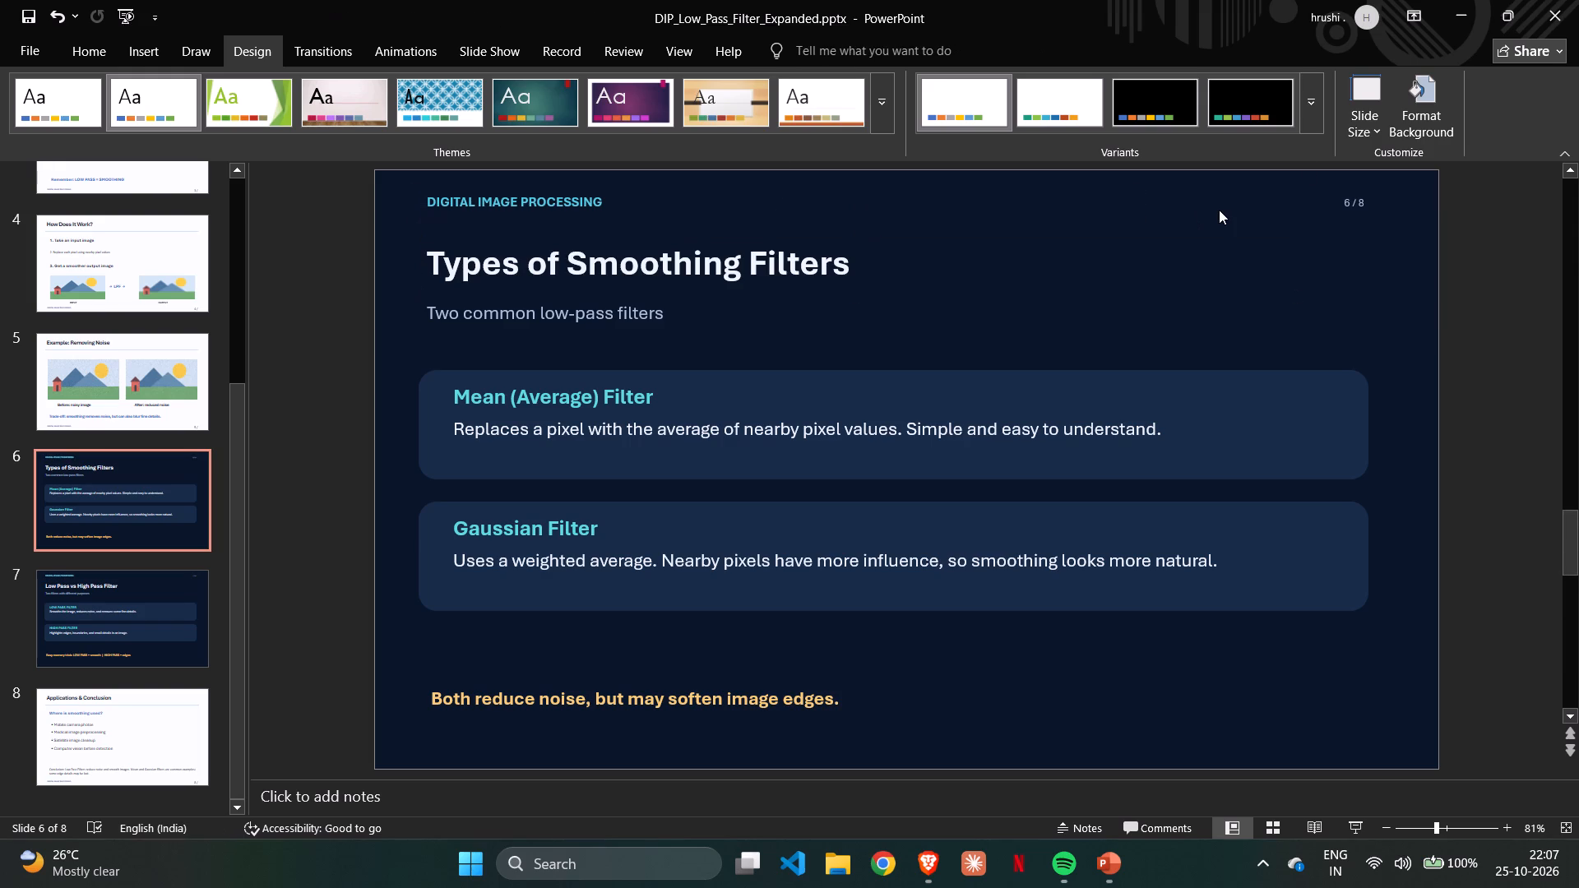
Set the background of slide 6, Types of Smoothing Filters, to a solid very light grey fill.
left_click(1402, 127)
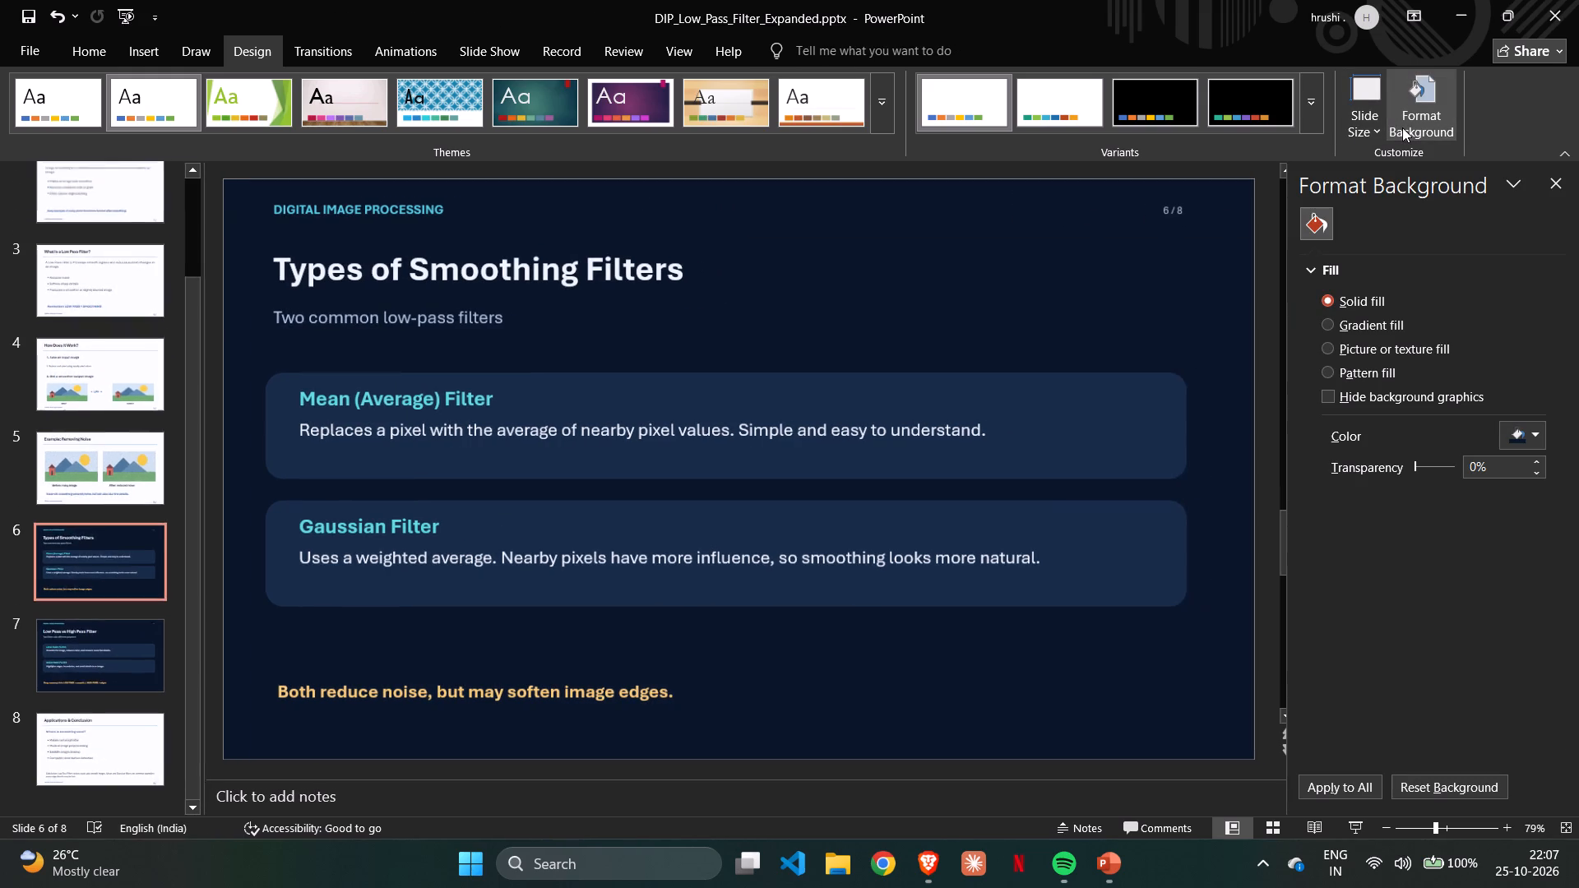
left_click(1328, 325)
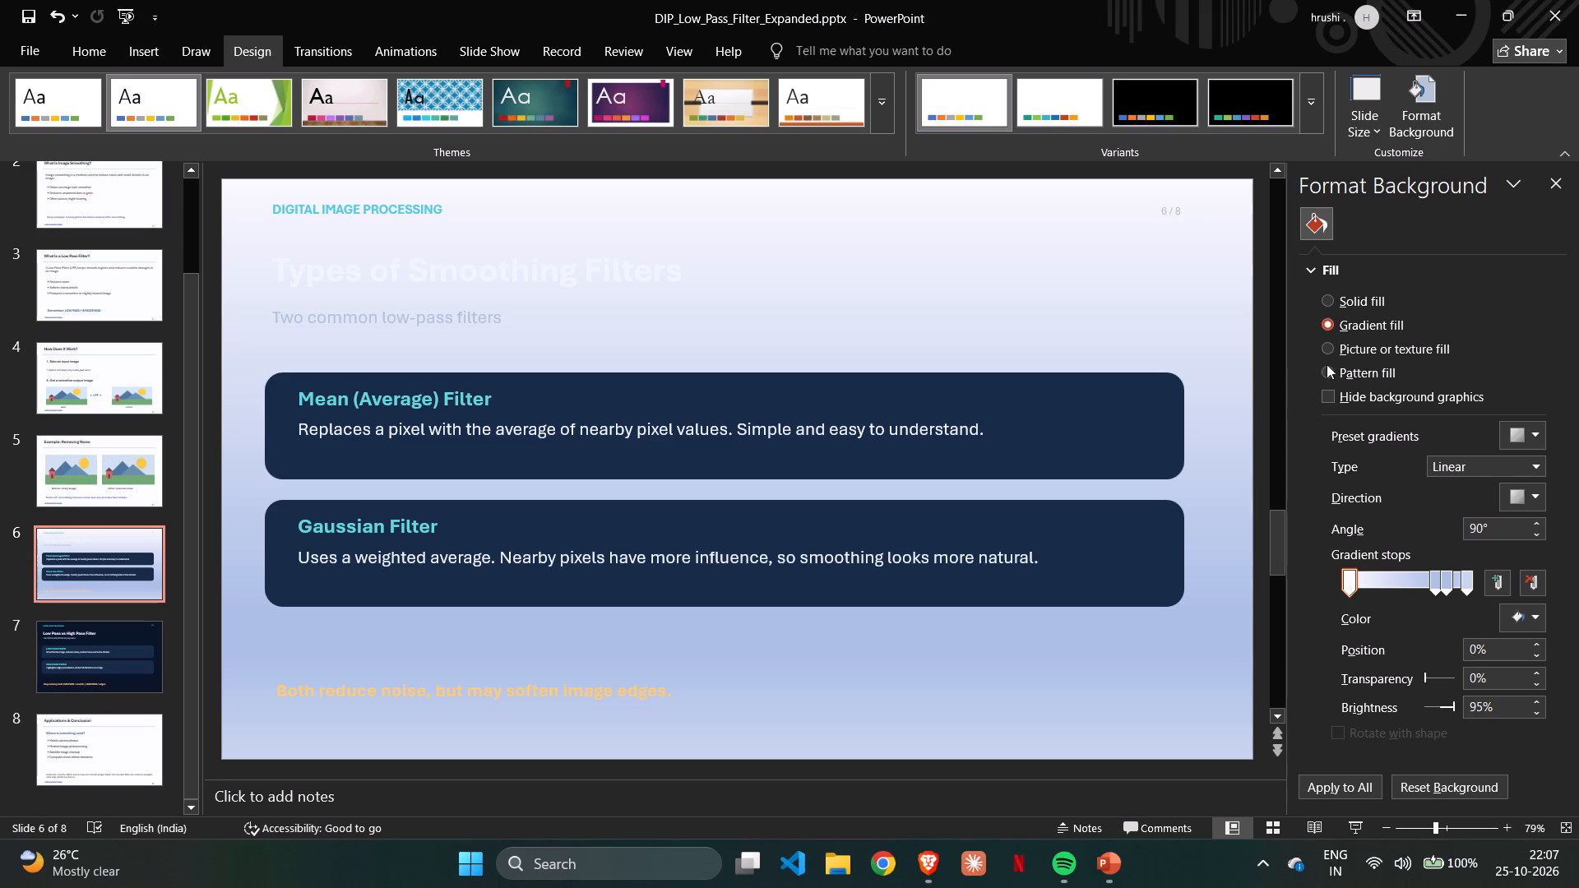
left_click(1324, 307)
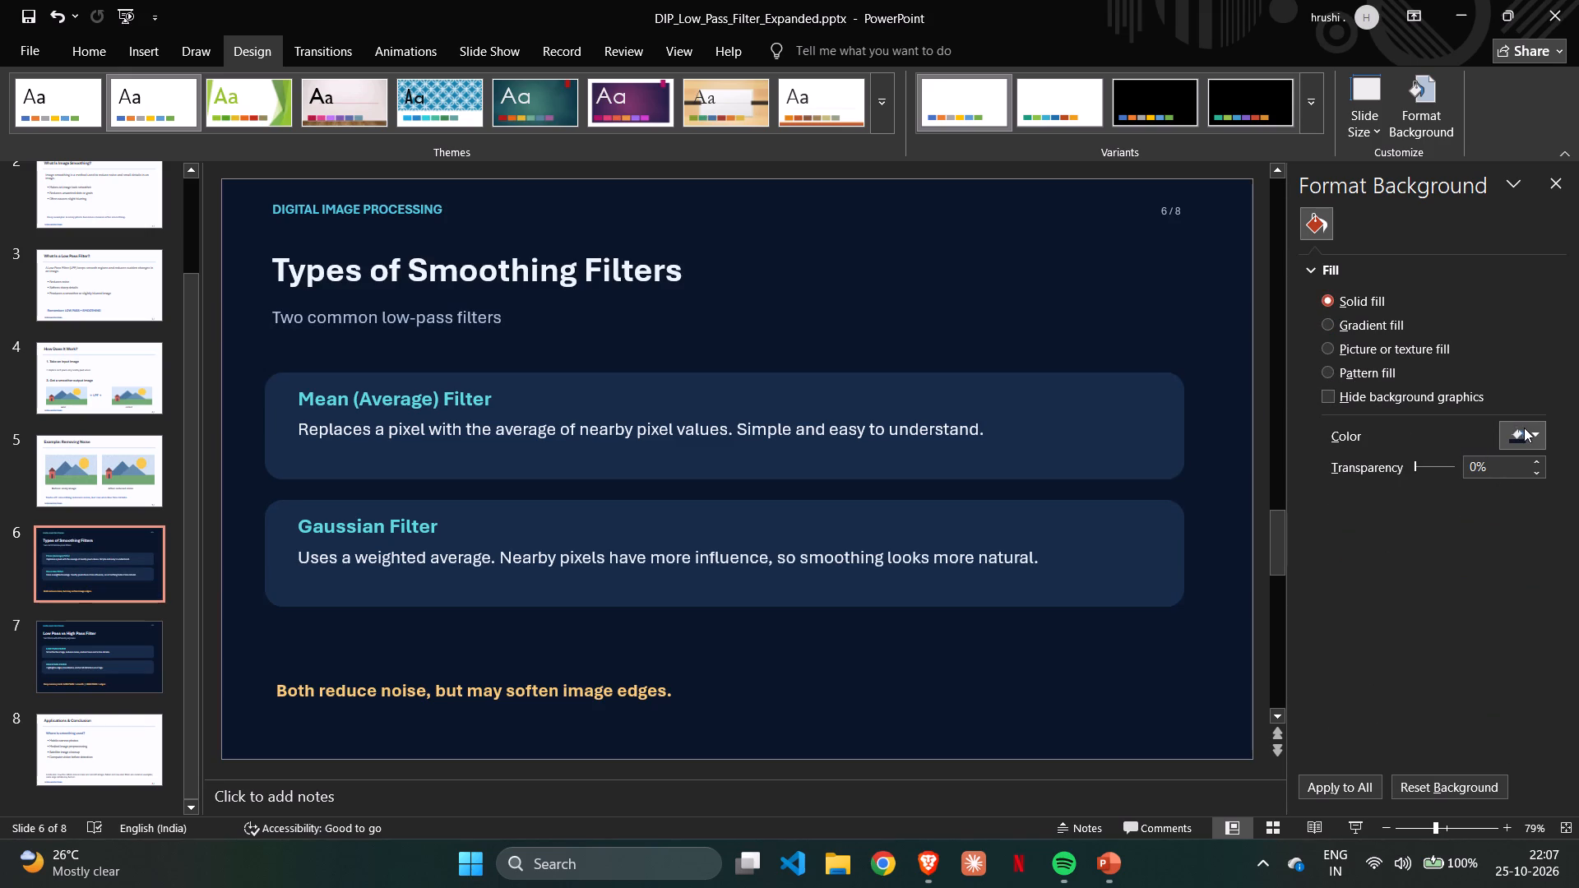
left_click(1525, 428)
left_click(1308, 161)
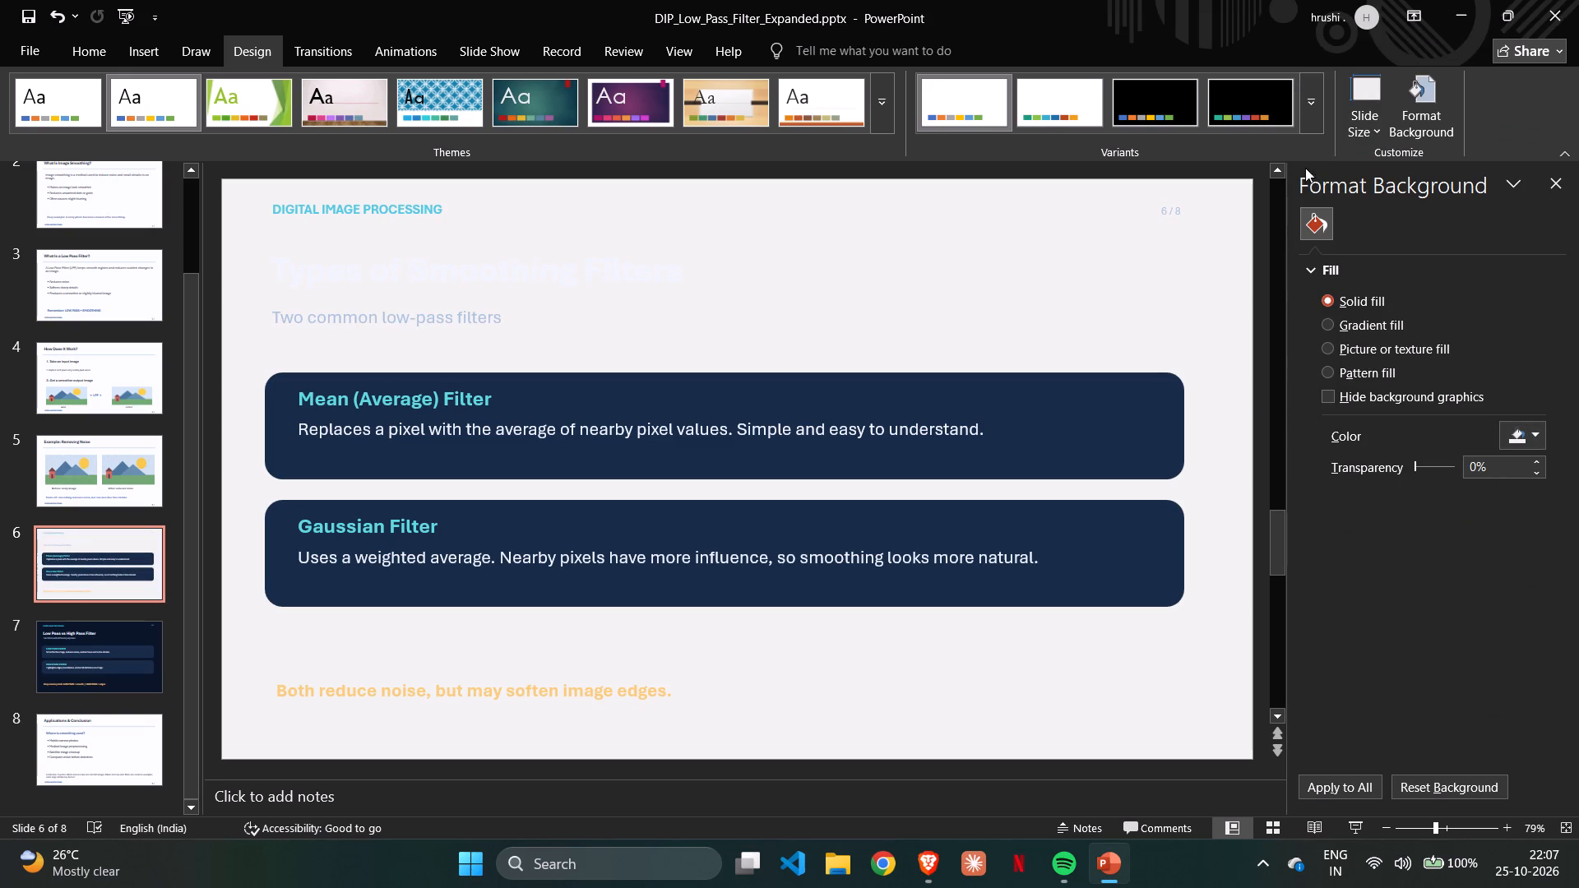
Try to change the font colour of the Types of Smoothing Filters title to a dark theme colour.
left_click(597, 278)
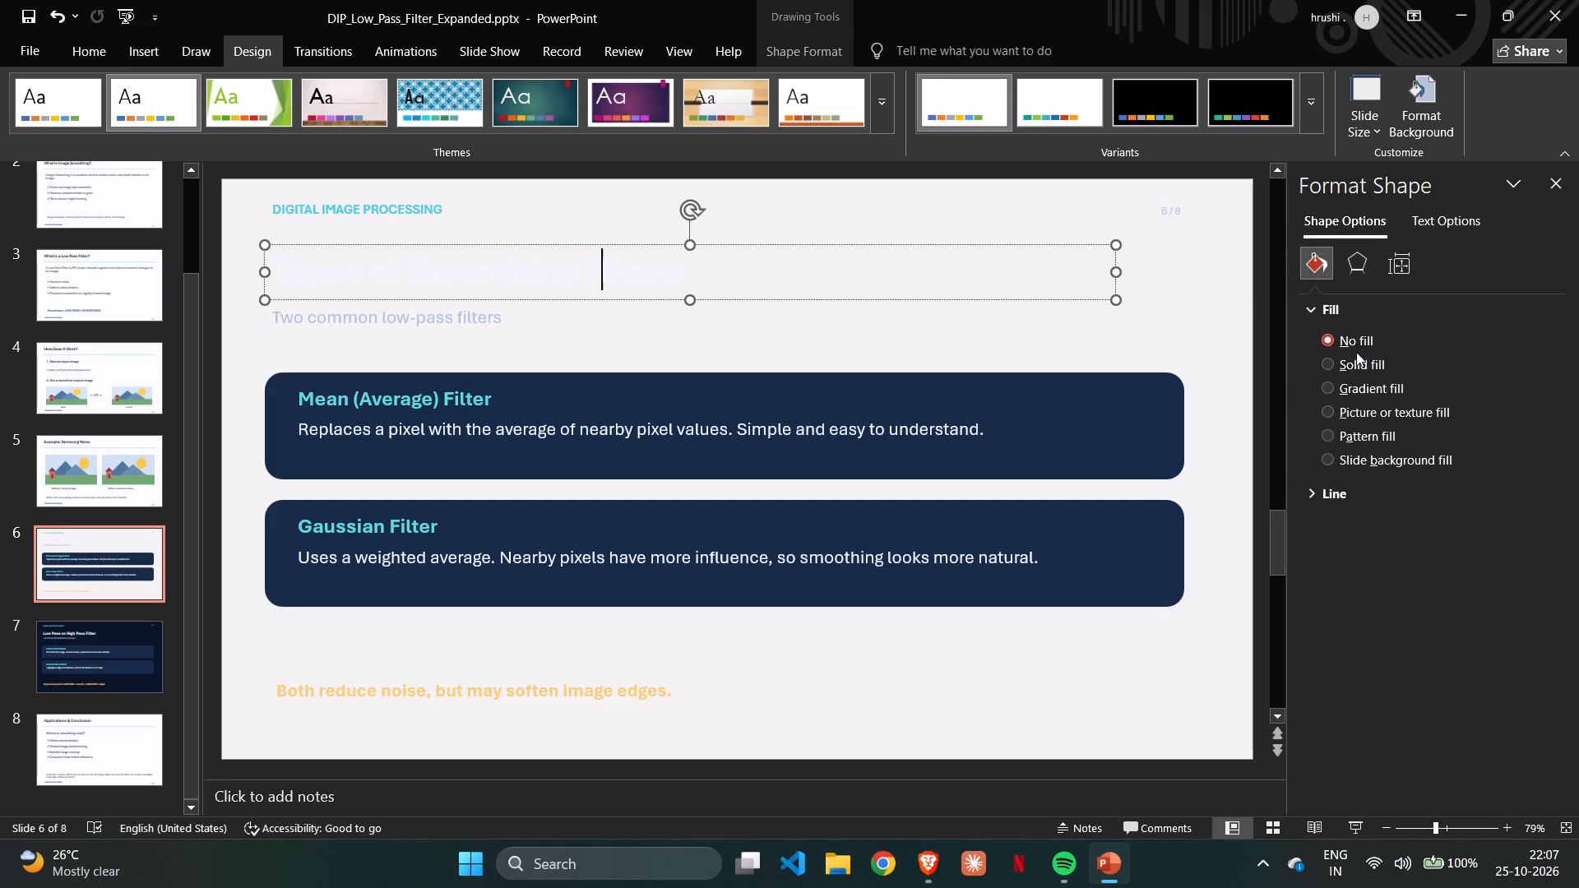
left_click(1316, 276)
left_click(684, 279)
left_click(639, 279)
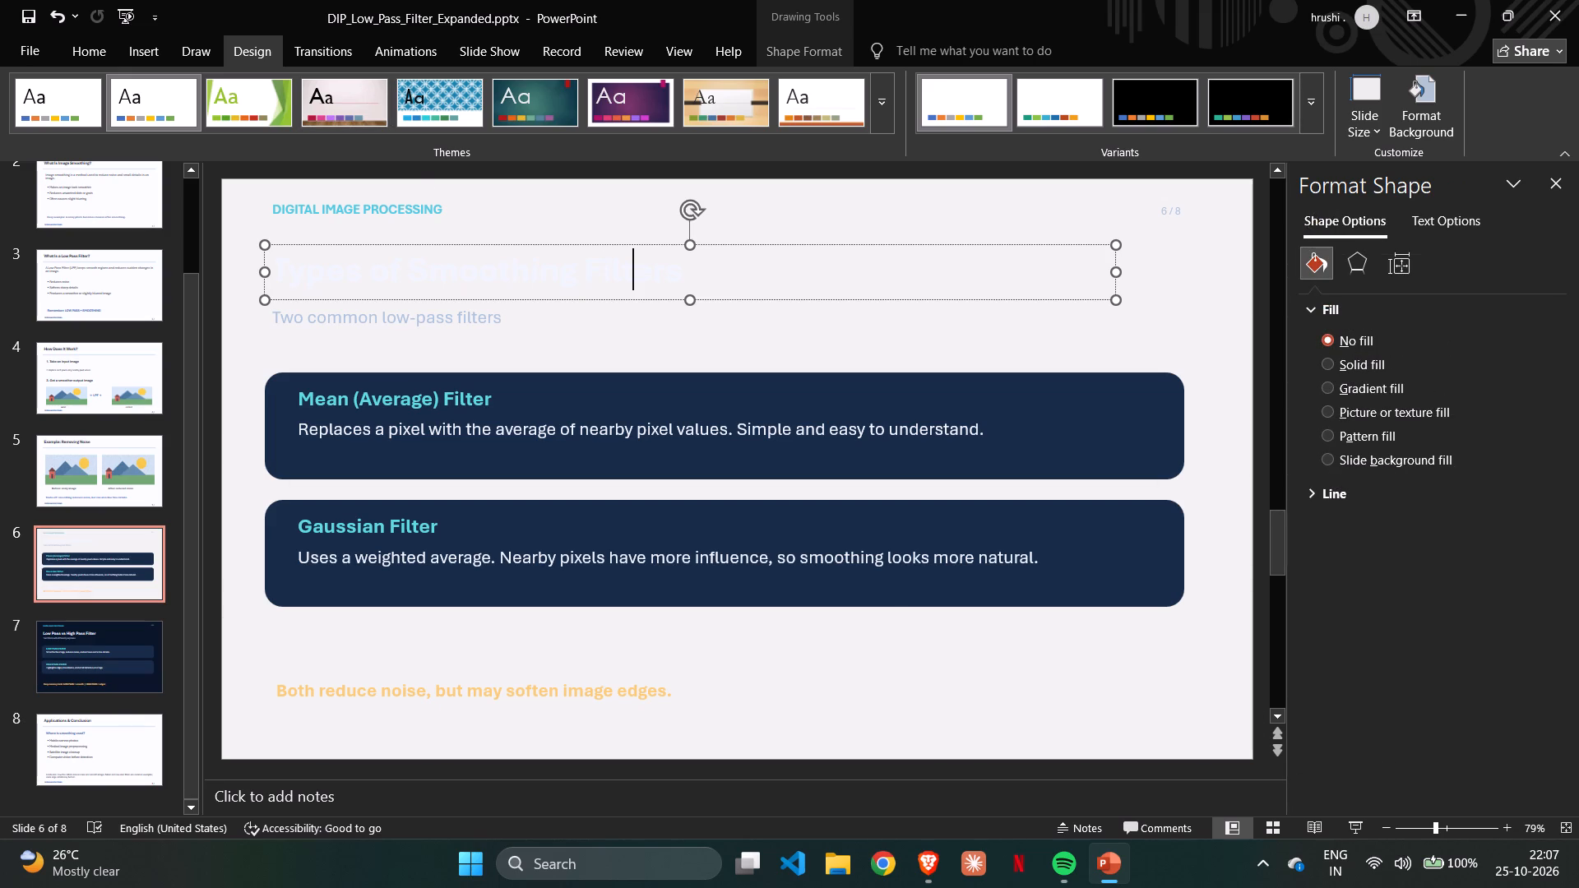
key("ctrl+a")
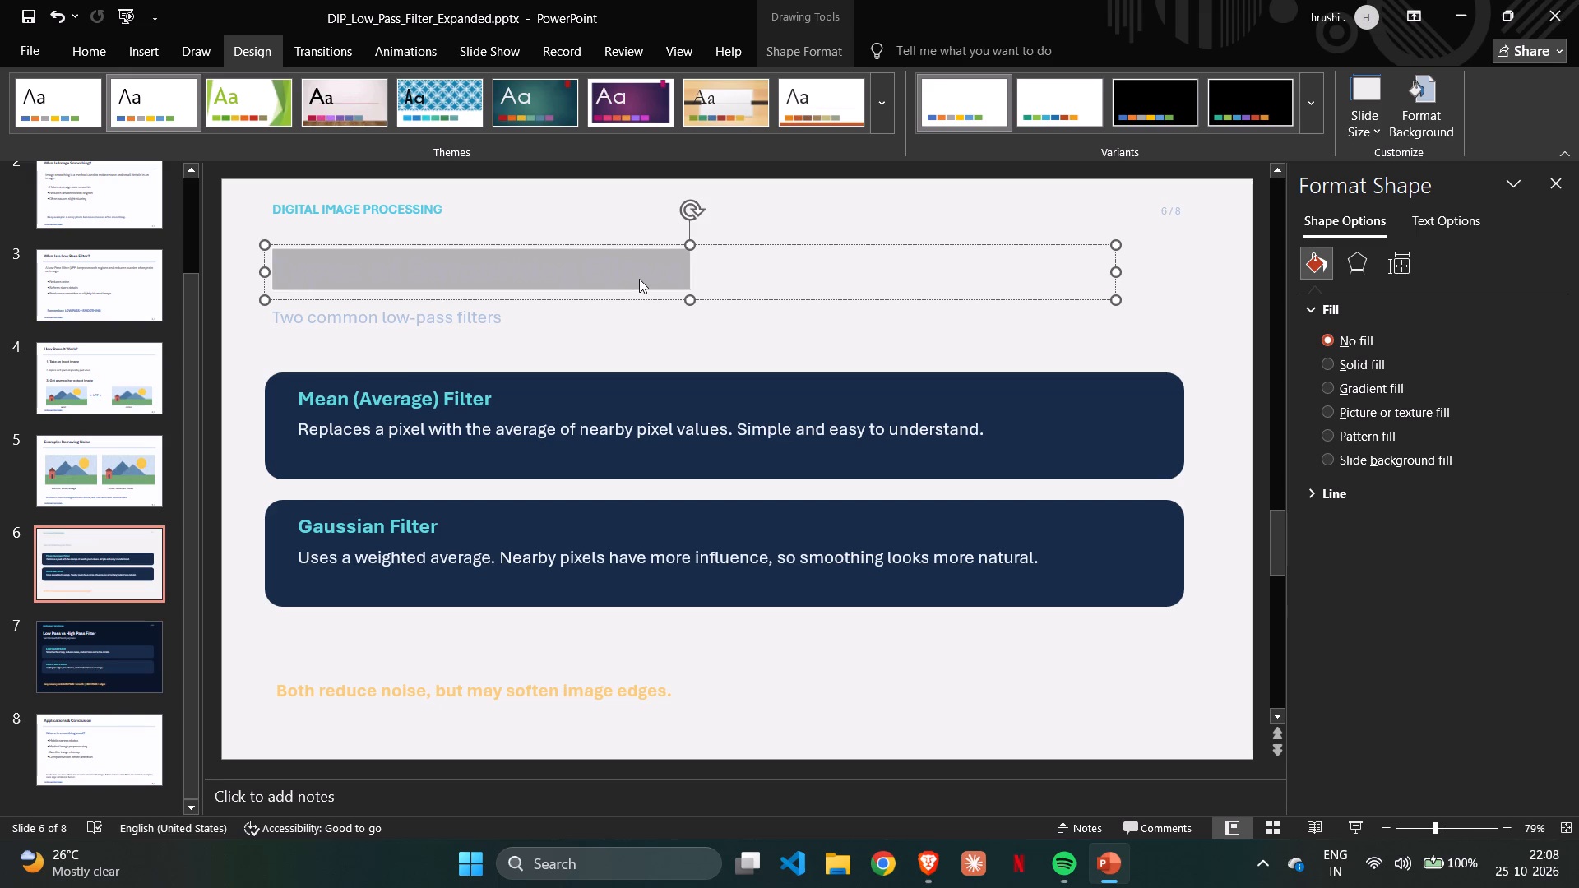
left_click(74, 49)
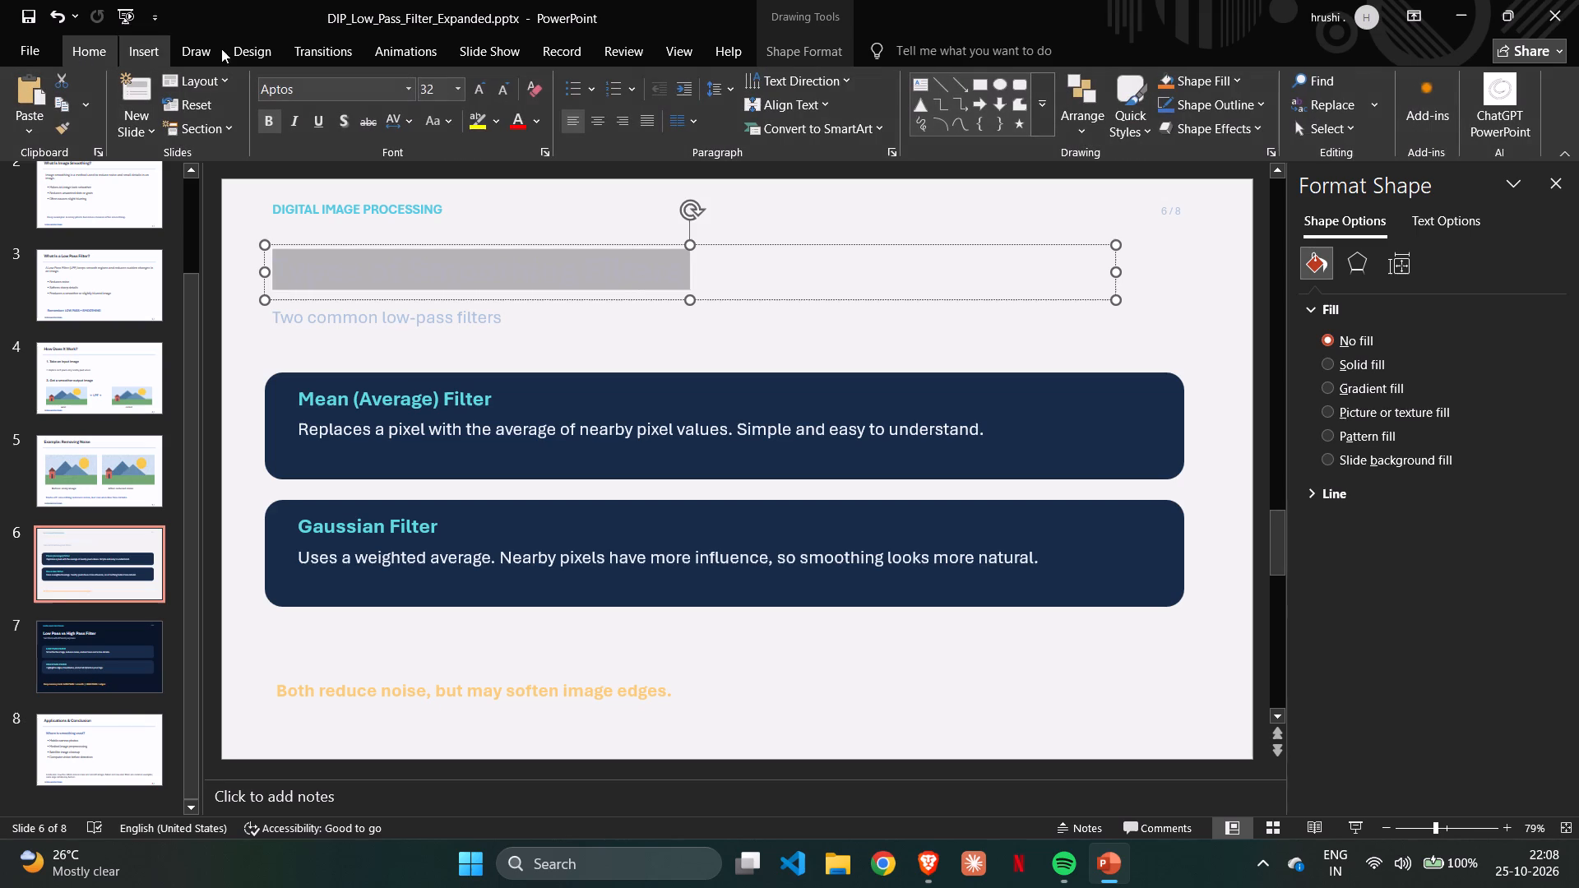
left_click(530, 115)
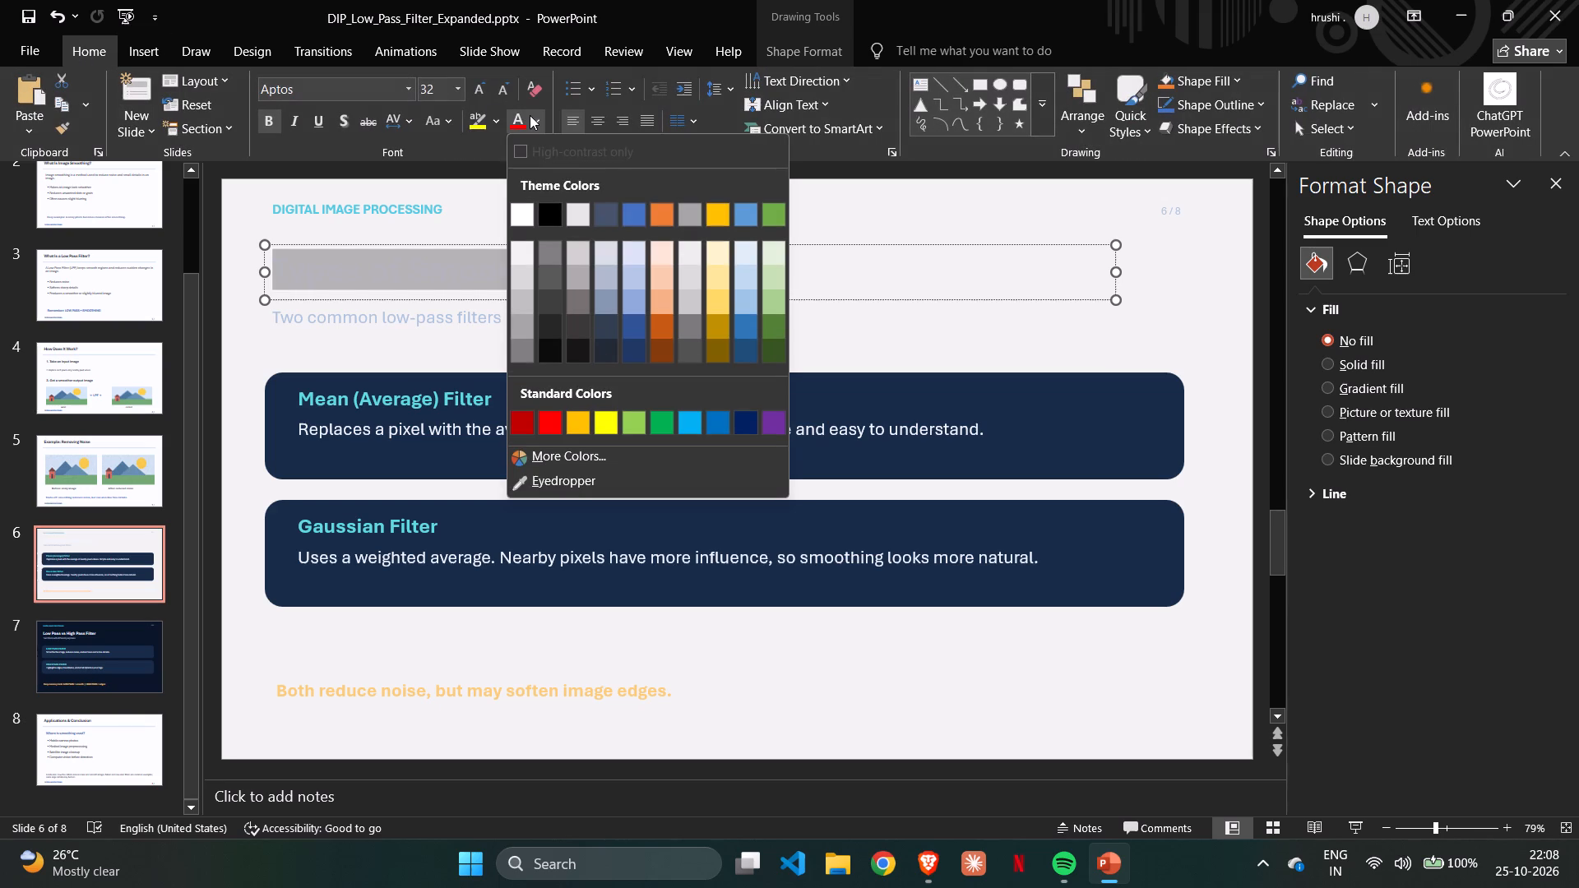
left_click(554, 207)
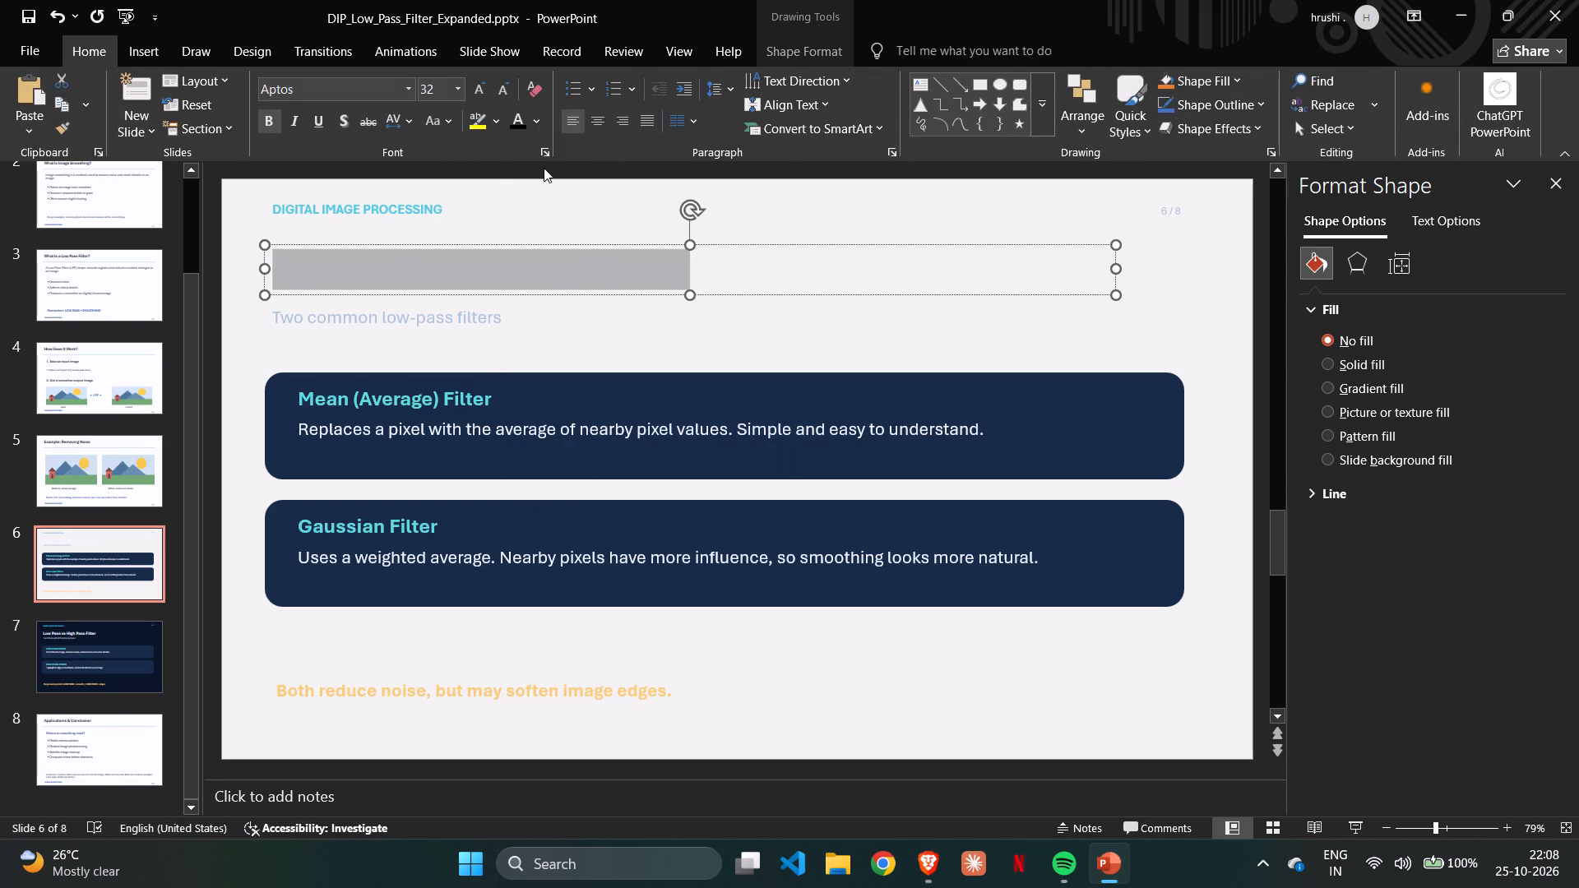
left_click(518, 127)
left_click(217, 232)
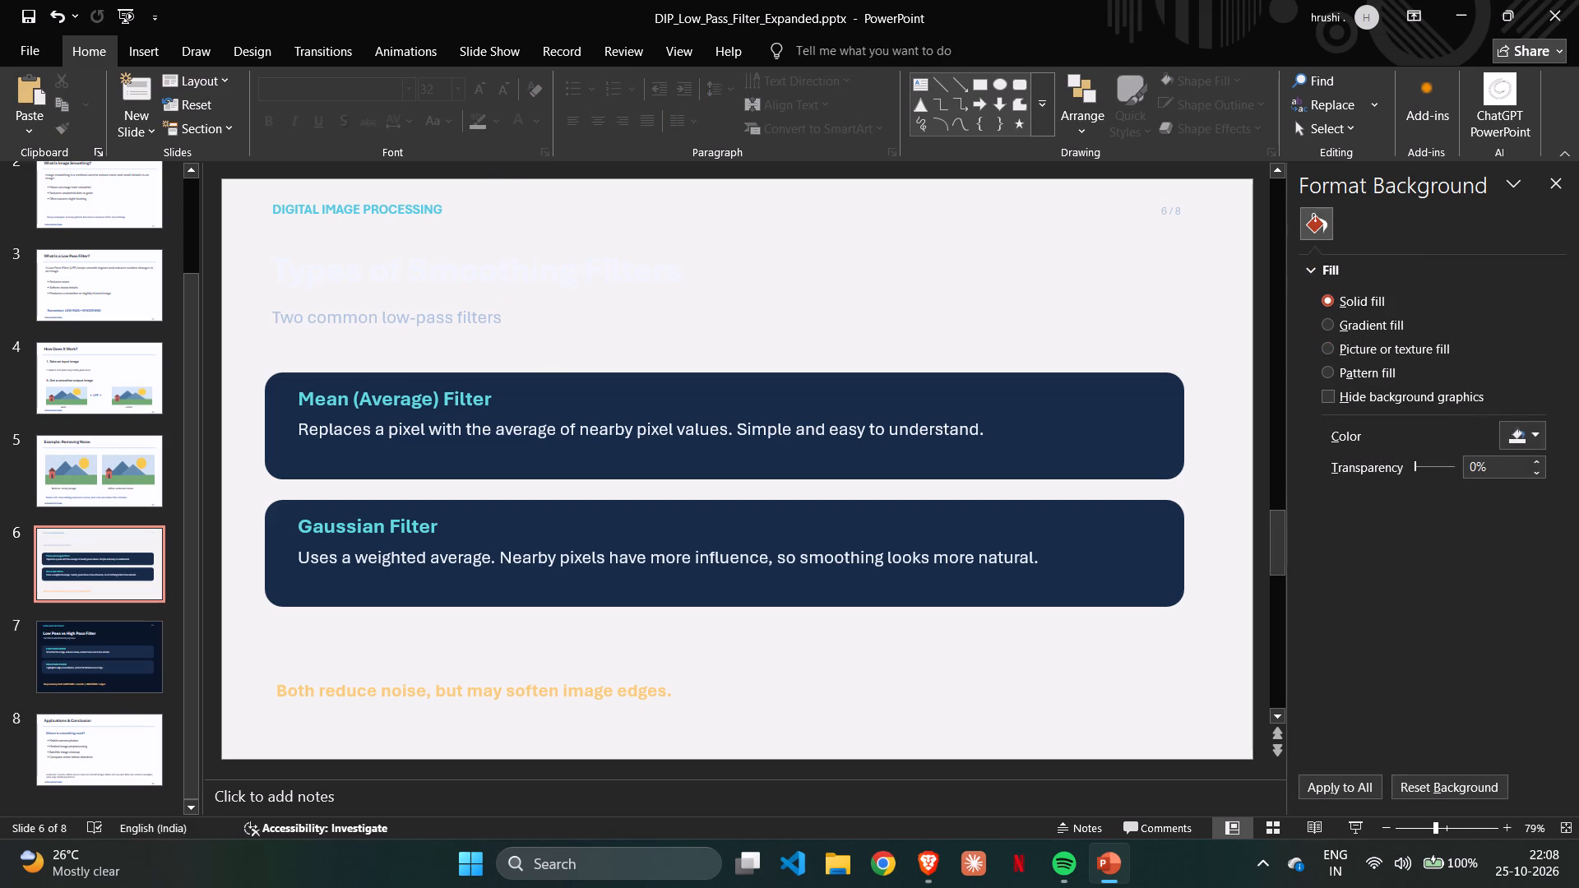
Change the font colour of the whole Types of Smoothing Filters title to the near-black charcoal theme shade.
double_click(319, 282)
double_click(319, 282)
double_click(319, 282)
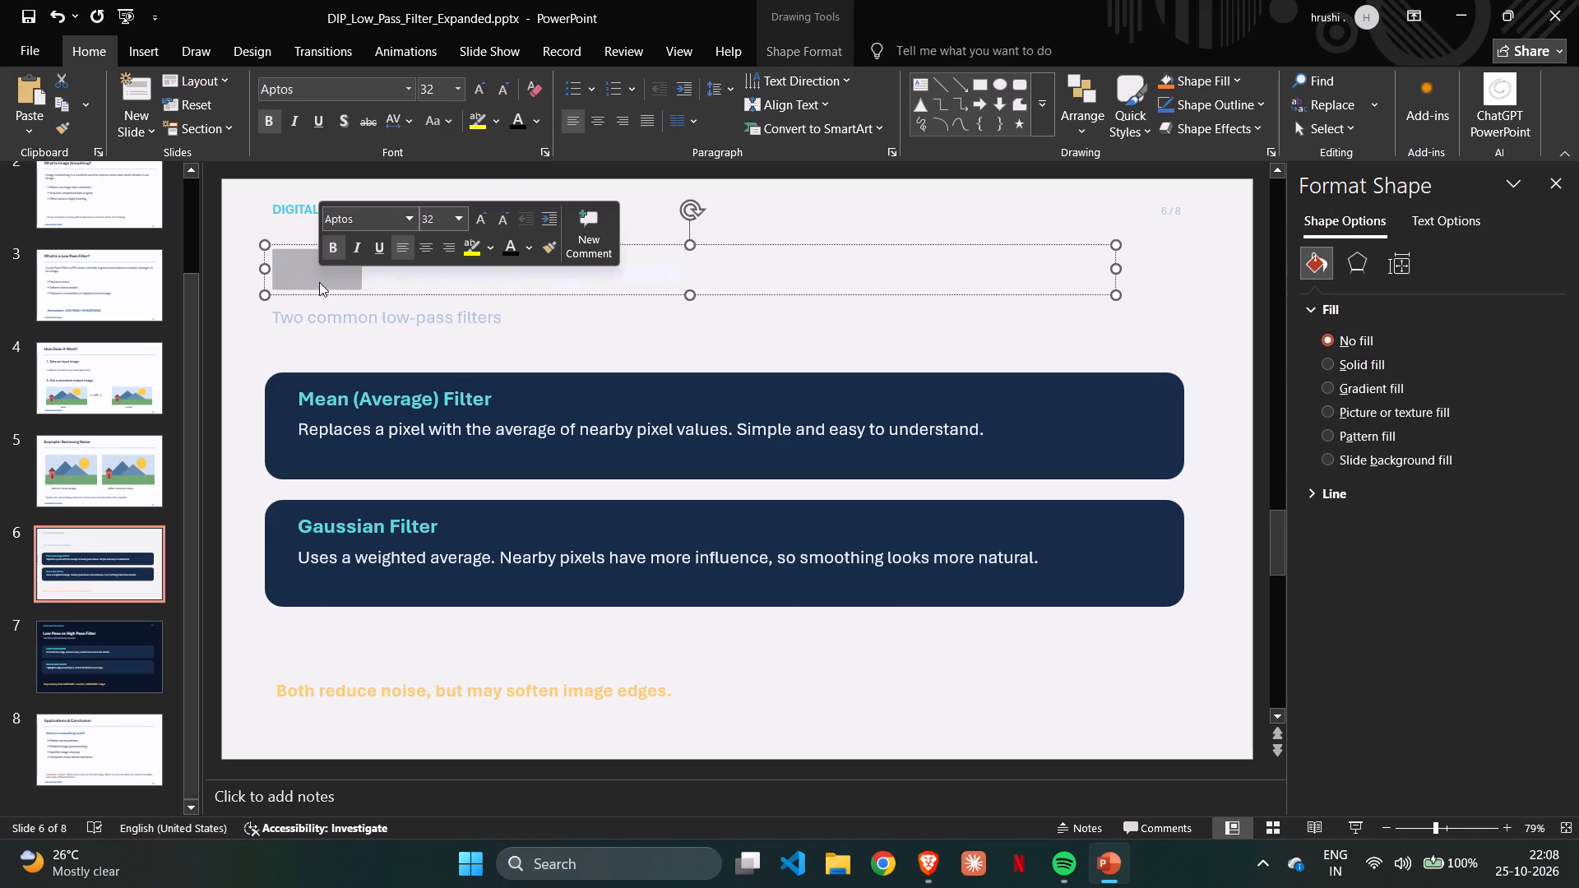
left_click(319, 282)
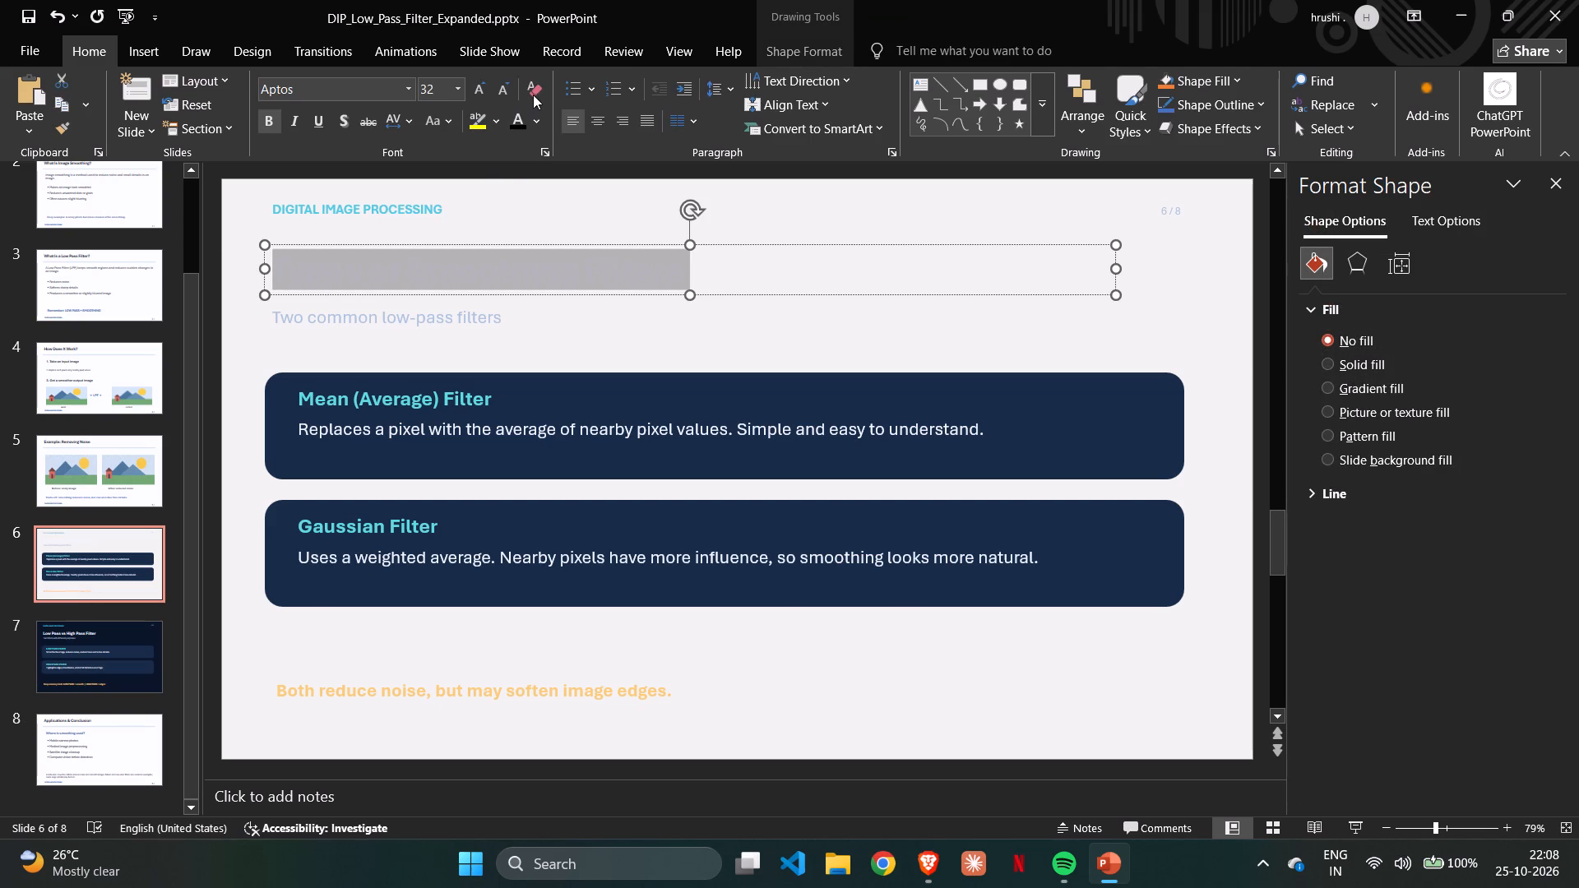
left_click(539, 123)
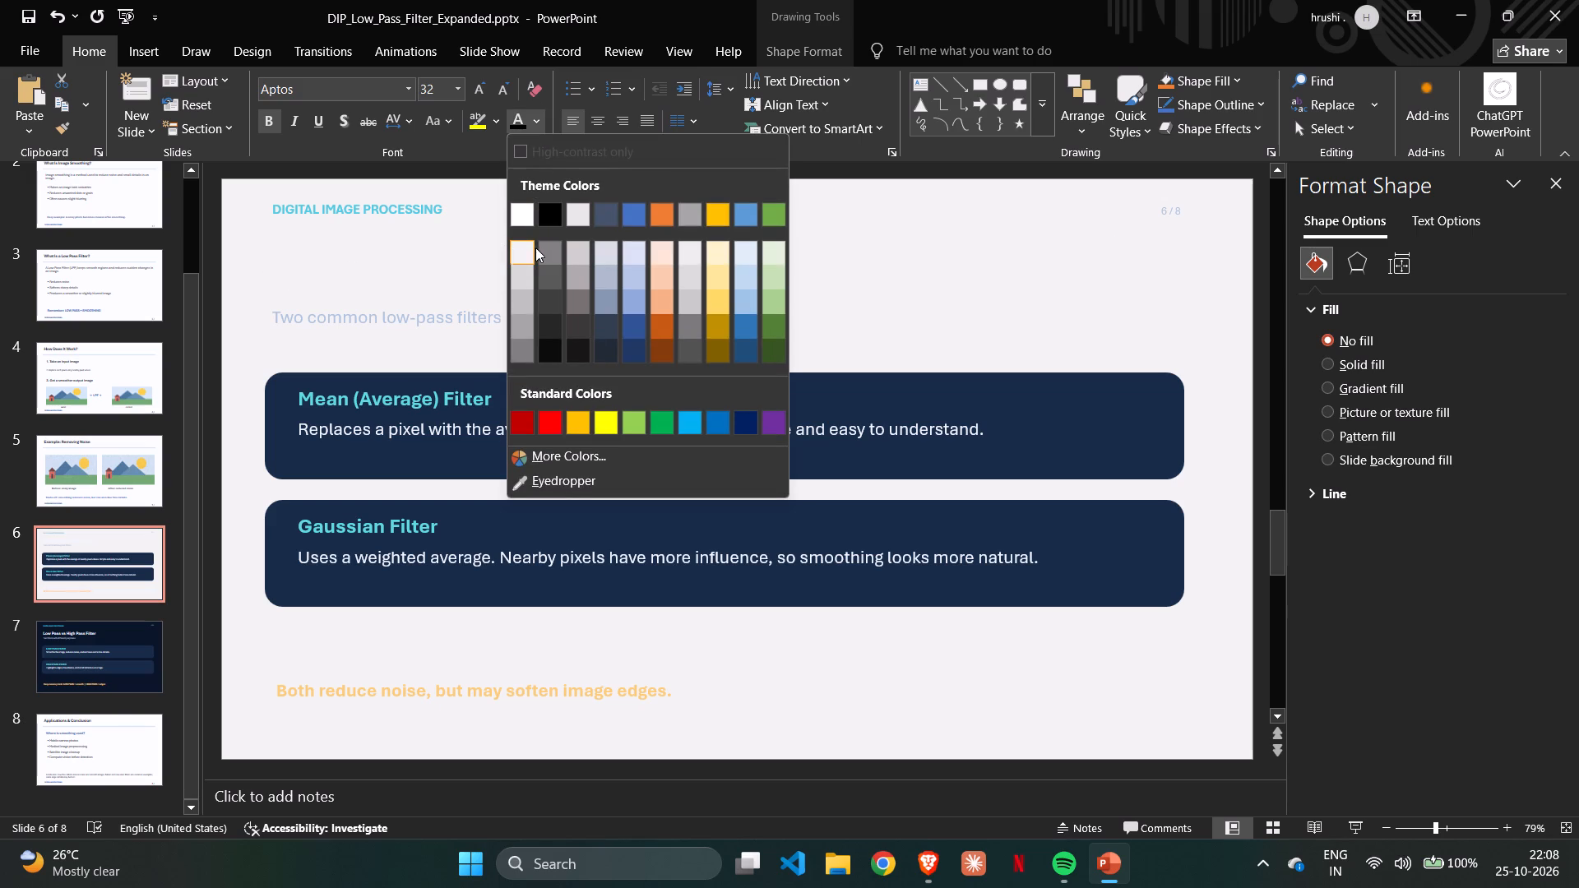
left_click(550, 320)
Apply the same charcoal font colour to the subtitle "Two common low-pass filters" on slide 6.
left_click(456, 315)
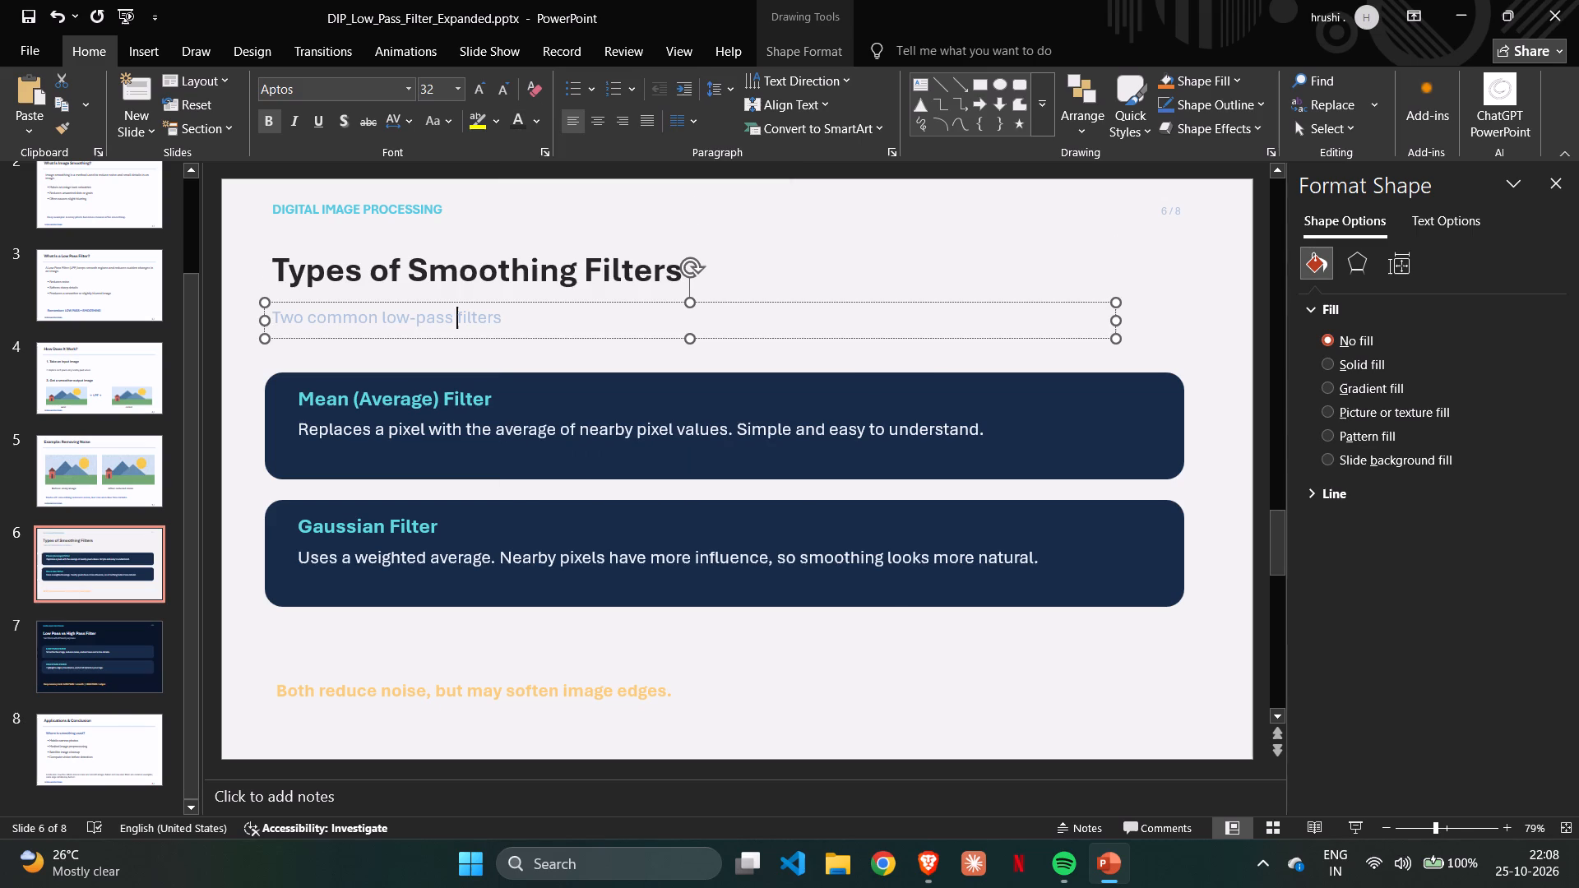
left_click(516, 121)
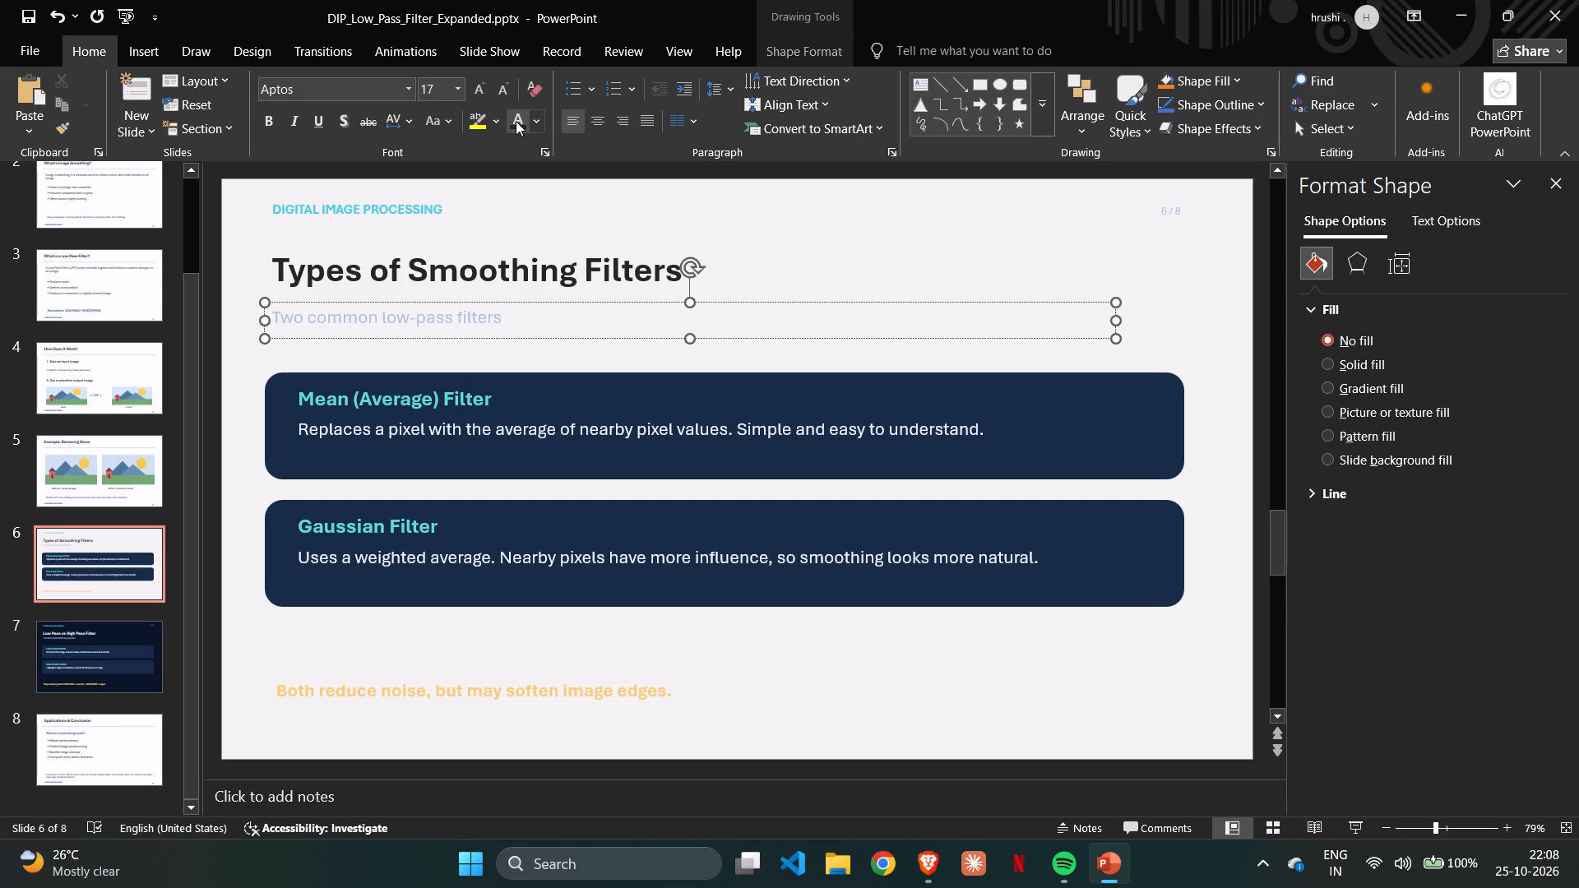
triple_click(479, 313)
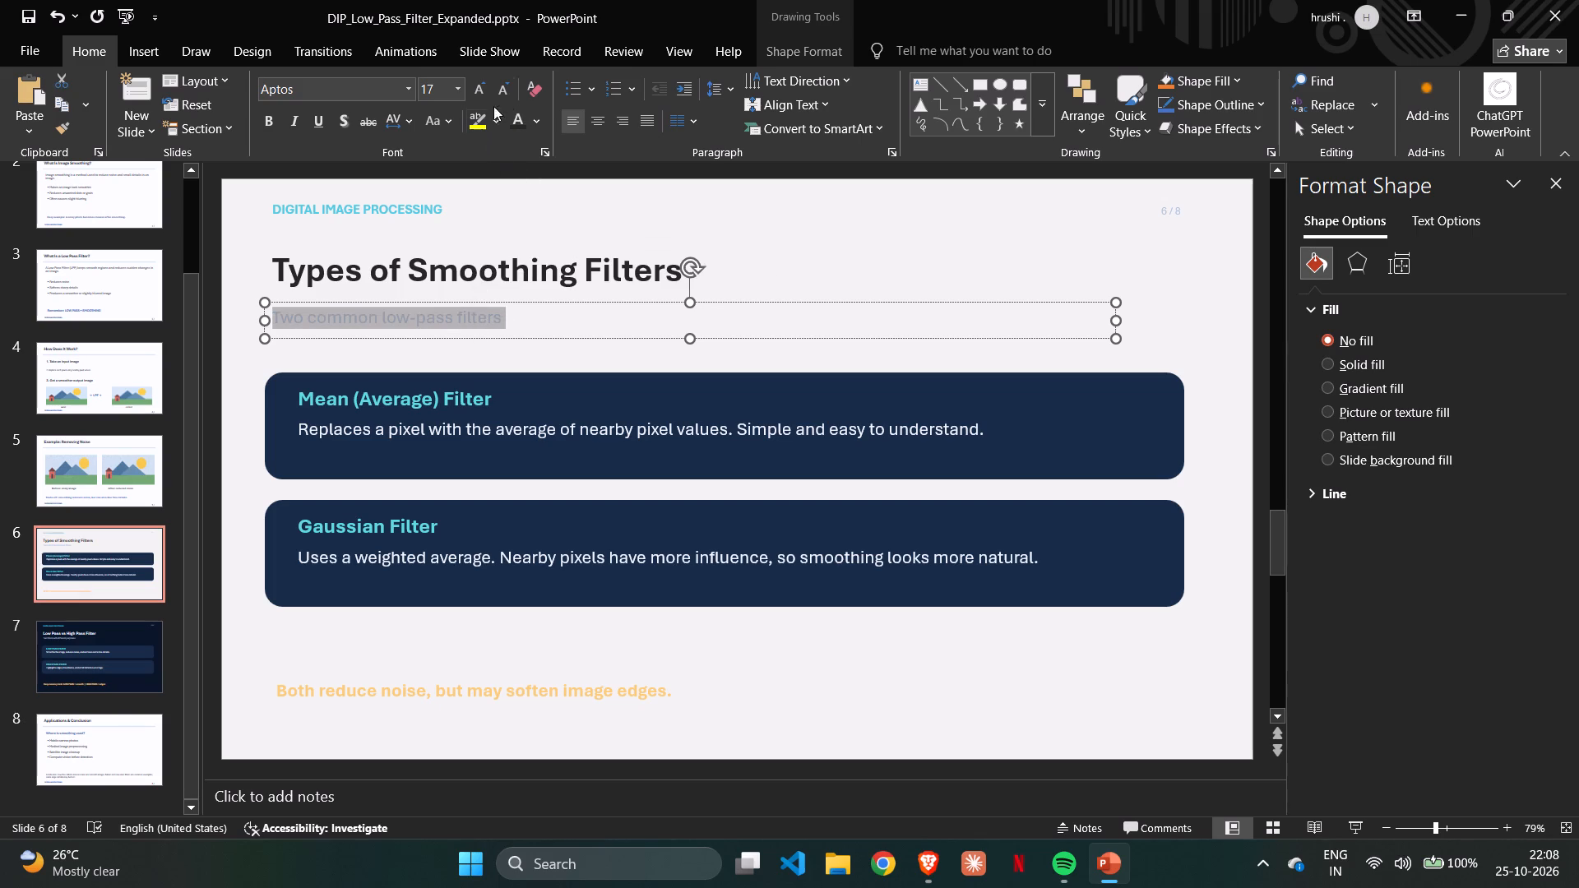
left_click(521, 113)
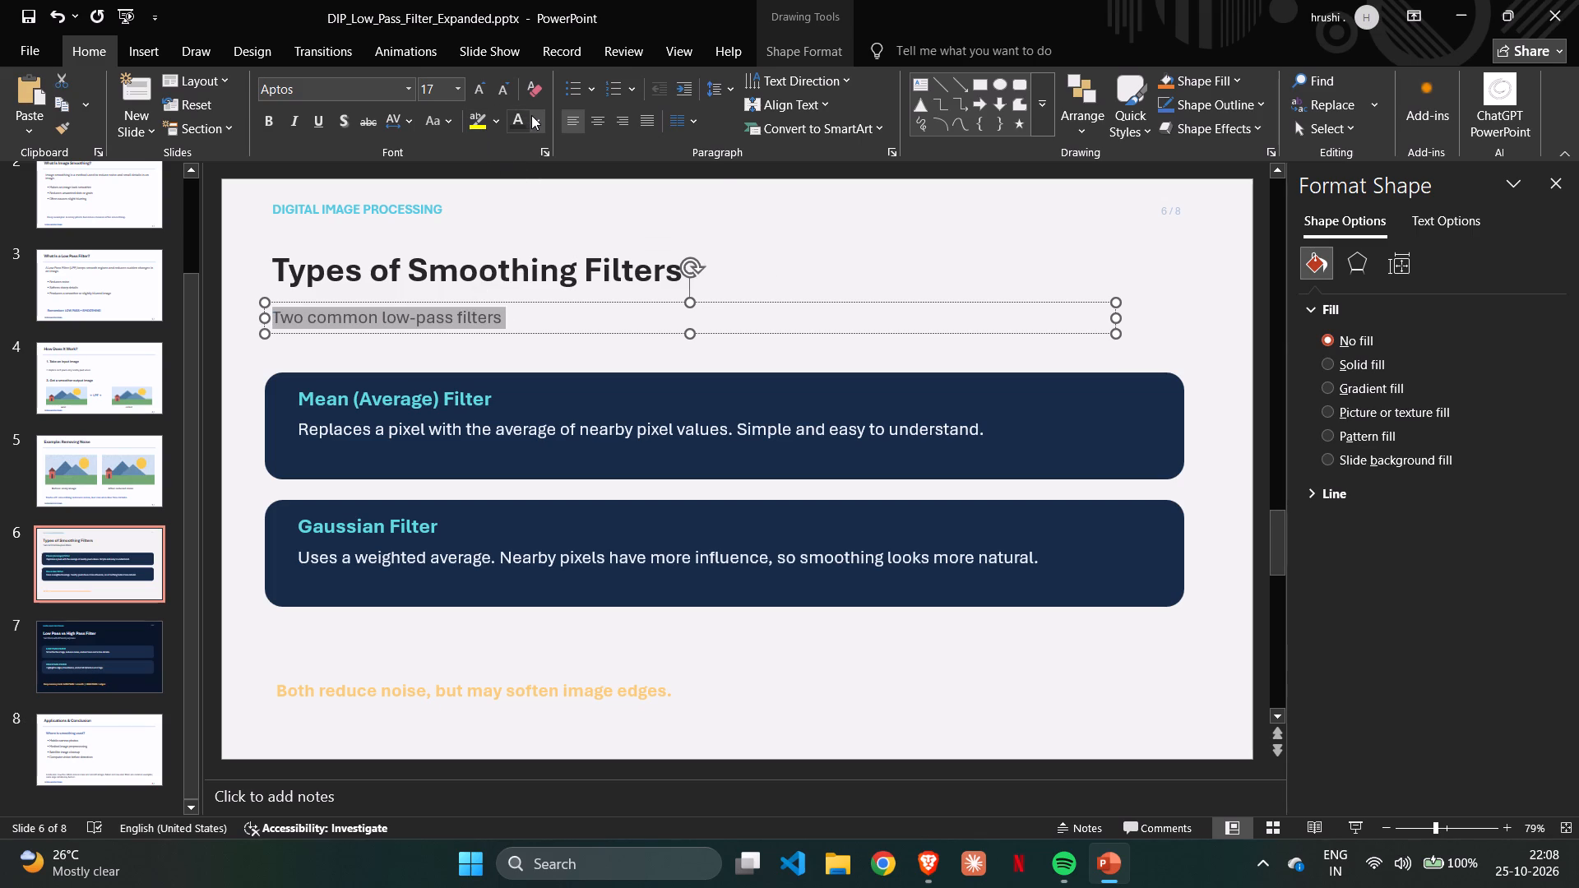
left_click(213, 244)
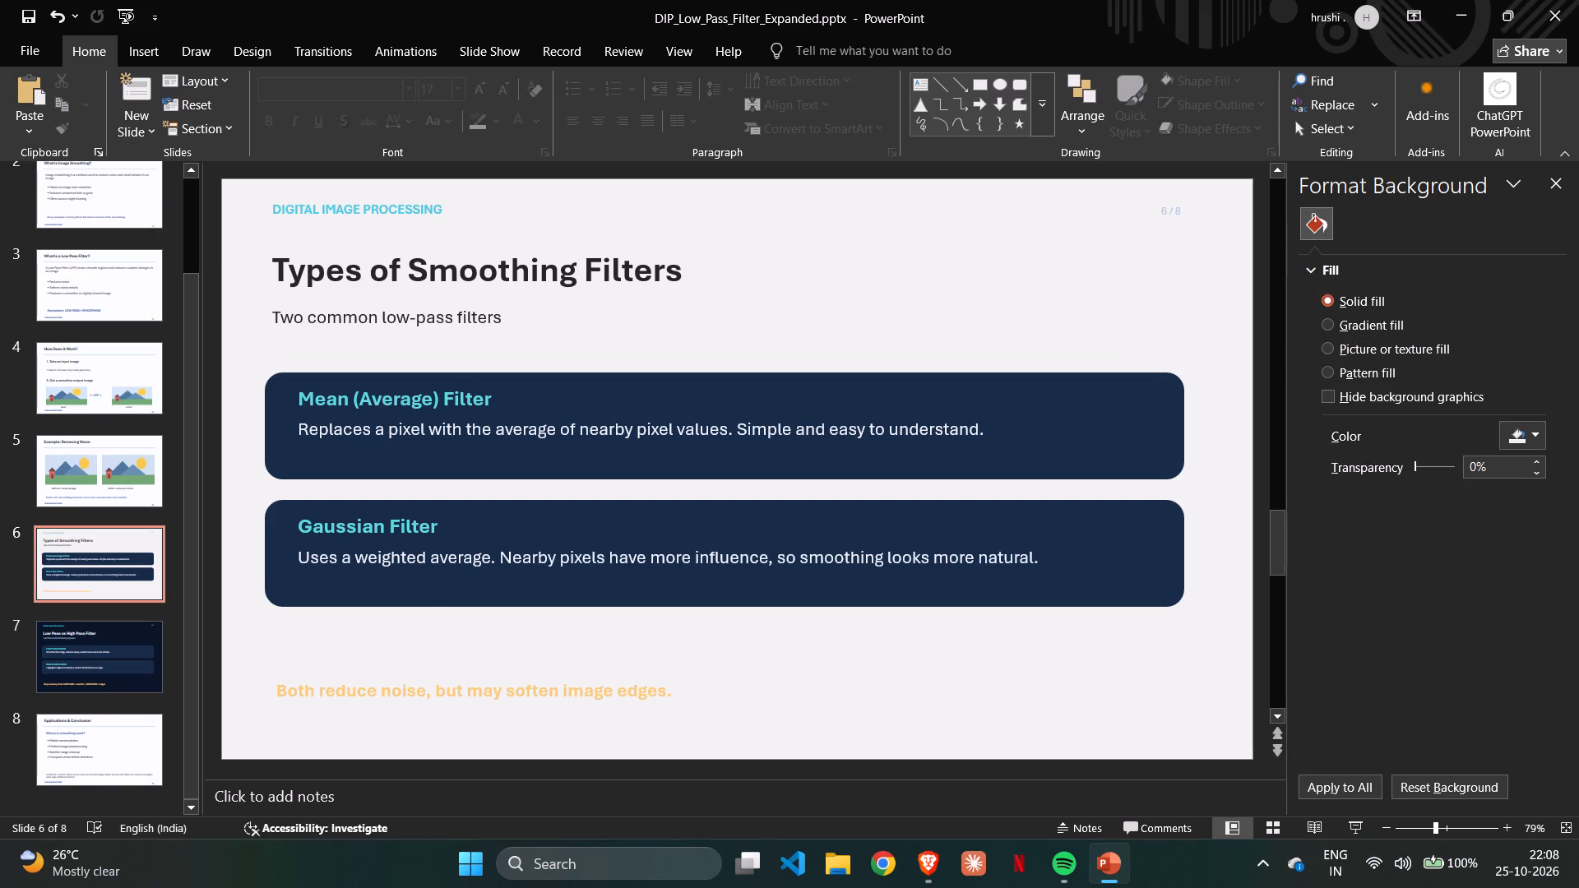
Set the background of slide 7, Low Pass vs High Pass Filter, to a solid very light grey fill.
left_click(93, 627)
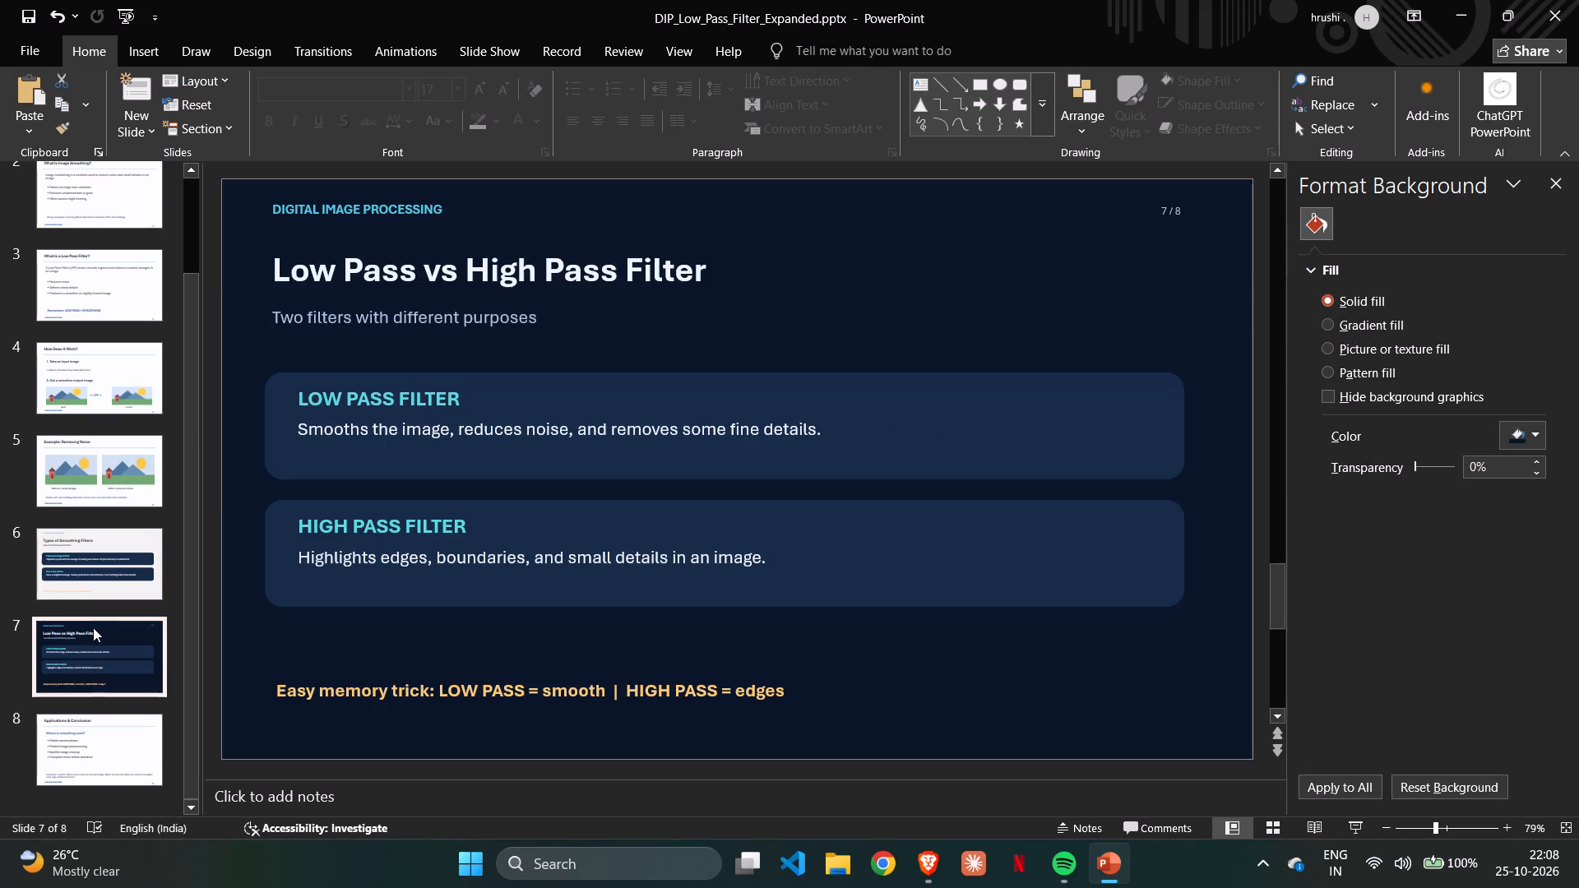
left_click(1512, 431)
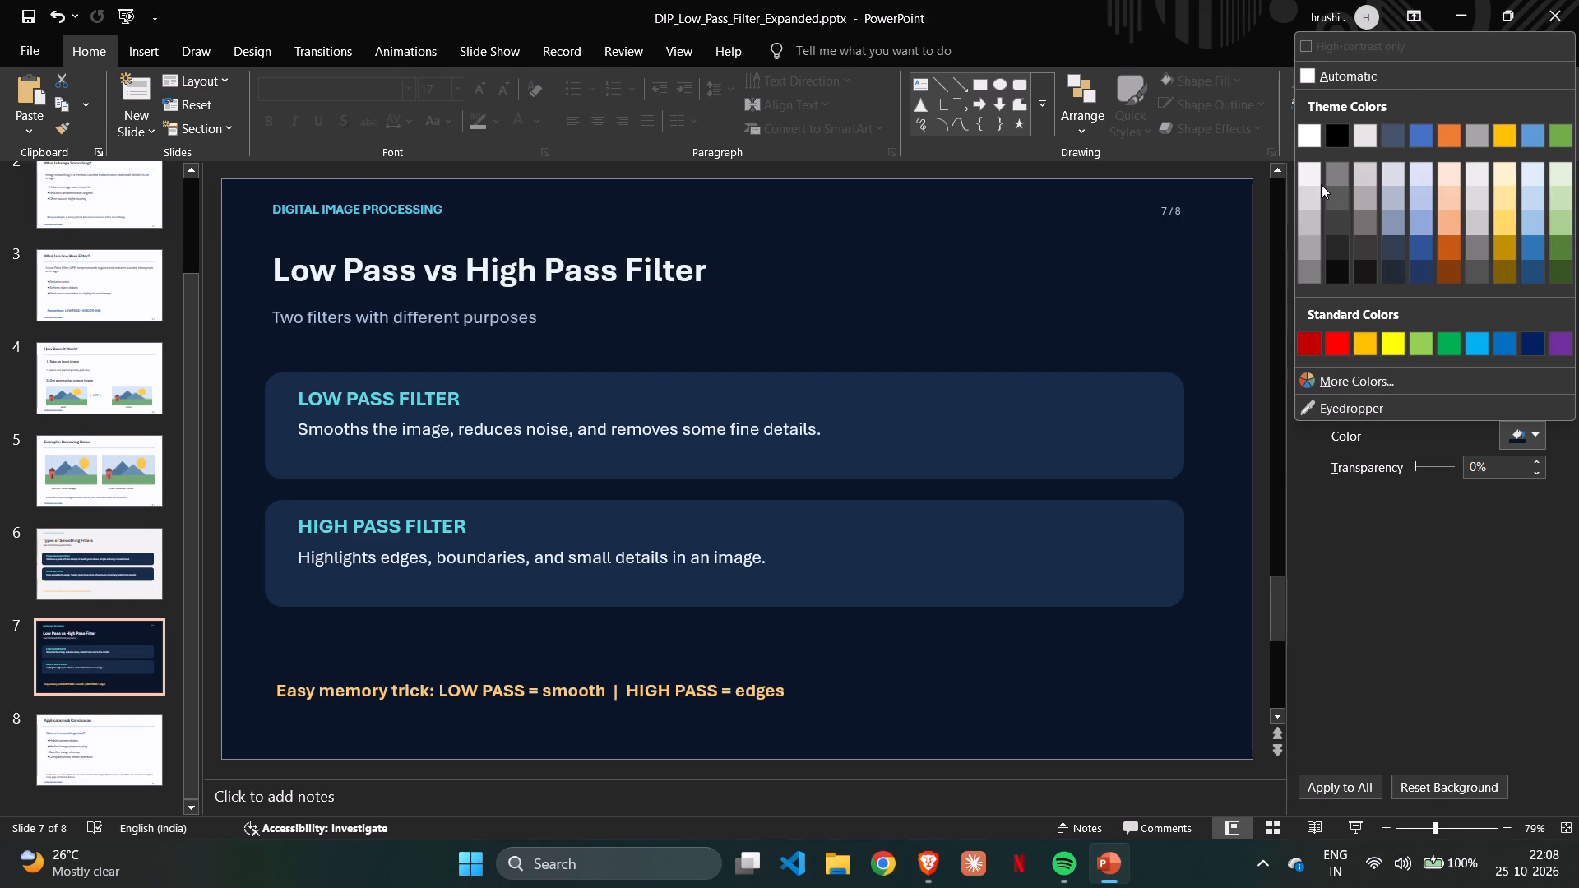
left_click(1321, 184)
Recolour slide 7's title and its subtitle "Two filters with different purposes" in the same charcoal font colour.
triple_click(588, 257)
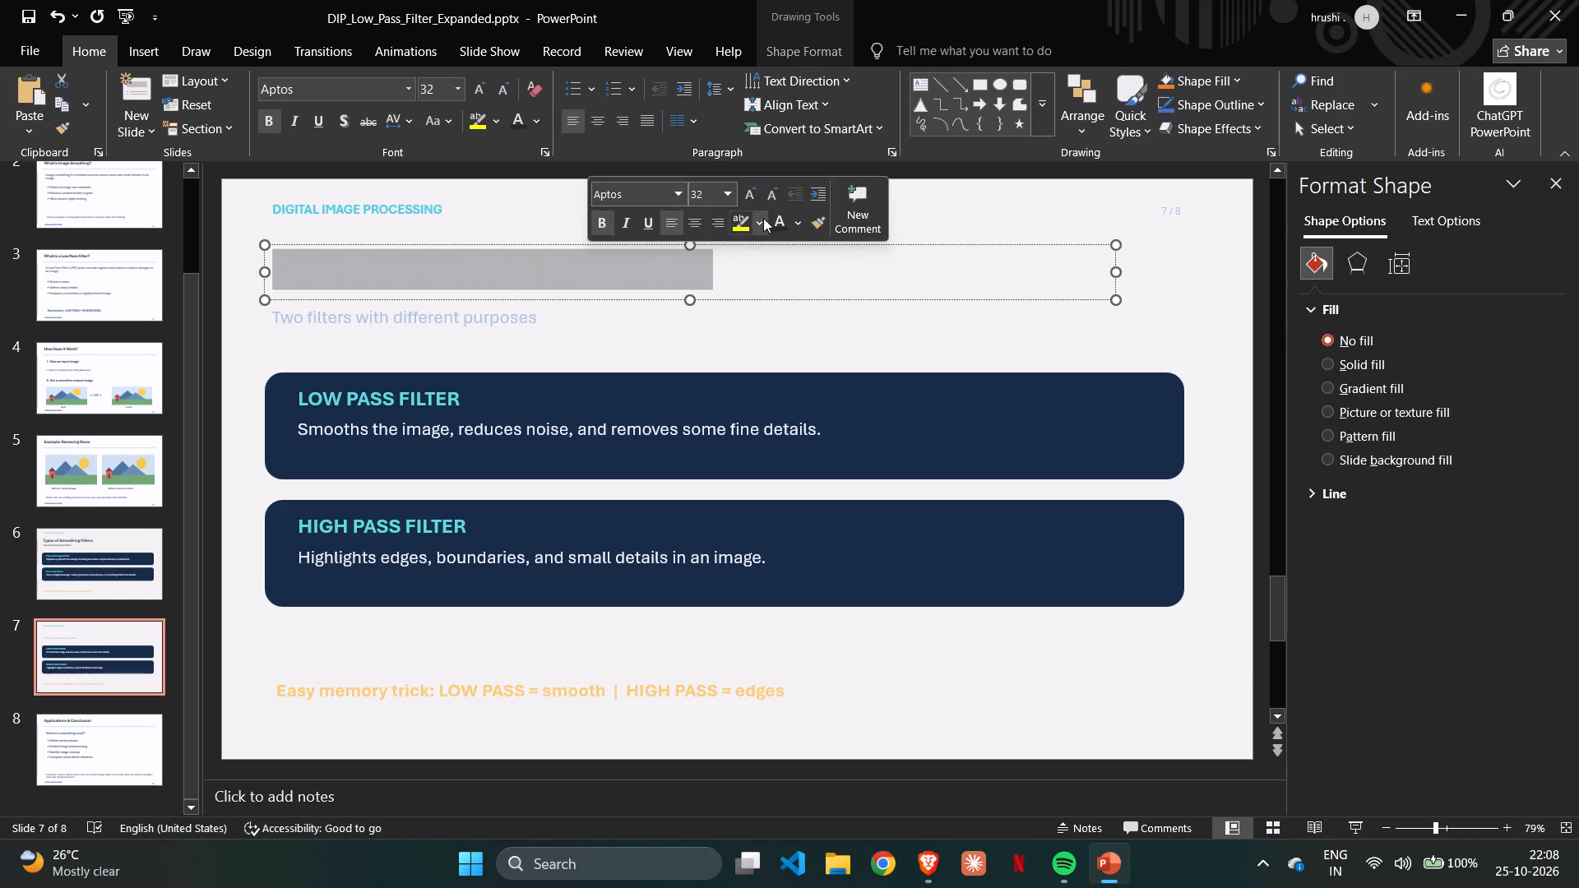
left_click(783, 224)
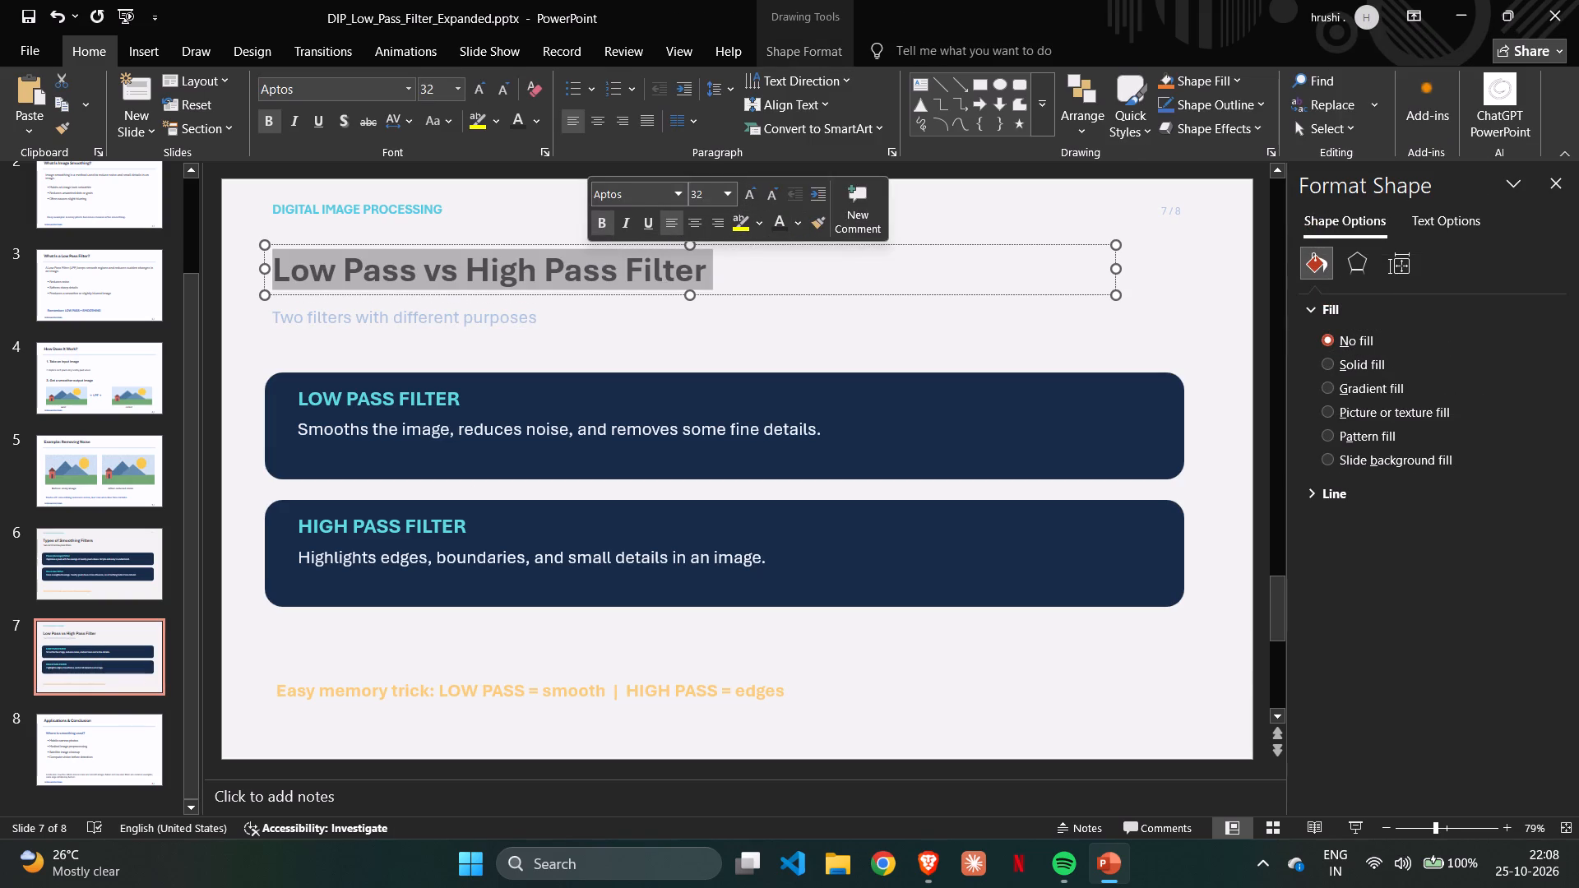
triple_click(408, 325)
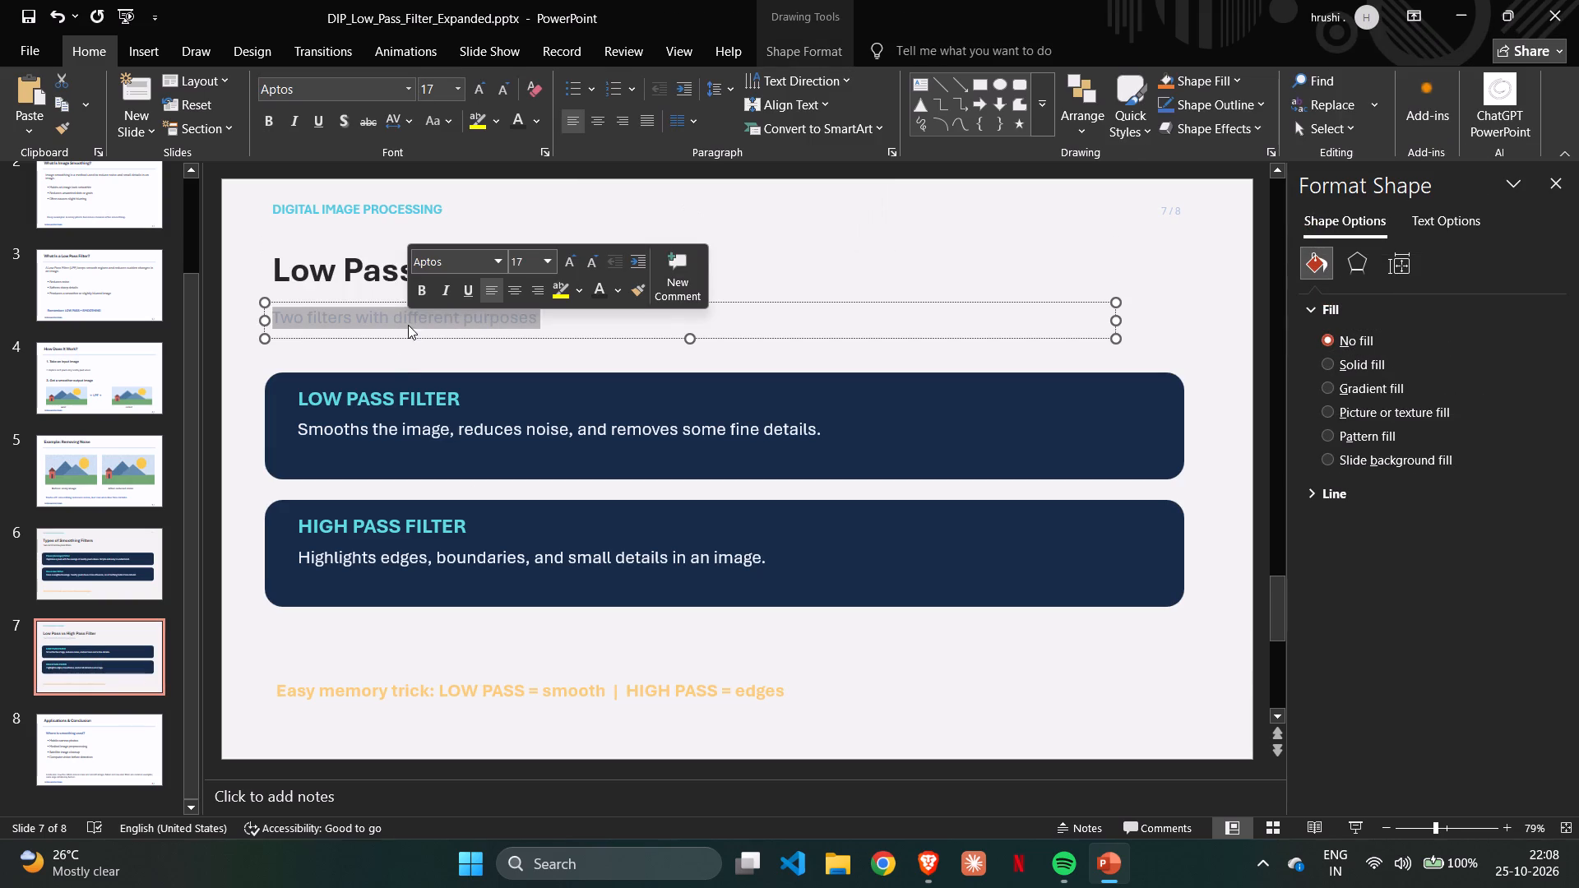
left_click(601, 289)
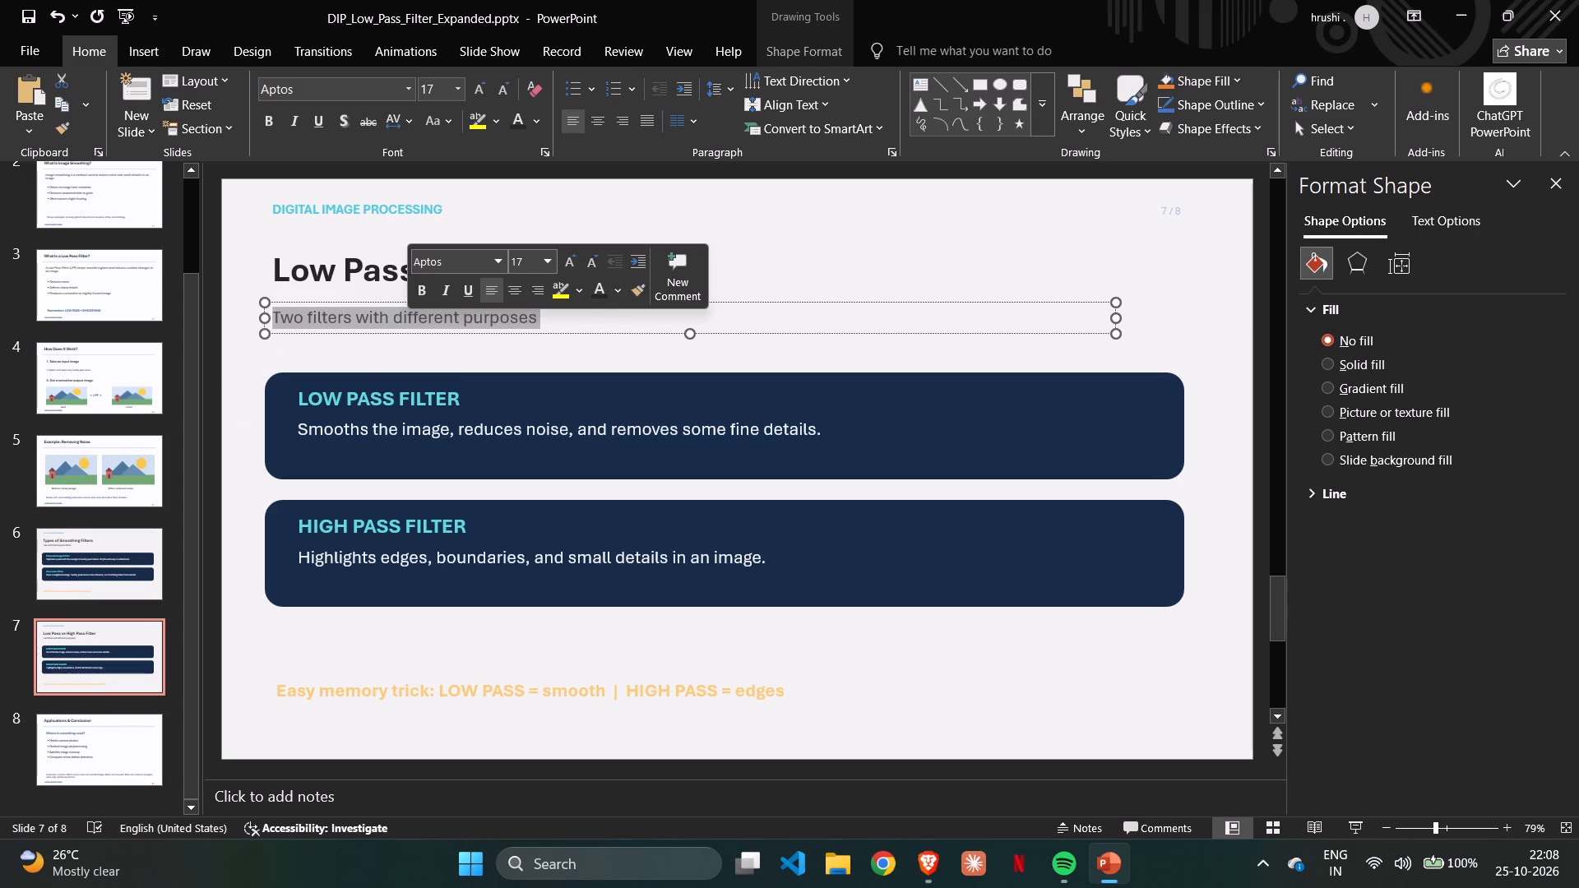
left_click(213, 549)
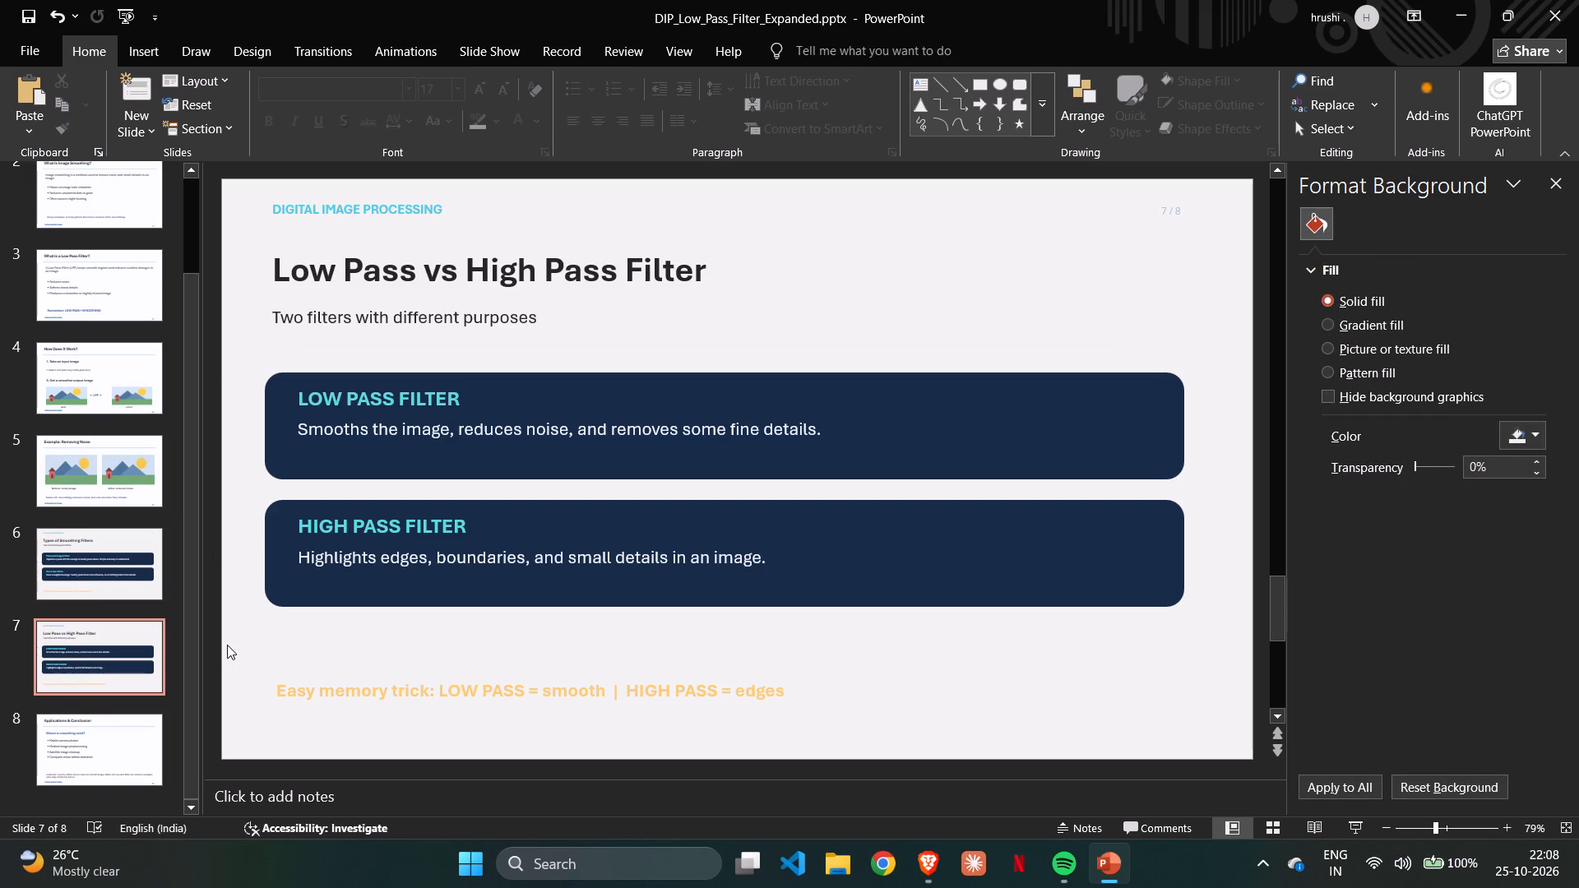
Review the slides for consistent design, checking the opening slide and the Applications & Conclusion slide.
scroll(159, 483, "up", 10)
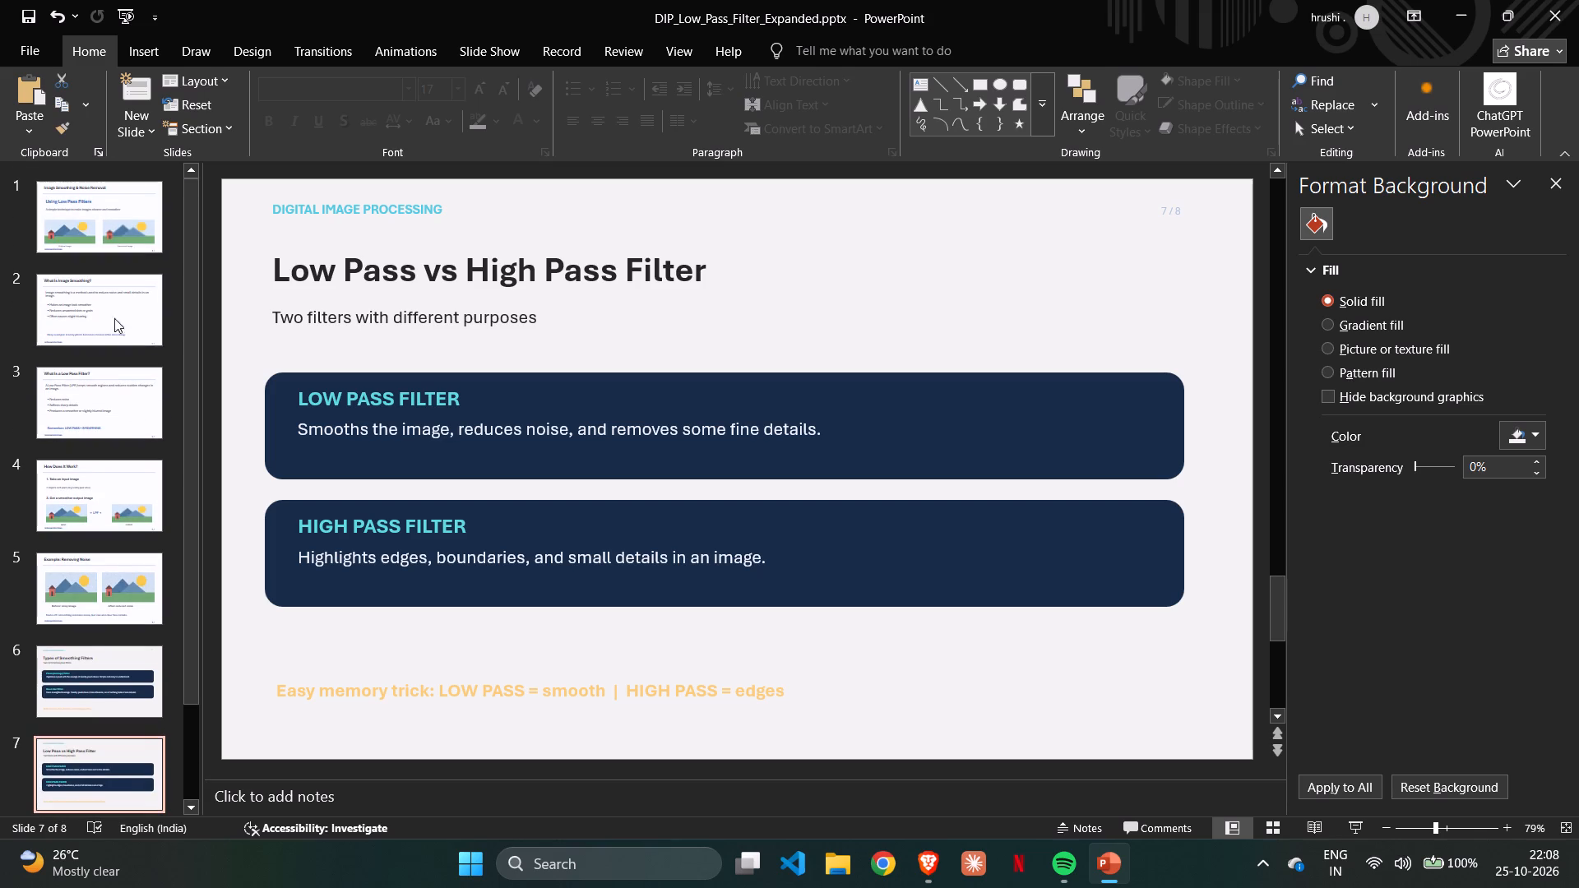
scroll(113, 503, "down", 5)
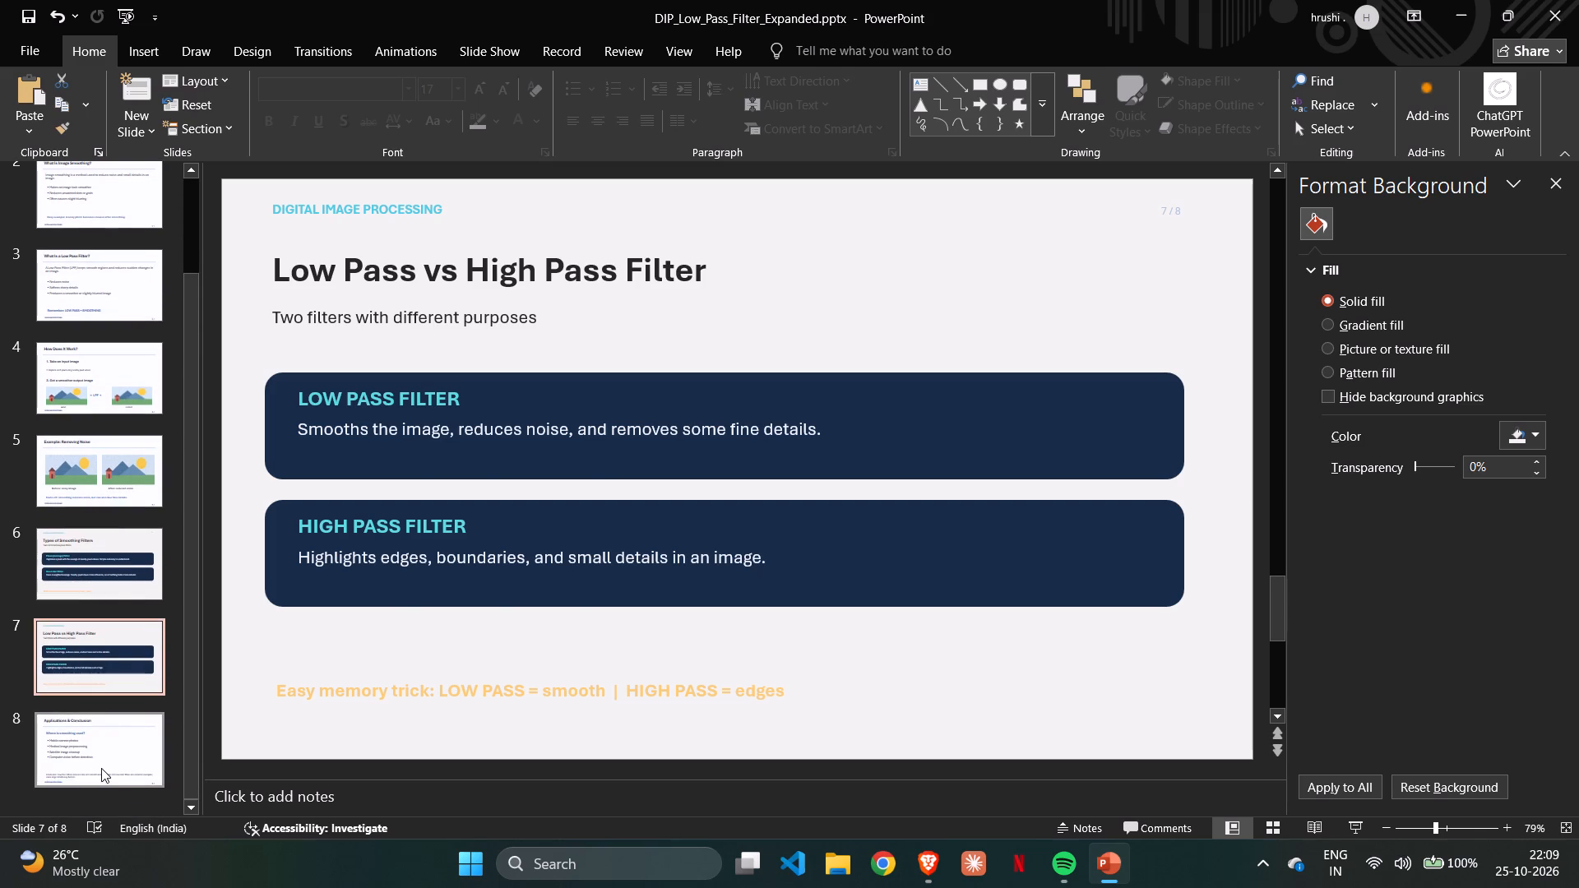
left_click(101, 768)
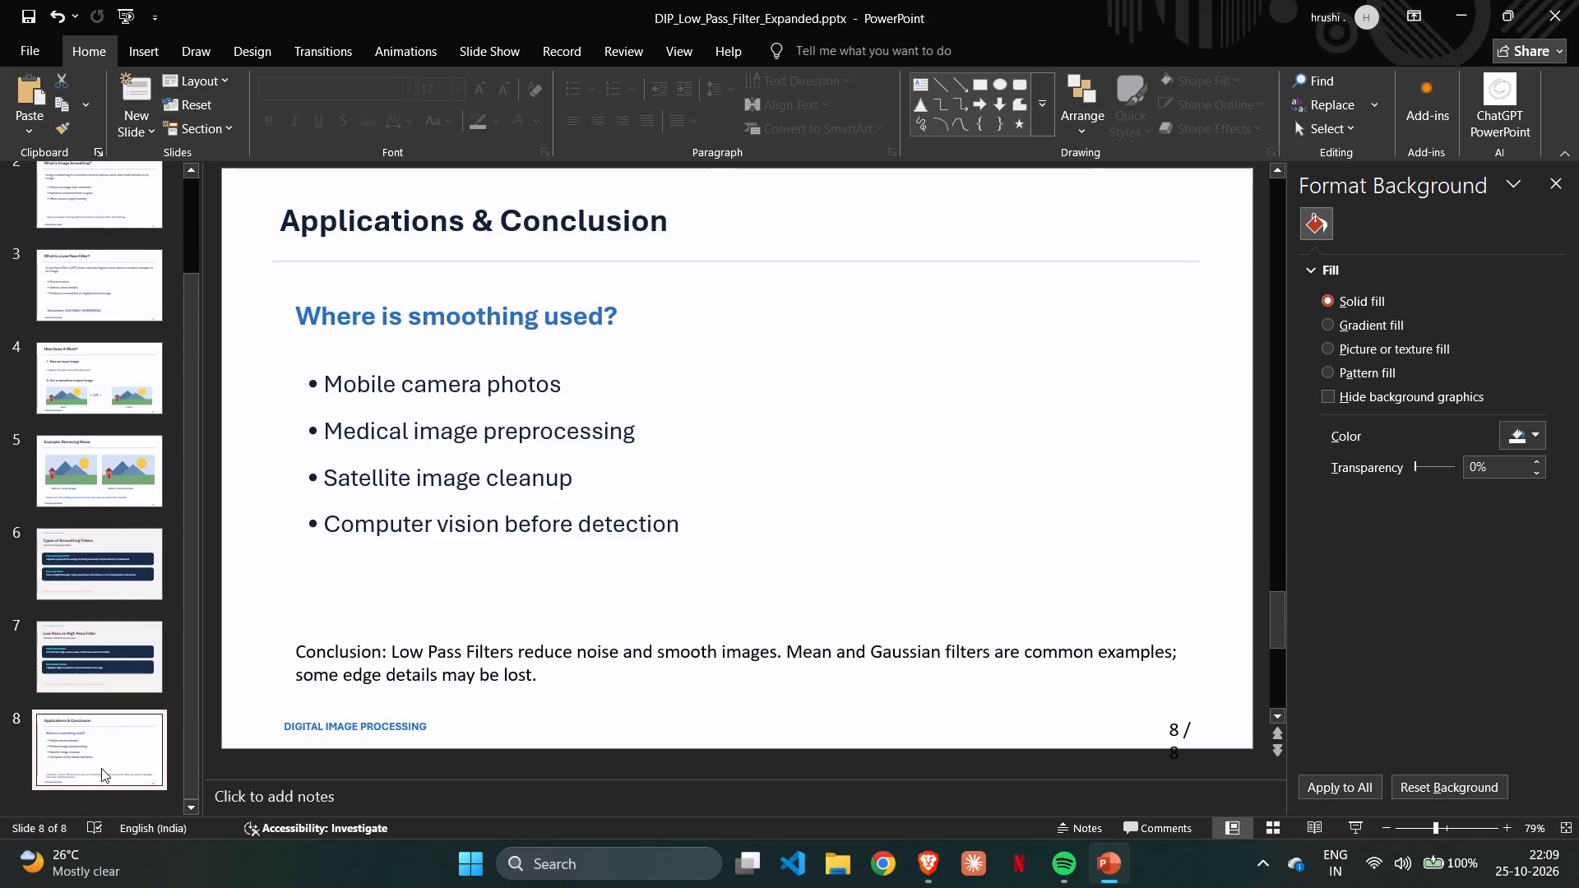
scroll(58, 446, "up", 4)
left_click(96, 208)
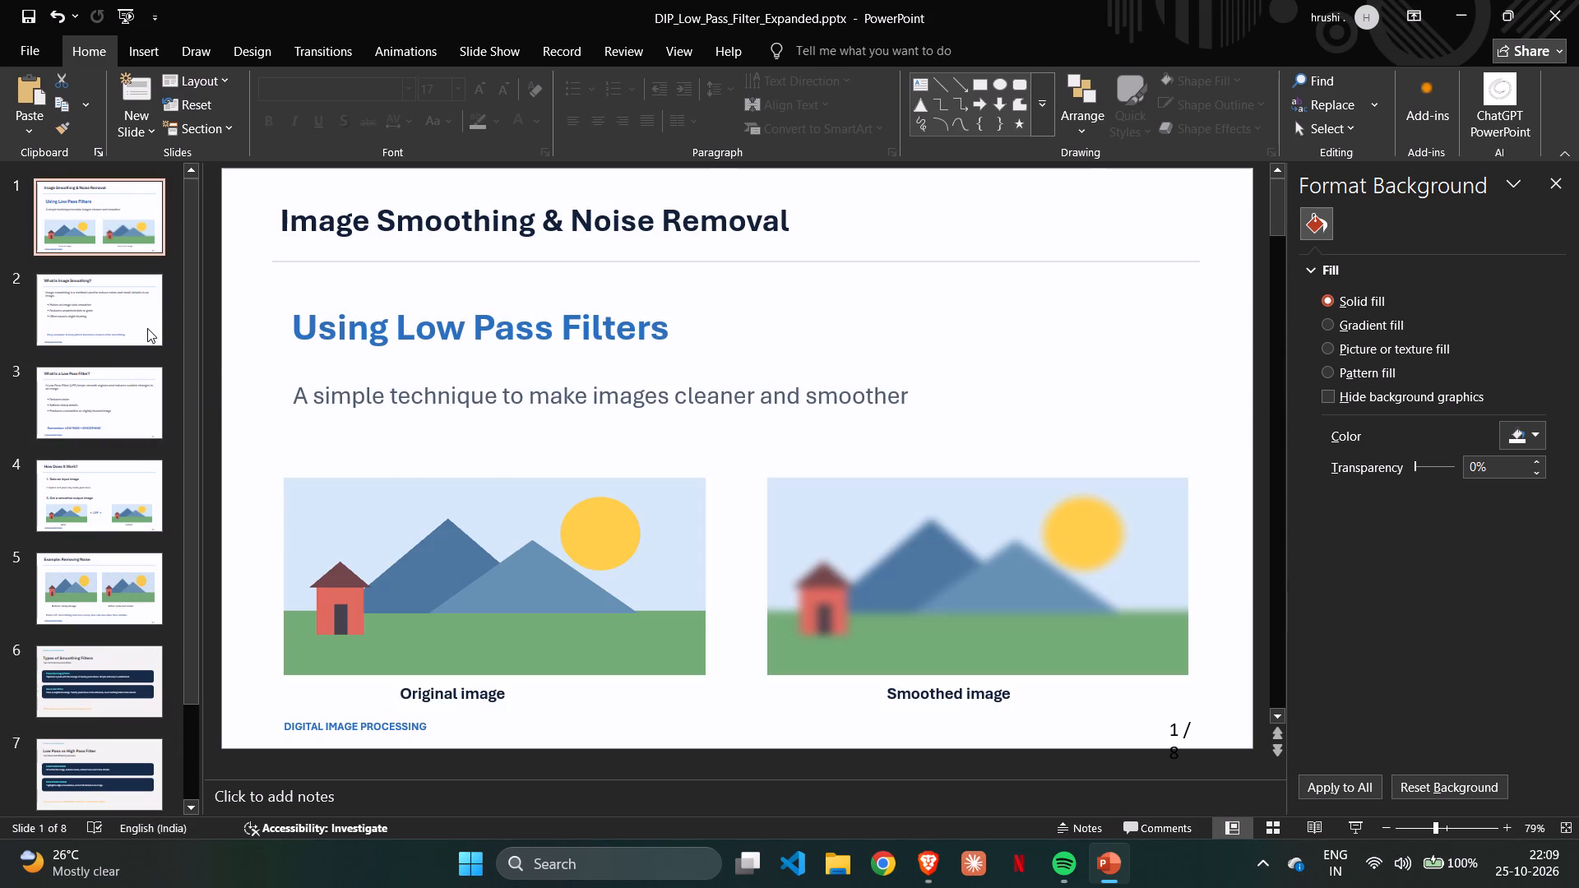
scroll(349, 391, "down", 7)
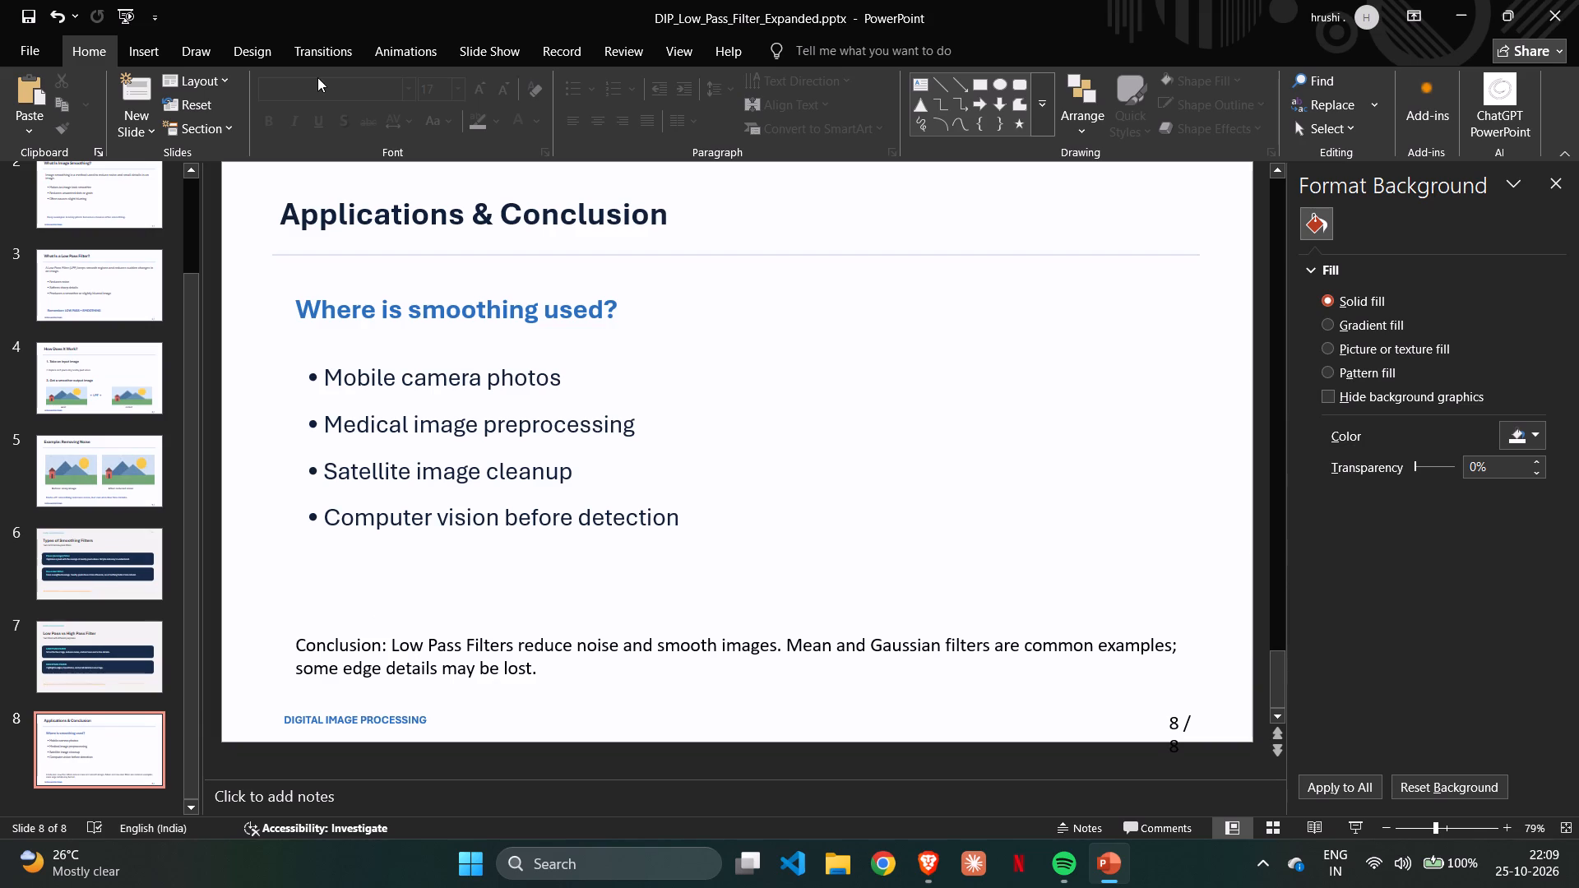
Start inserting an object on slide 8, Applications & Conclusion.
left_click(149, 41)
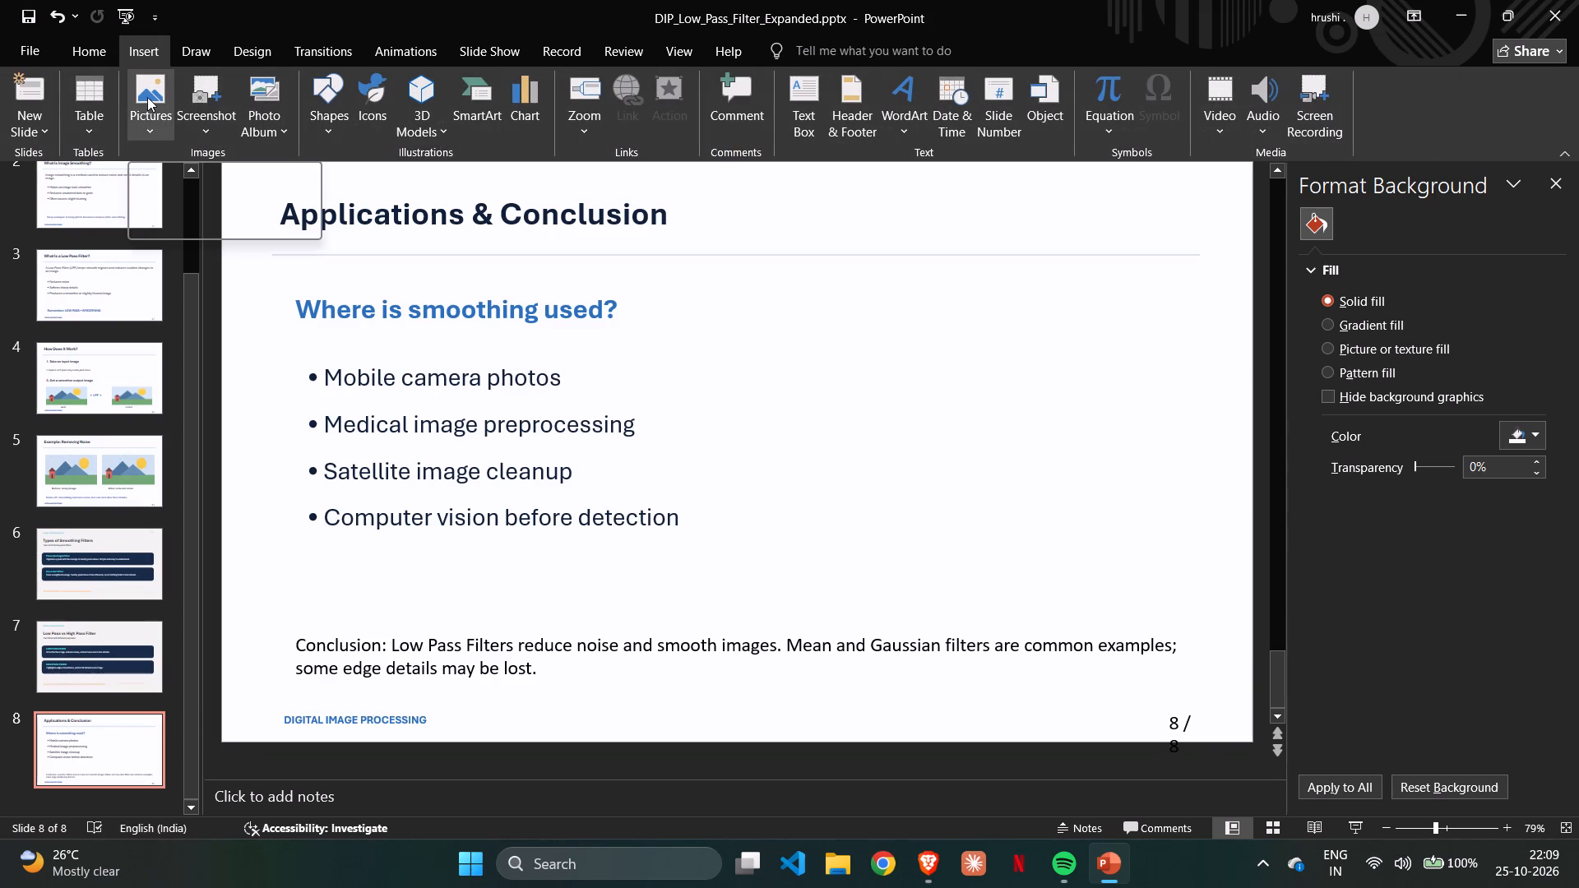
Start adding a new slide after slide 8, Applications & Conclusion, by bringing up the available slide layouts.
left_click(24, 113)
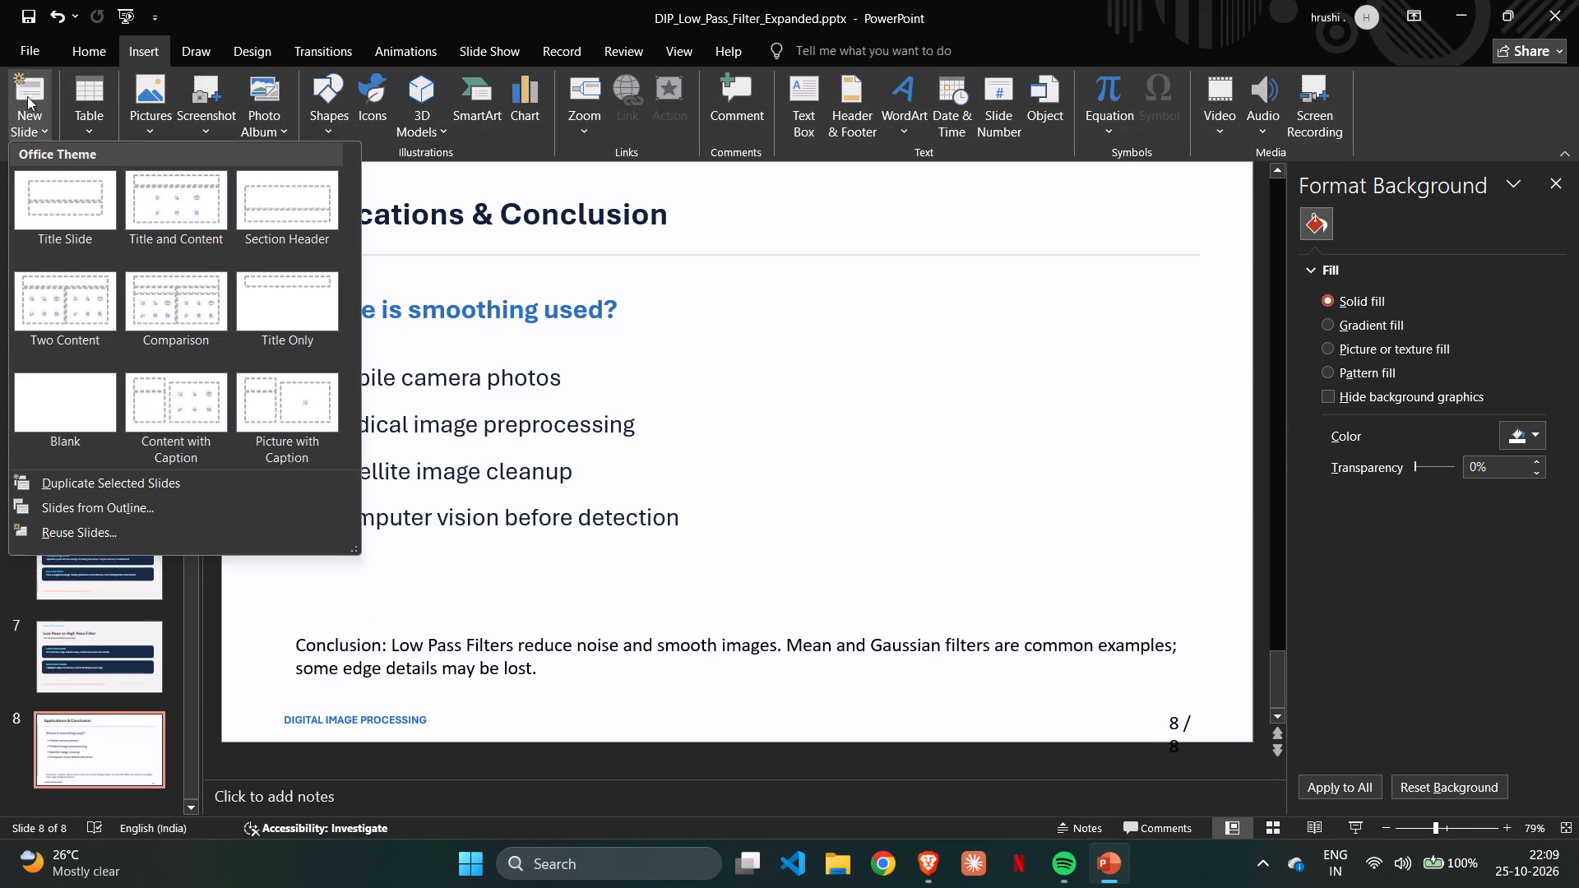
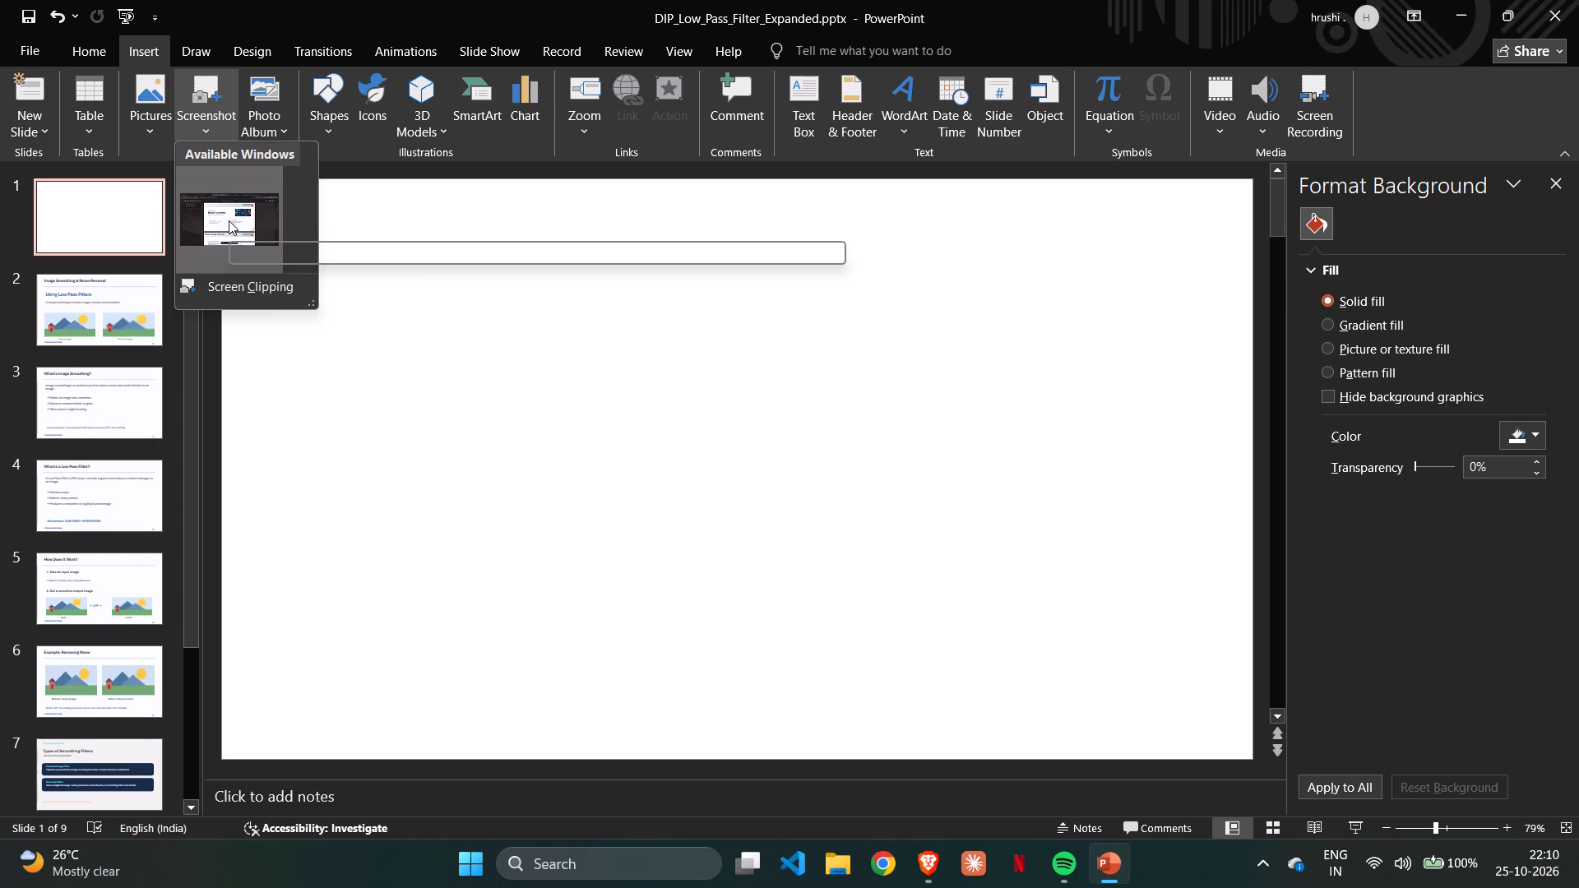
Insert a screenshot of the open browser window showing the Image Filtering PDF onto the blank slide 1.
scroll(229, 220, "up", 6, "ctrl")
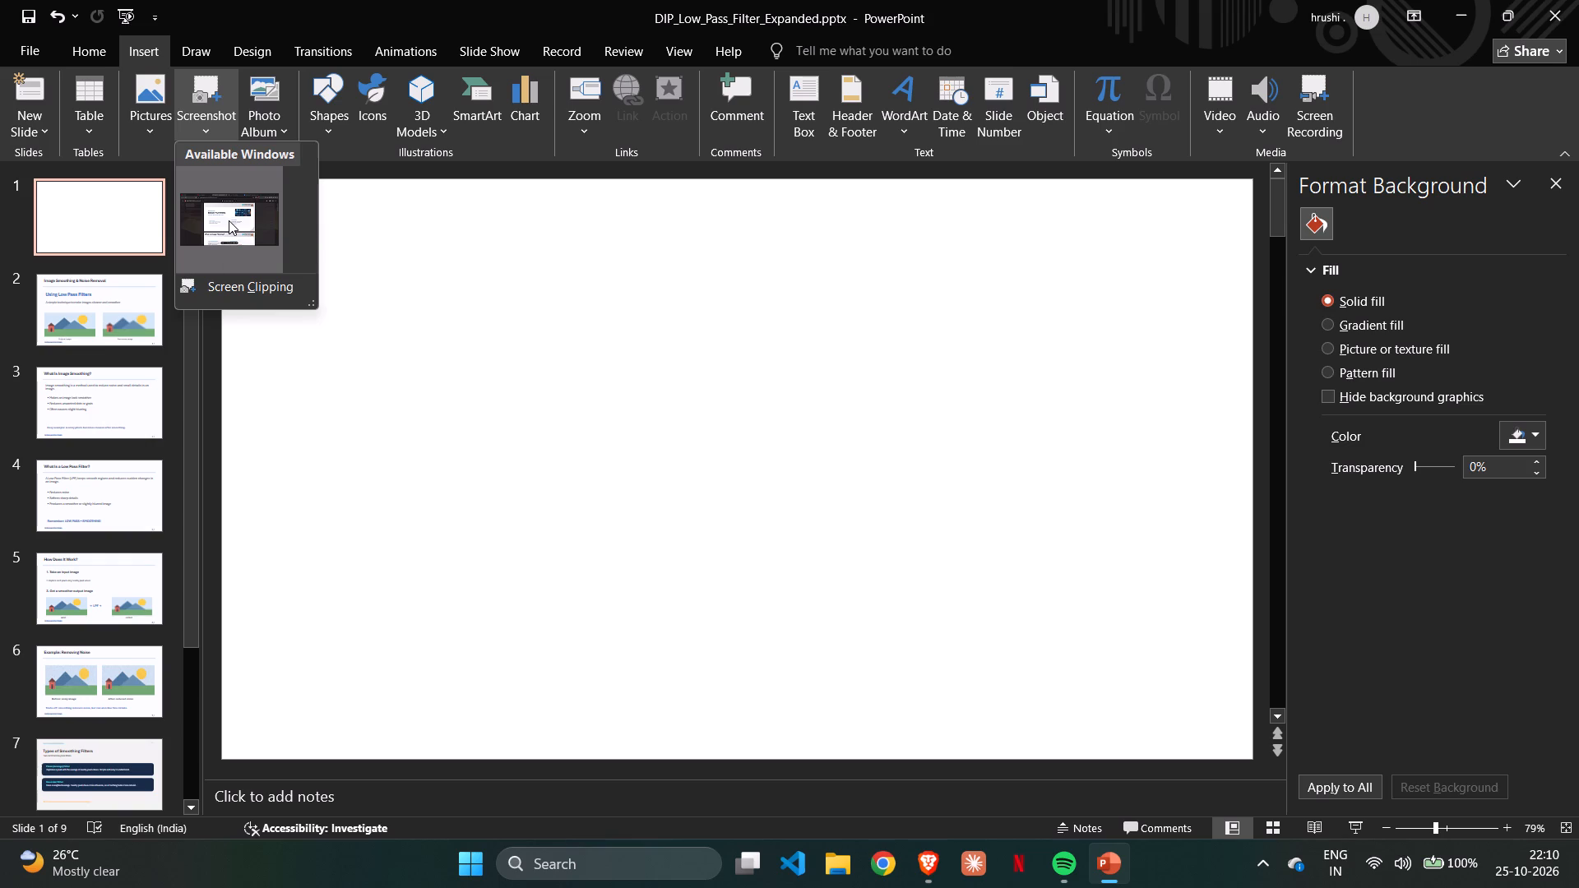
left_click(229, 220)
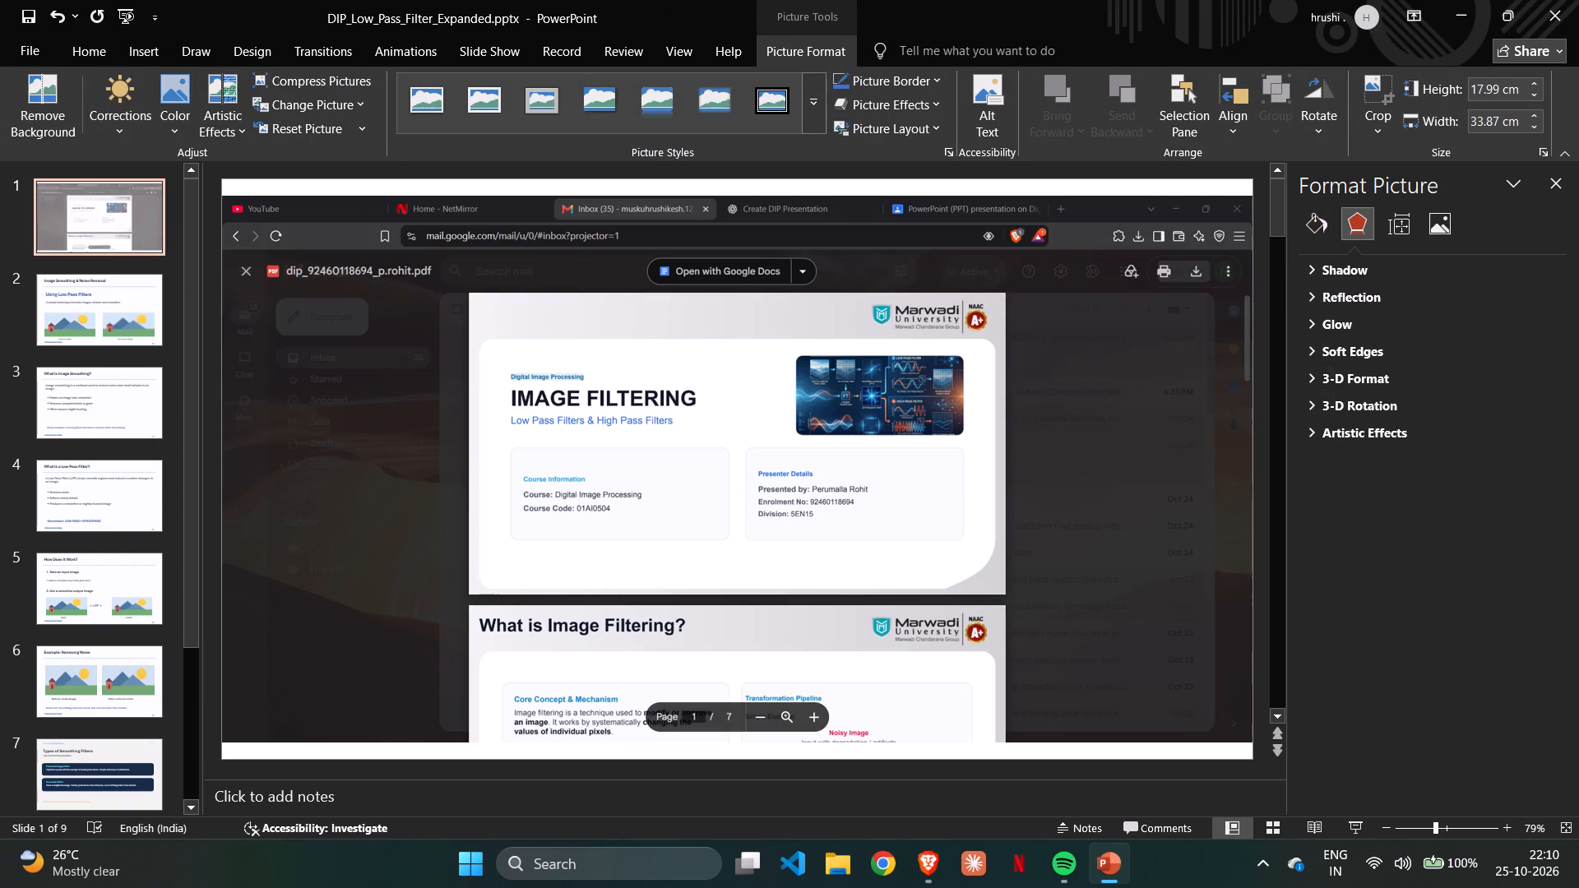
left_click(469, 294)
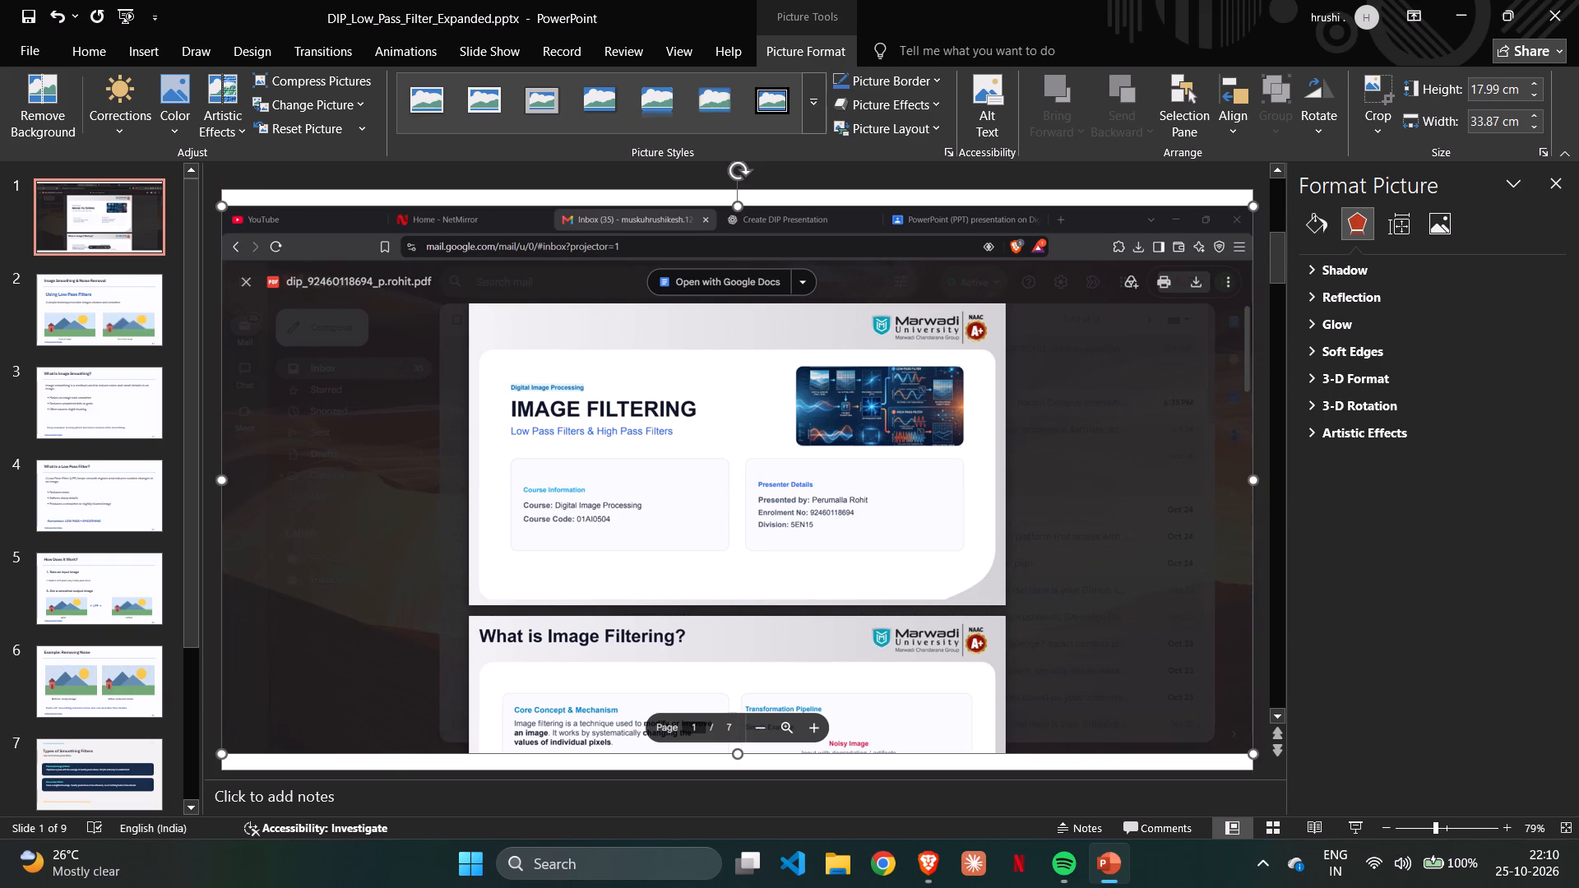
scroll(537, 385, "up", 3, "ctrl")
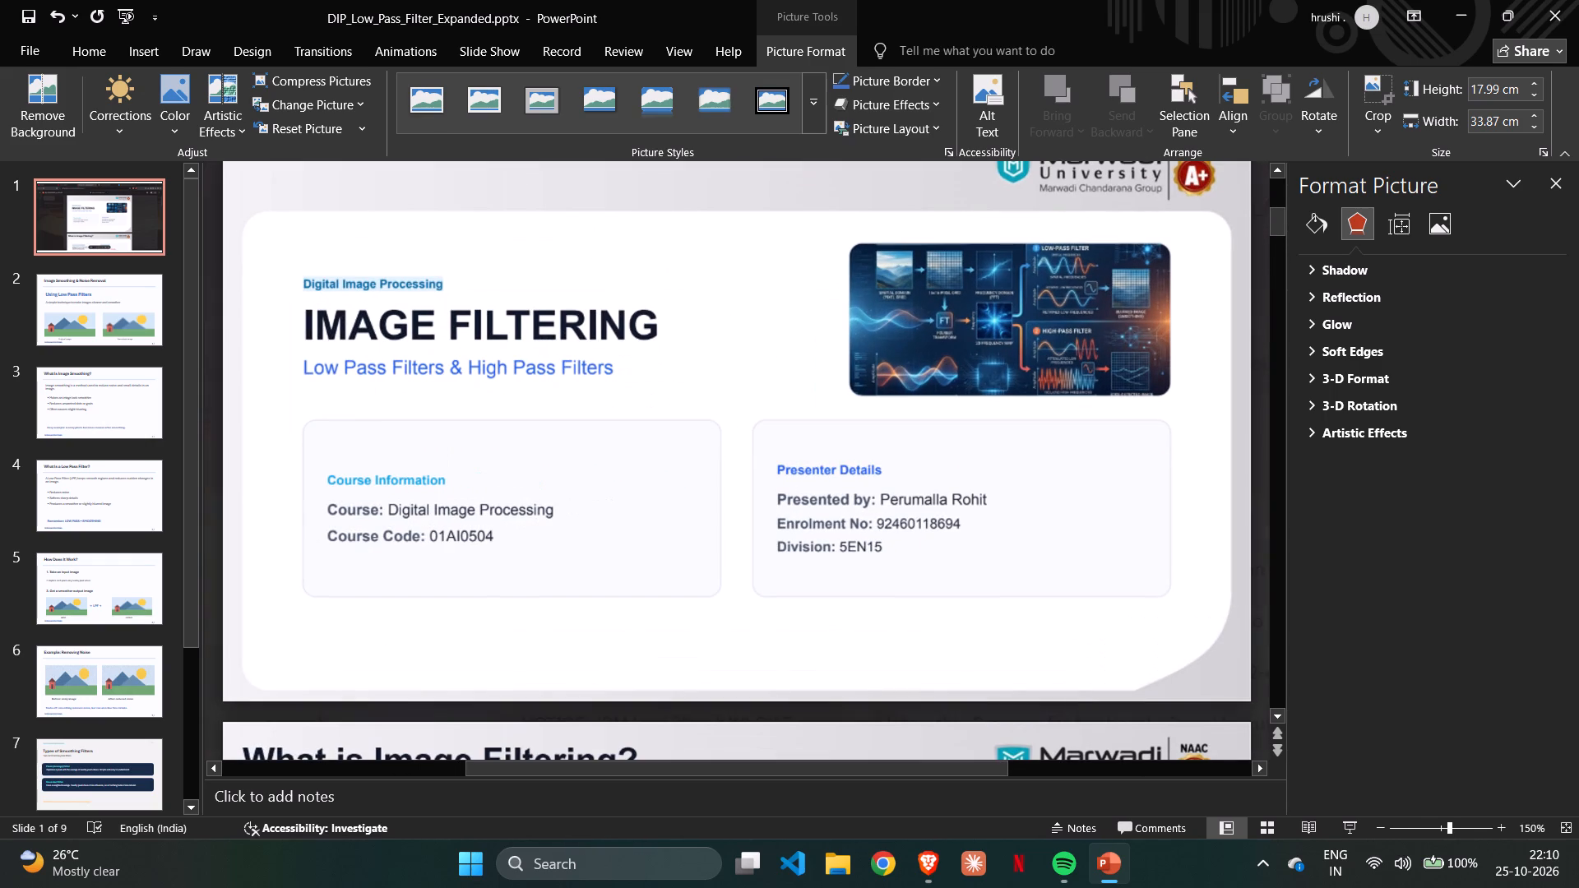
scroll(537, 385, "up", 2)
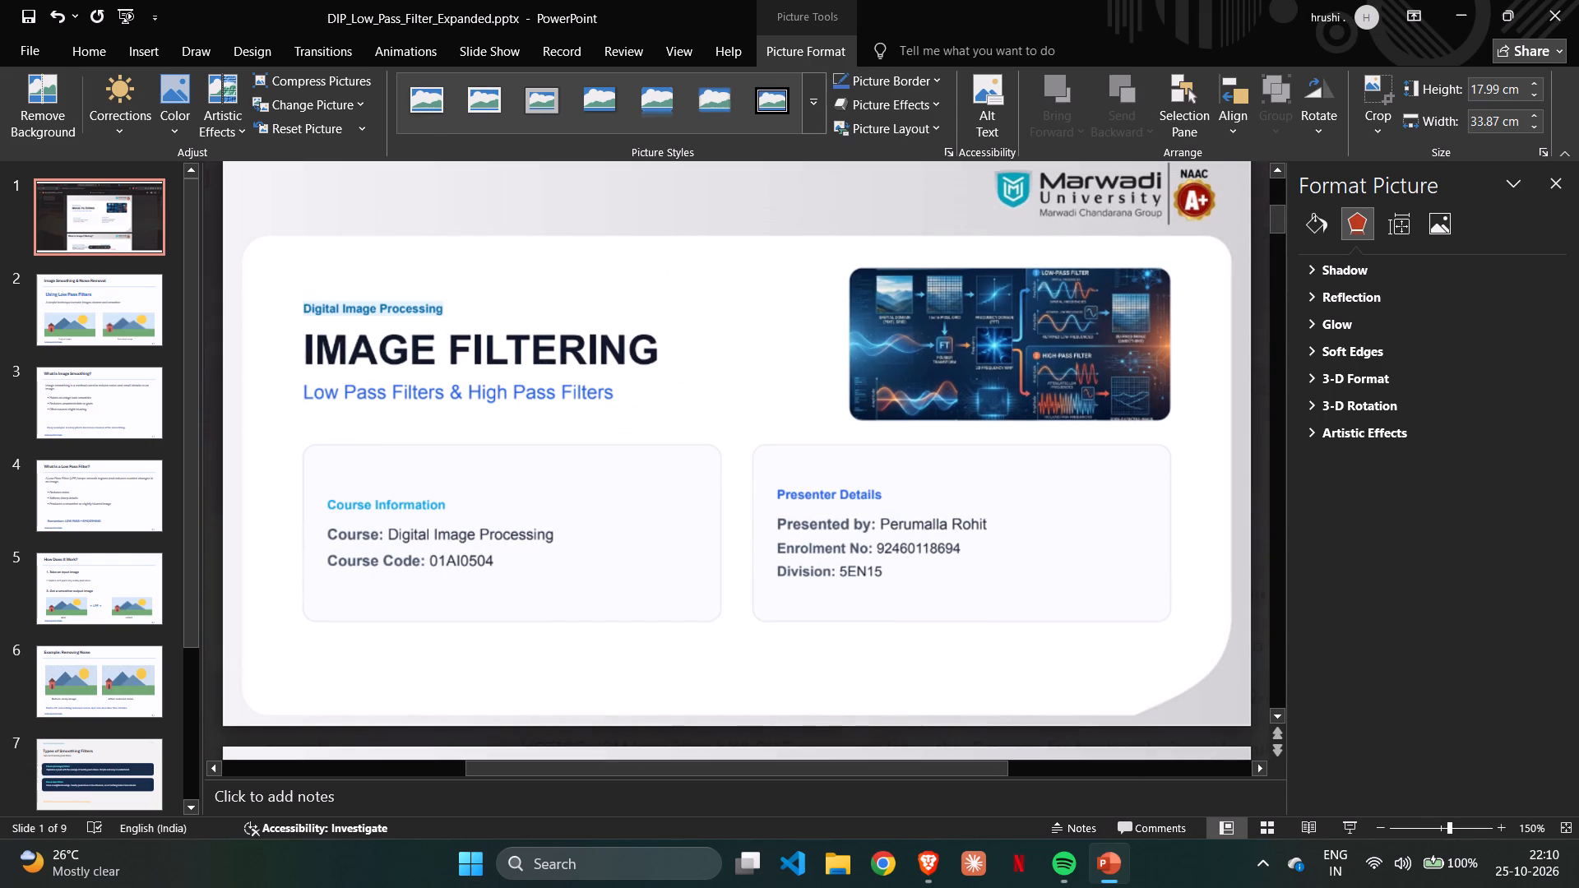
Compare the screenshot on slide 1 with the following slides of the deck.
left_click(130, 305)
left_click(126, 201)
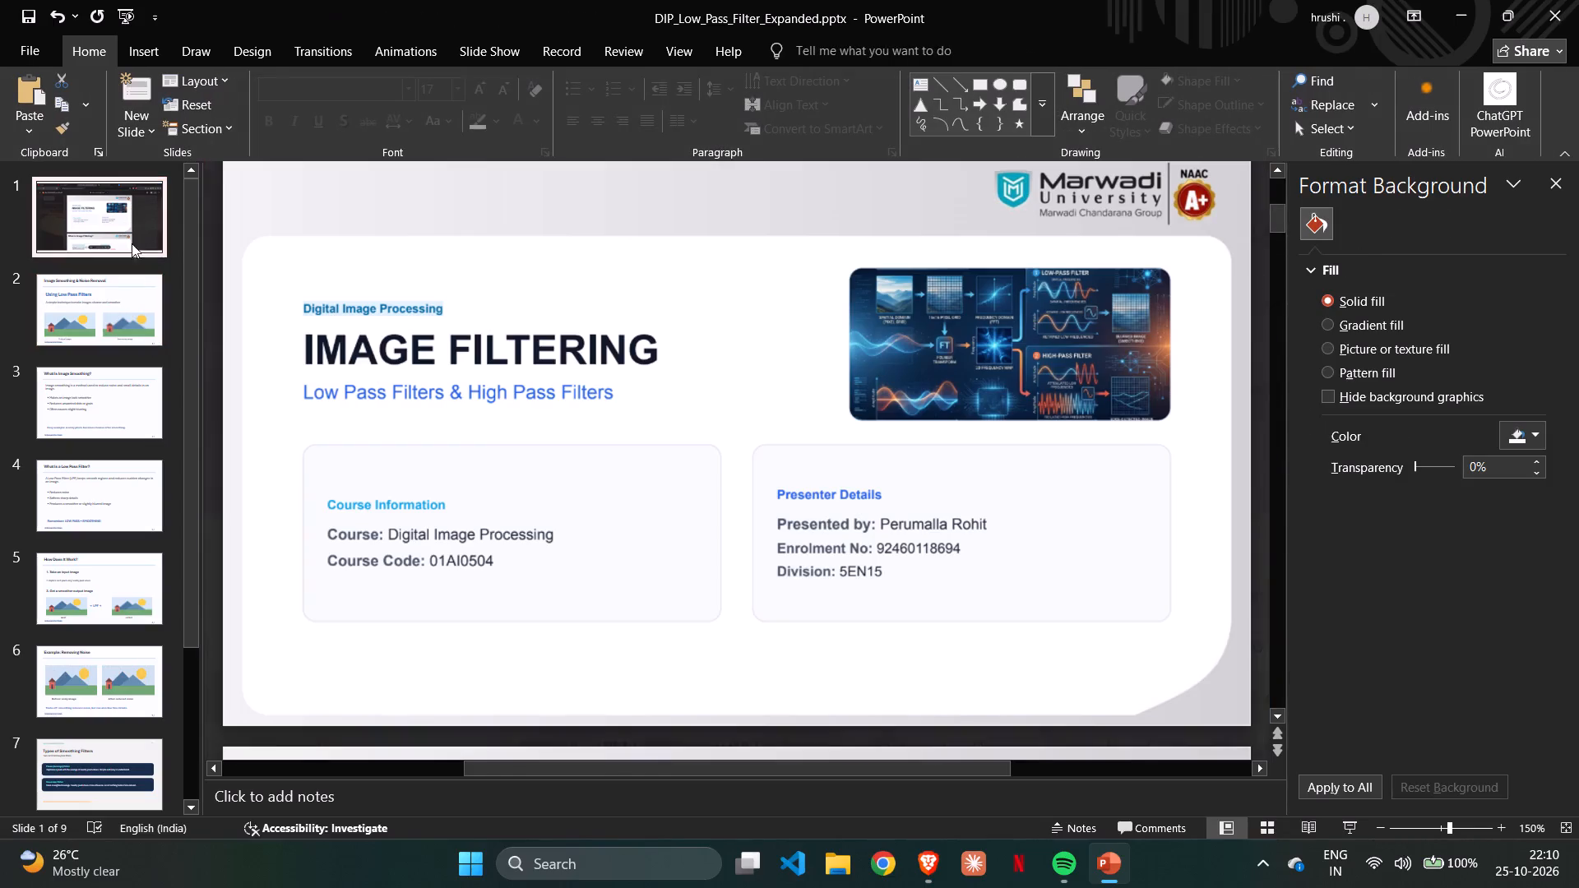
left_click(125, 291)
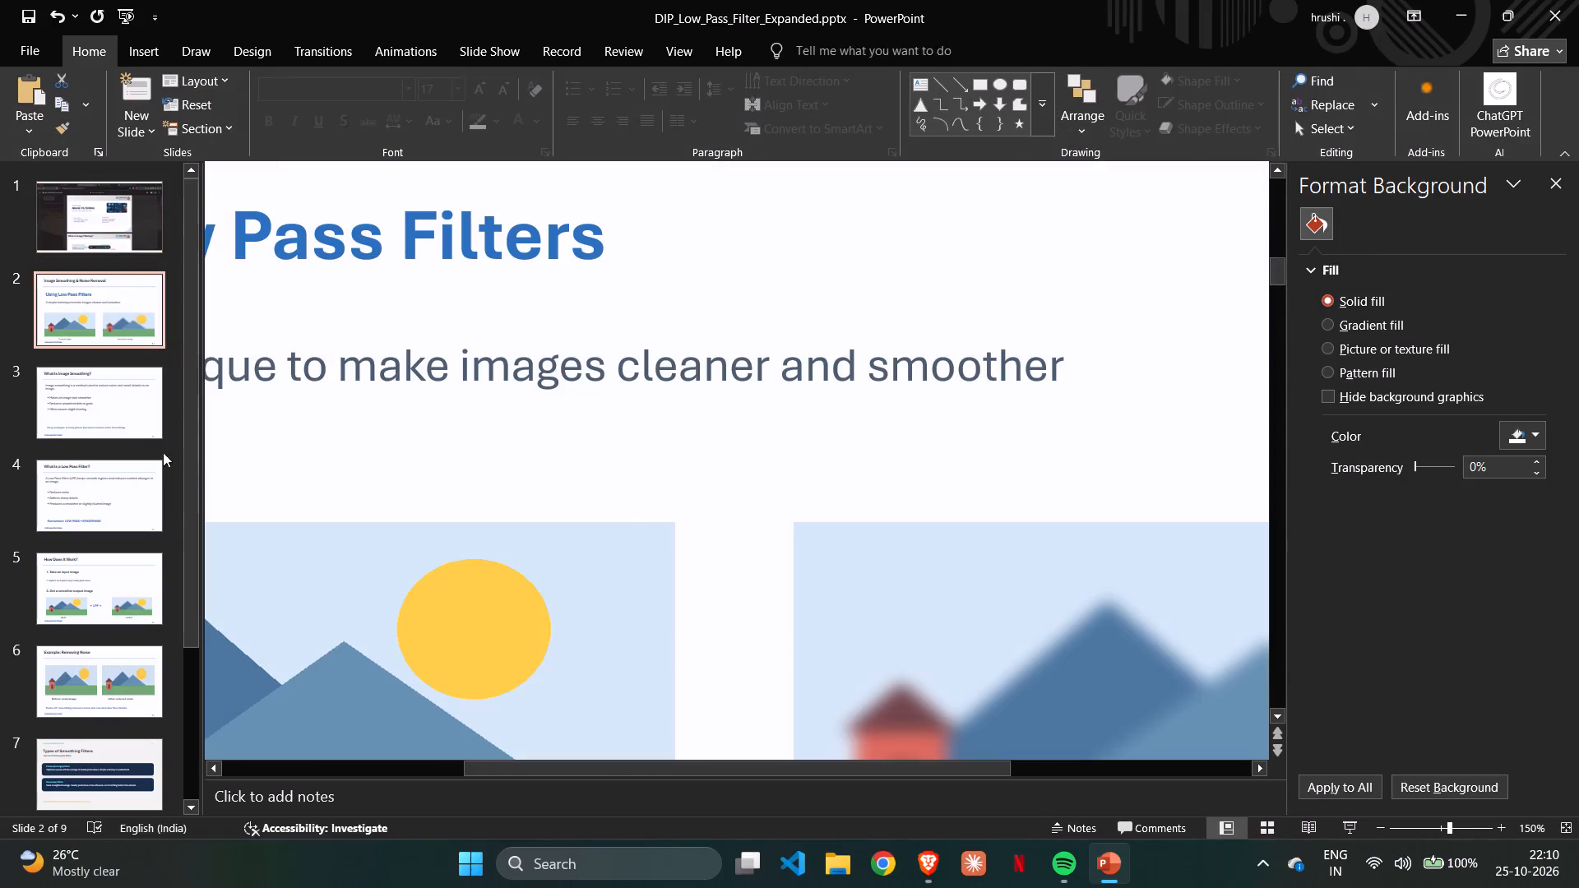
left_click(148, 422)
left_click(132, 230)
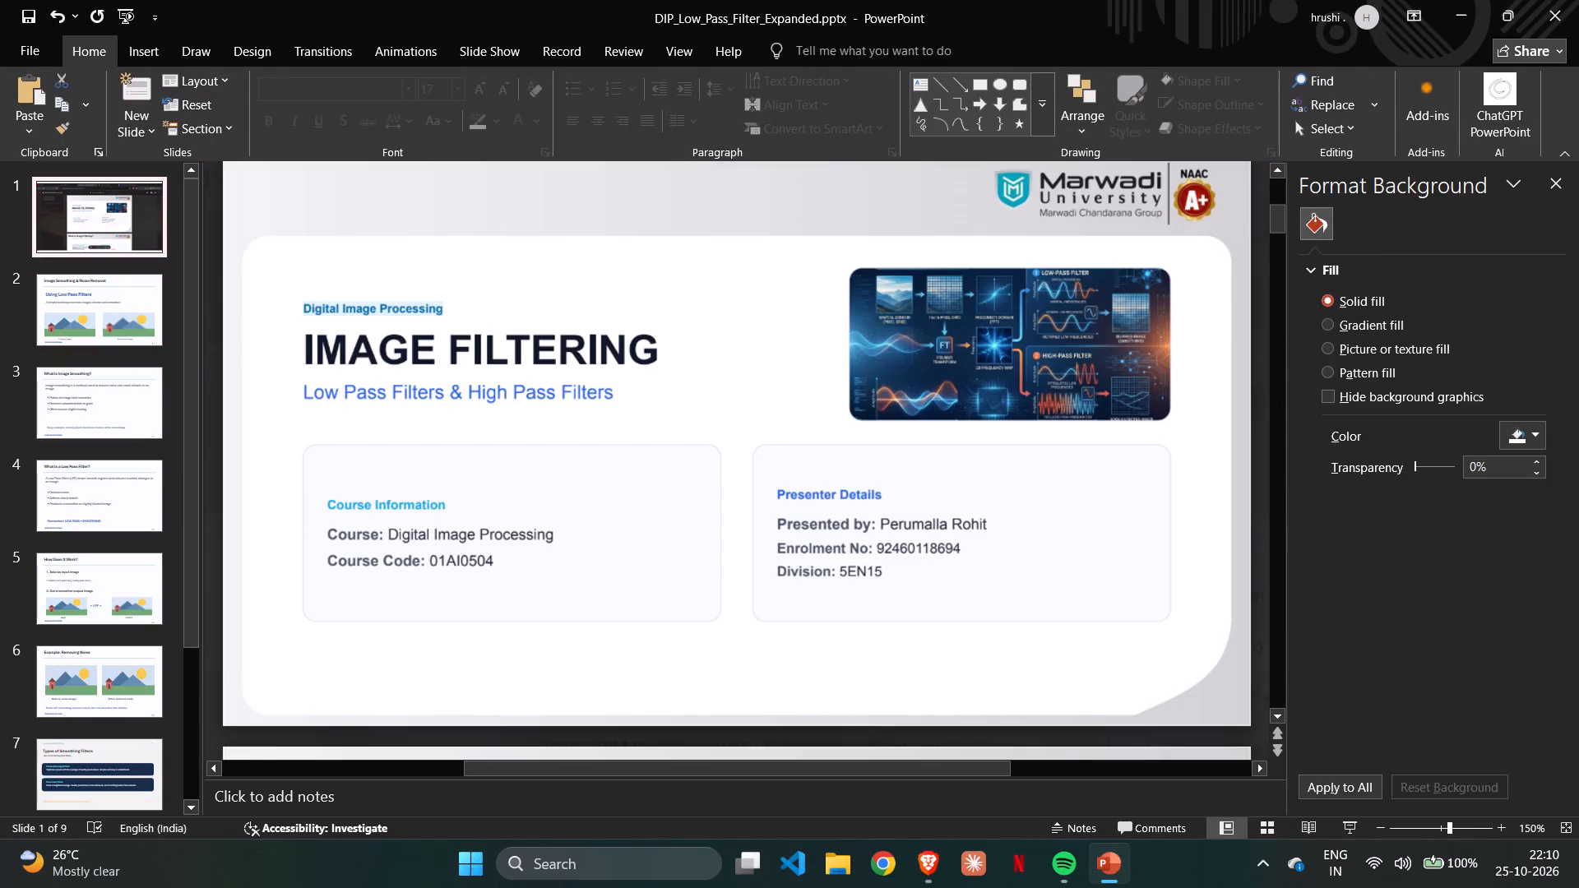
scroll(407, 421, "down", 5, "ctrl")
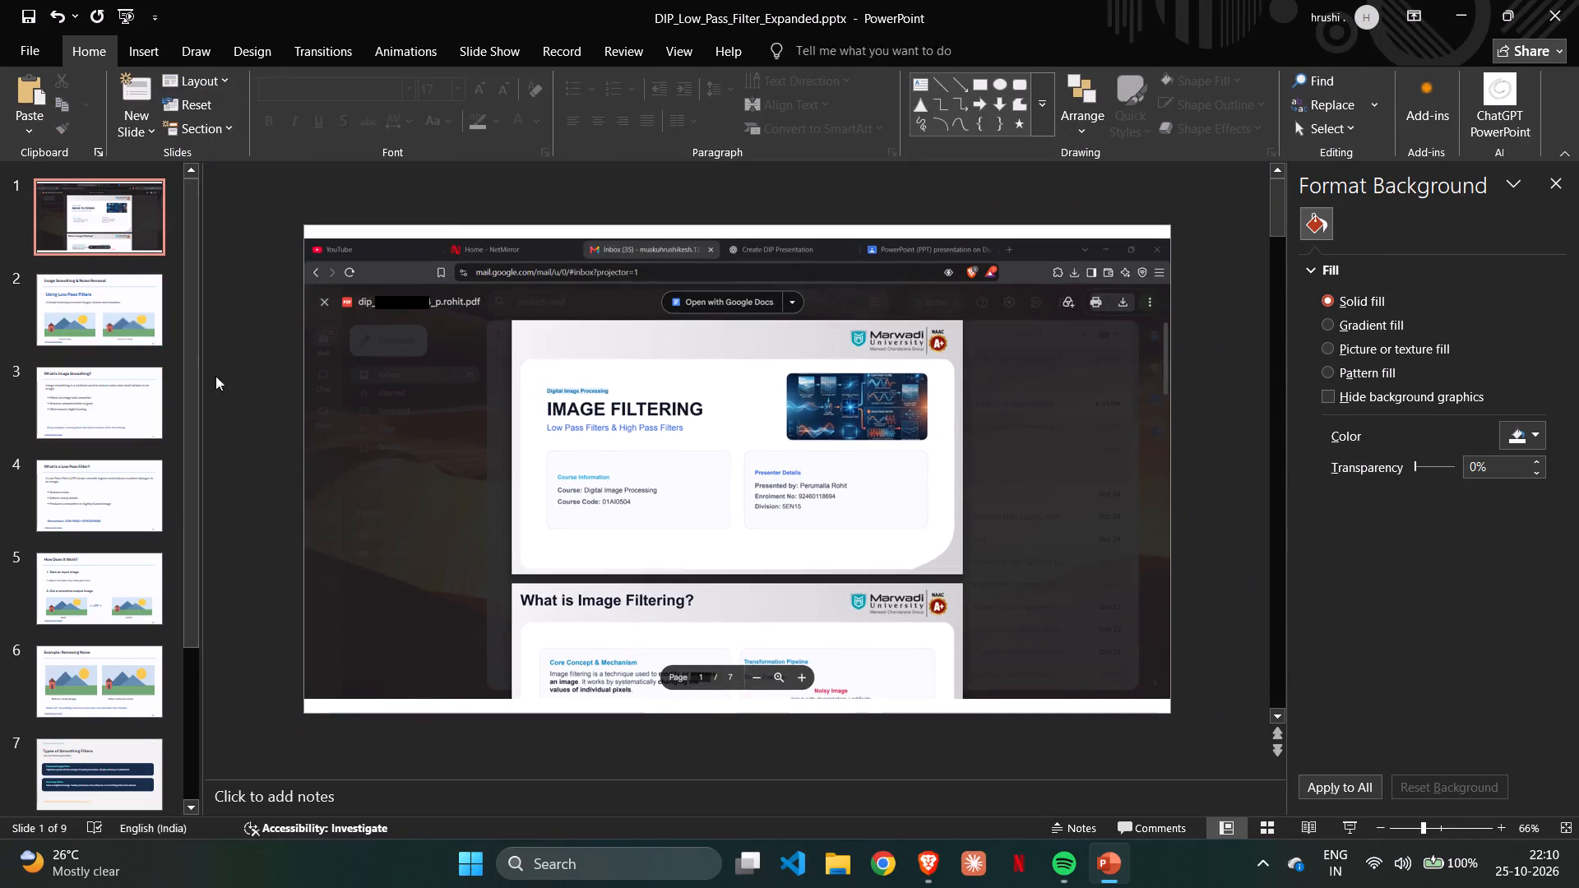
left_click(112, 314)
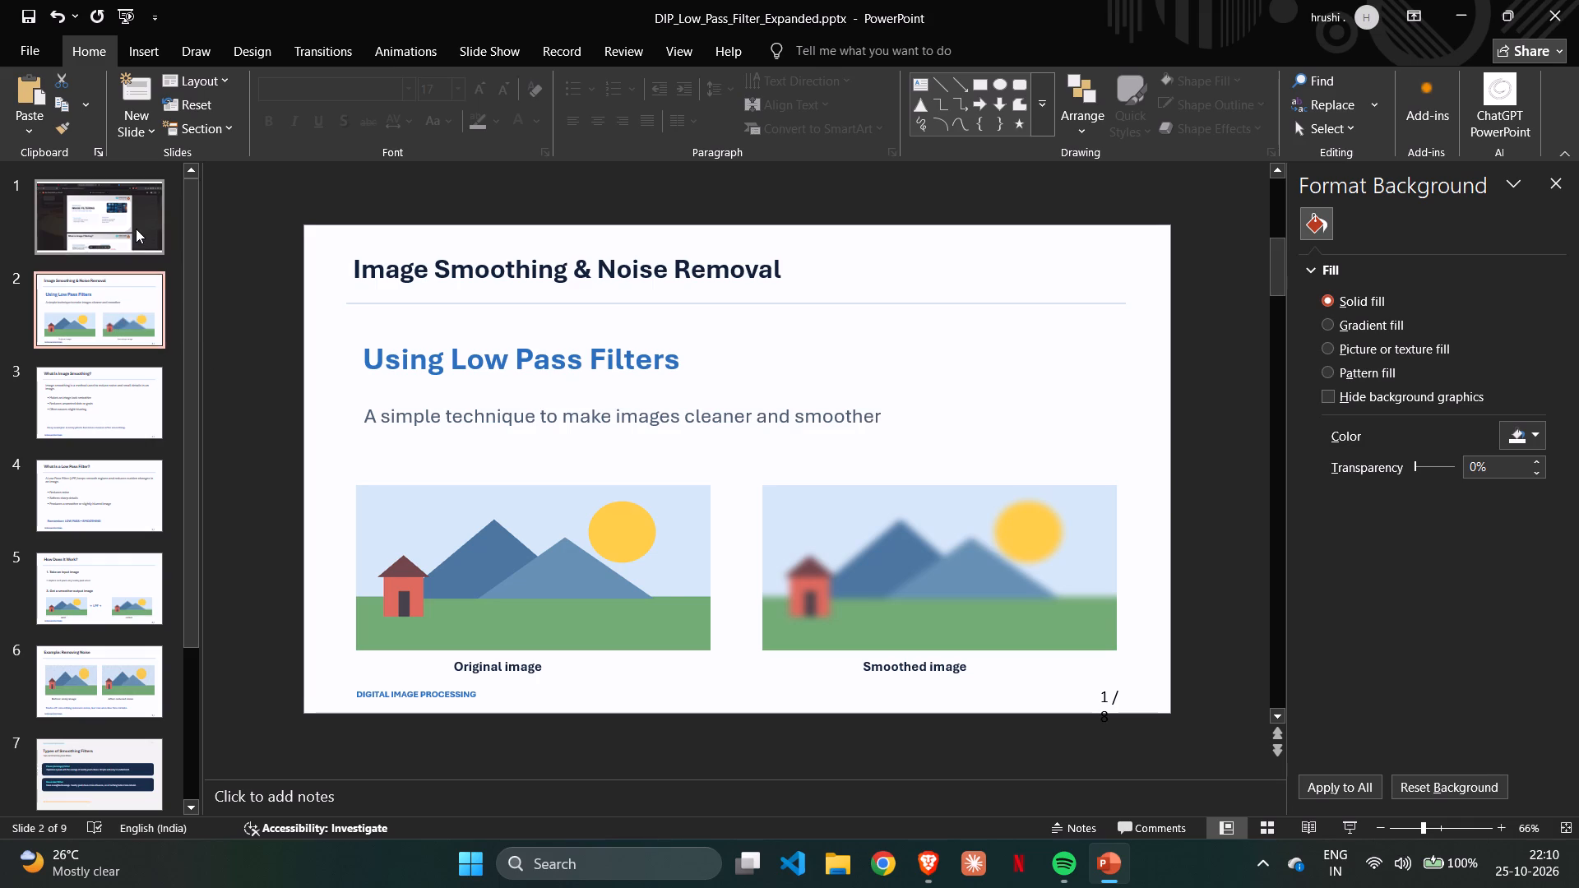
left_click(136, 229)
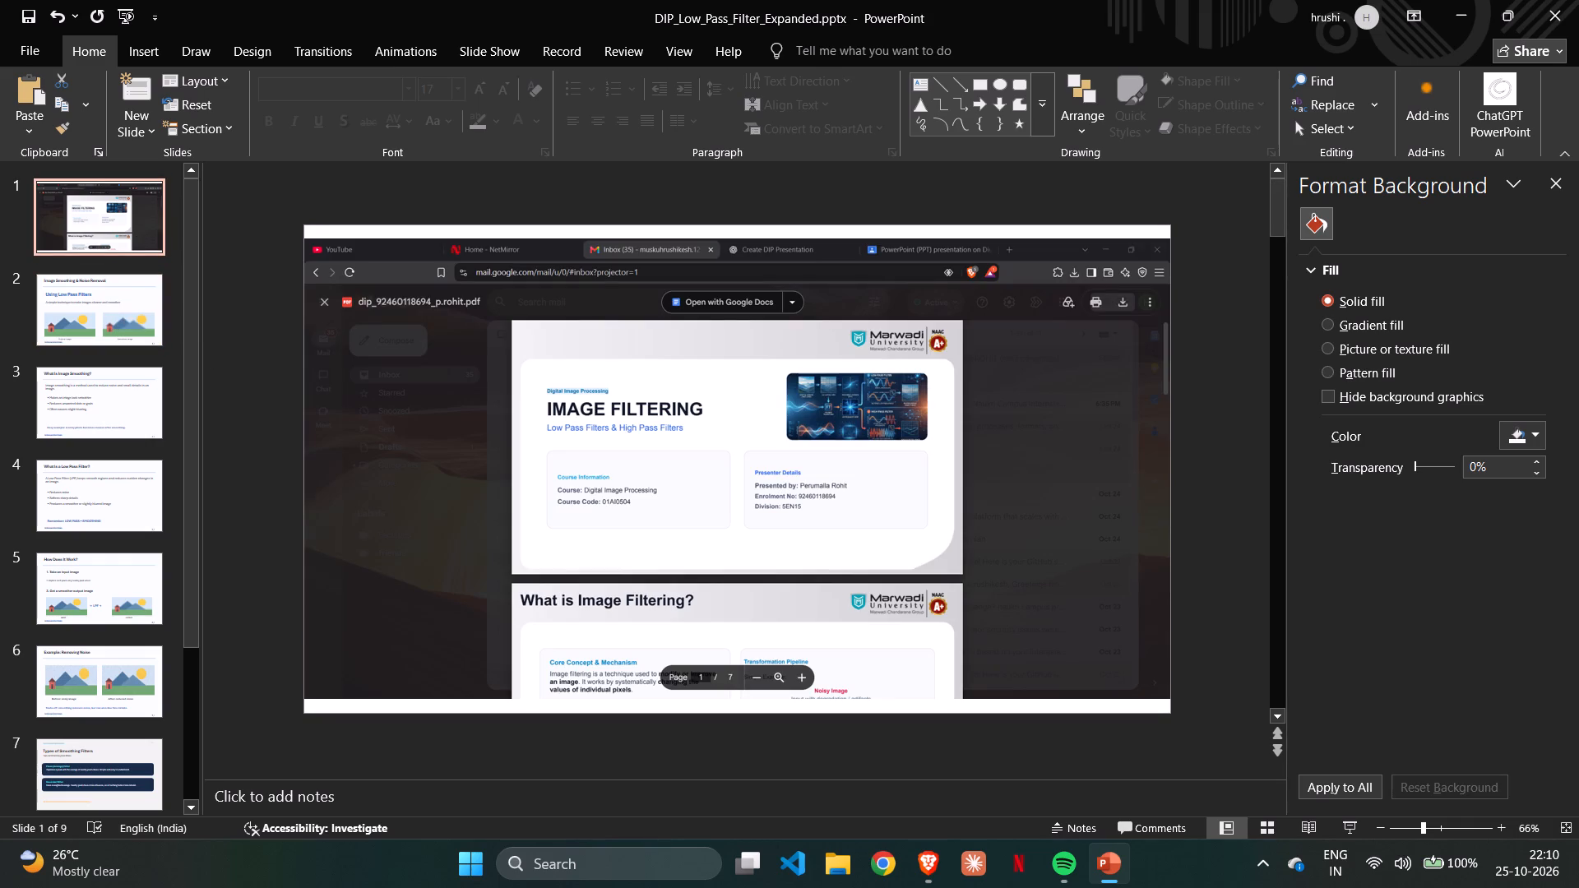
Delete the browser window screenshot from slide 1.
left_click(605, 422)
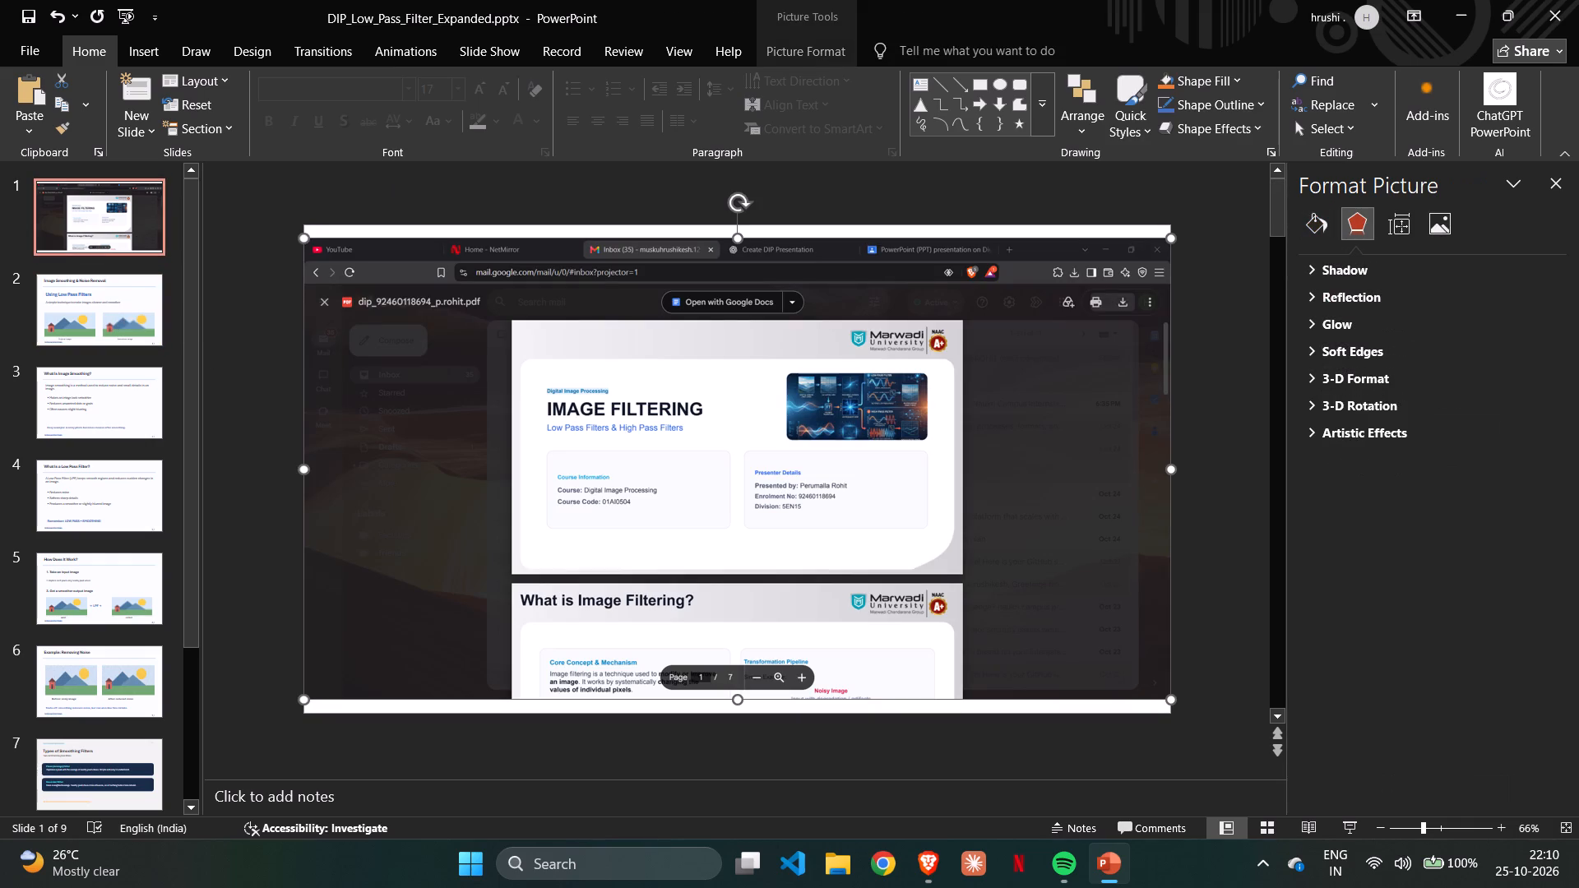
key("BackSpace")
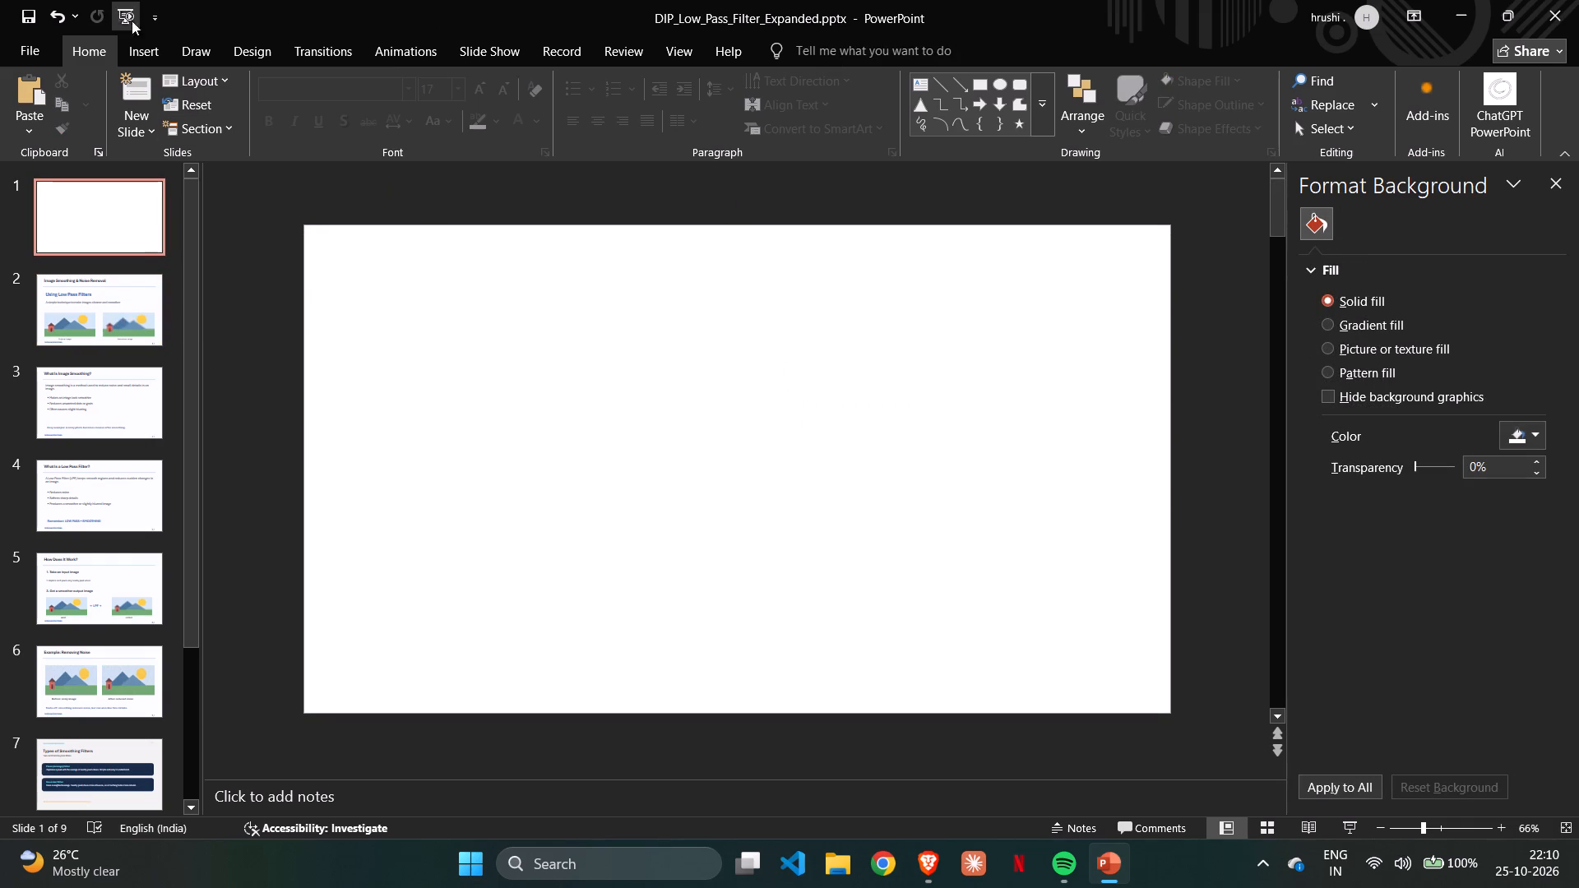
Paste the copied image of the Image Filtering title page onto the blank slide 1.
left_click(150, 60)
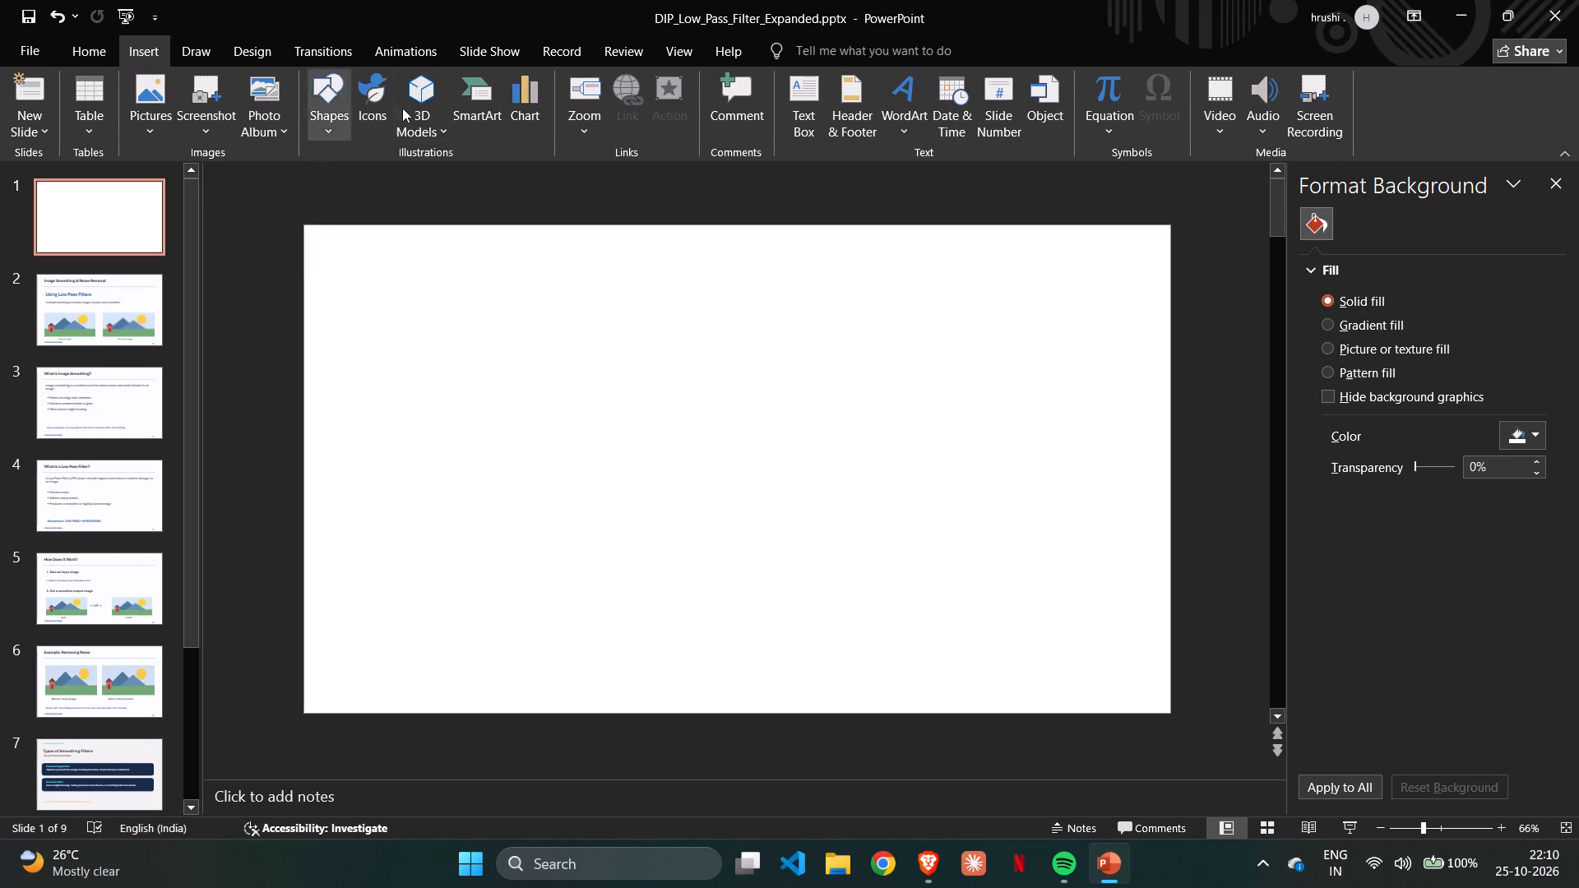
left_click(815, 89)
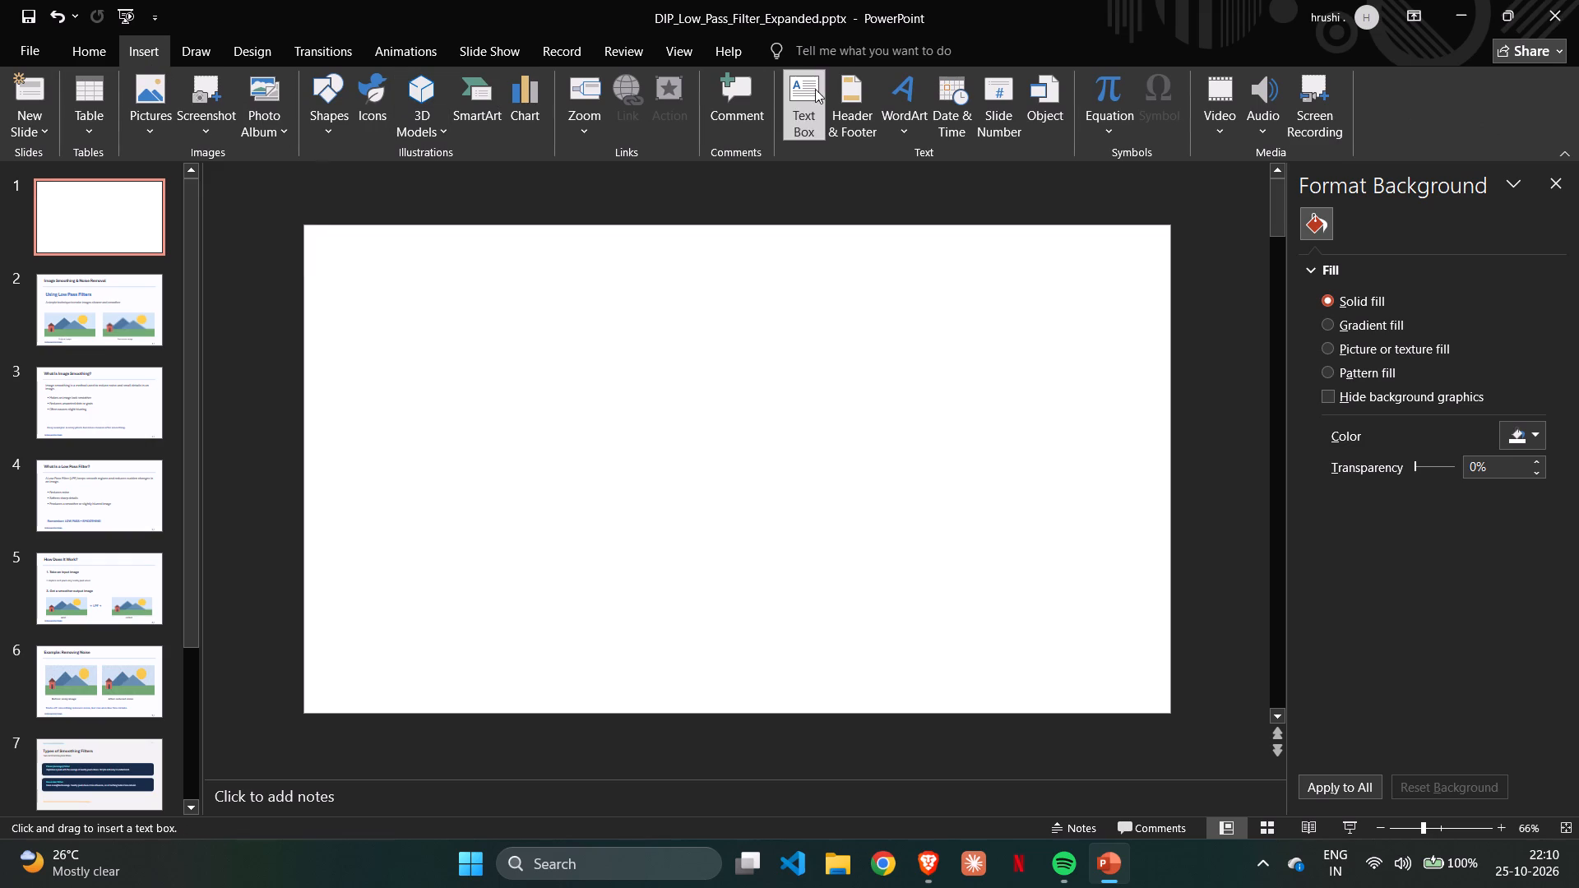
left_click_drag(547, 348, 632, 389)
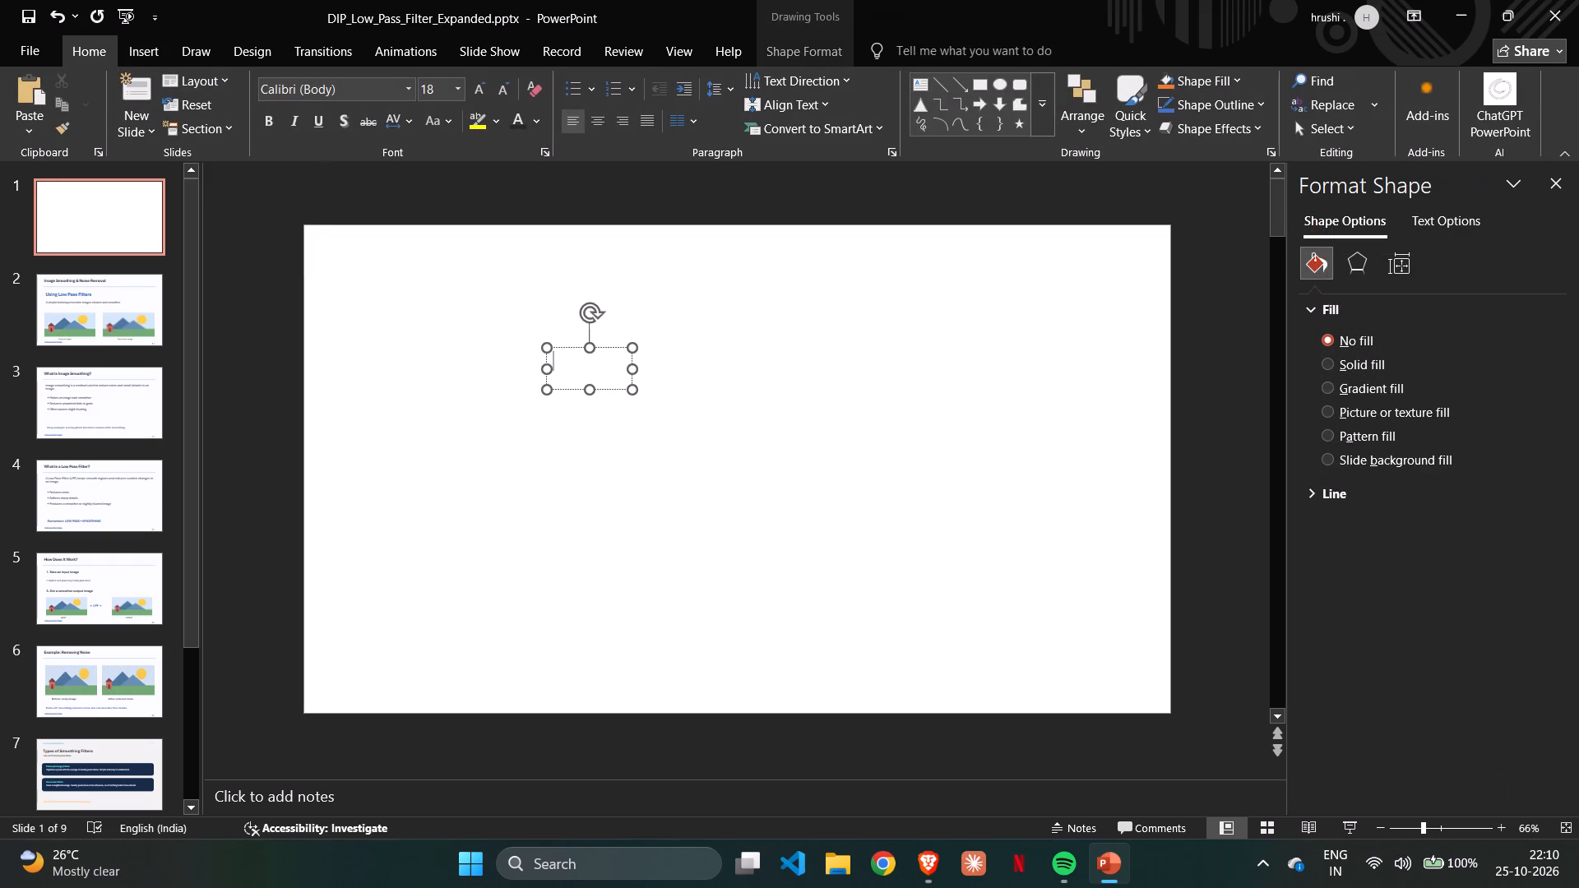
key("ctrl+v")
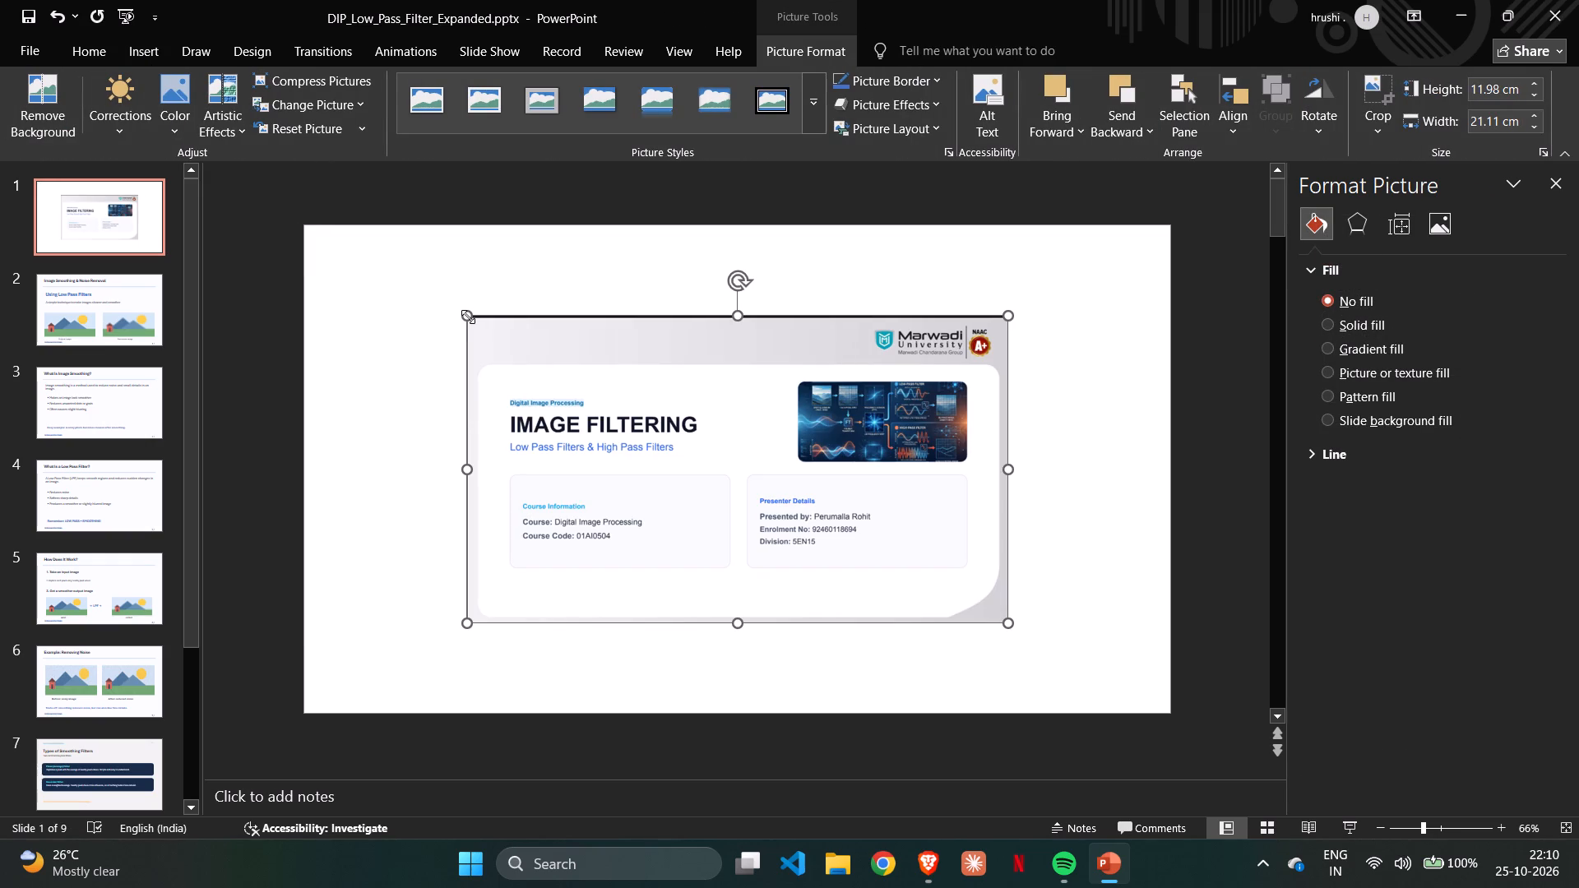
Enlarge the pasted title-page picture to cover all of slide 1, about 33.9 cm wide and 19.2 cm high.
left_click_drag(468, 317, 310, 243)
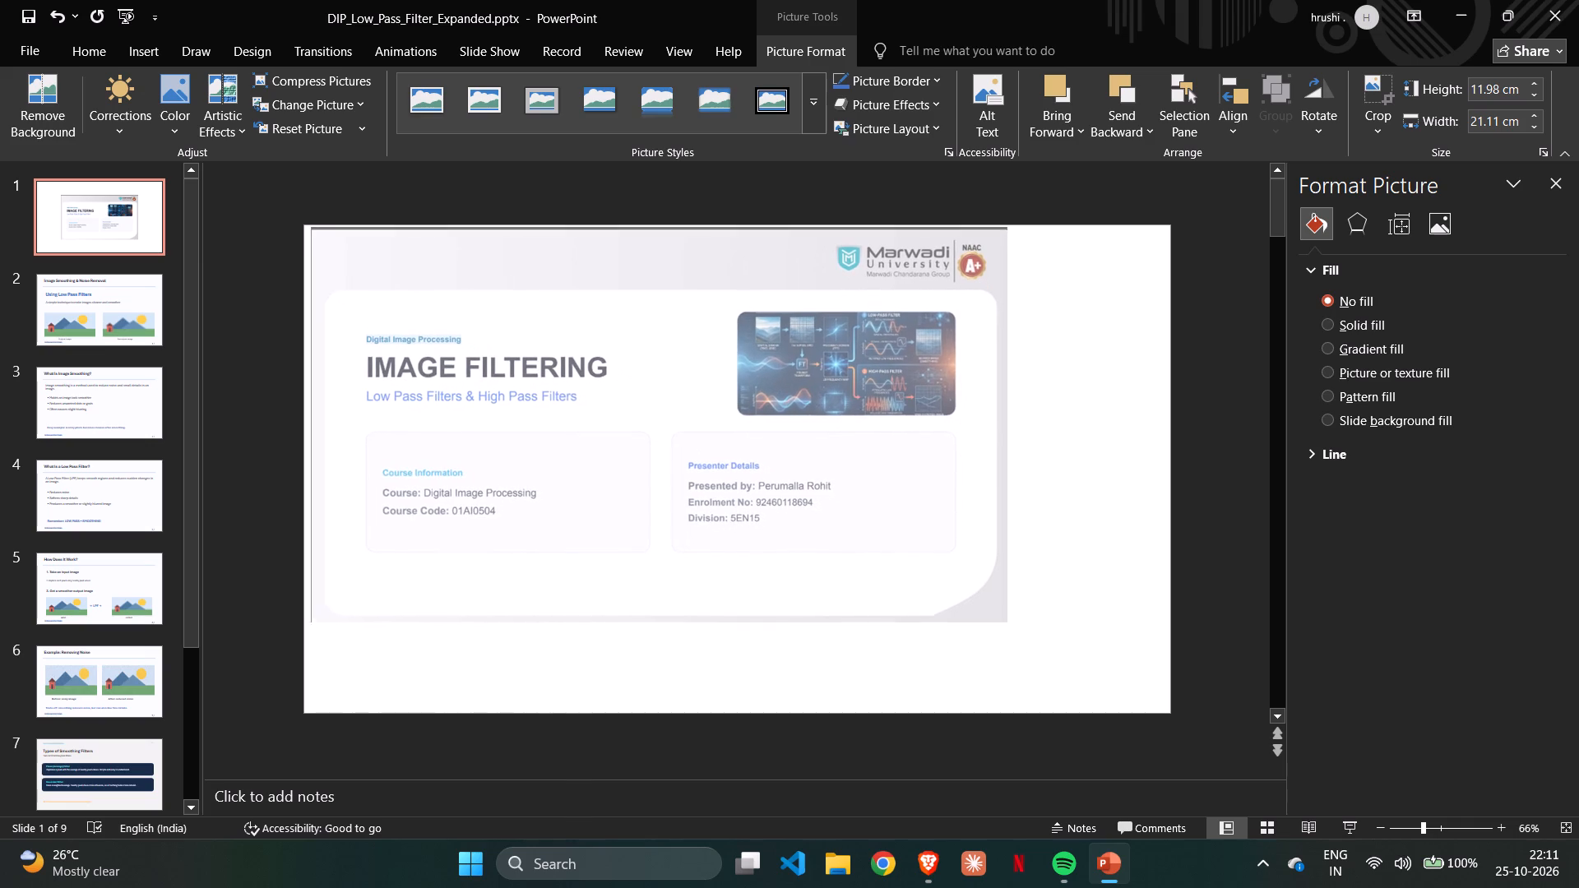
left_click_drag(310, 243, 303, 242)
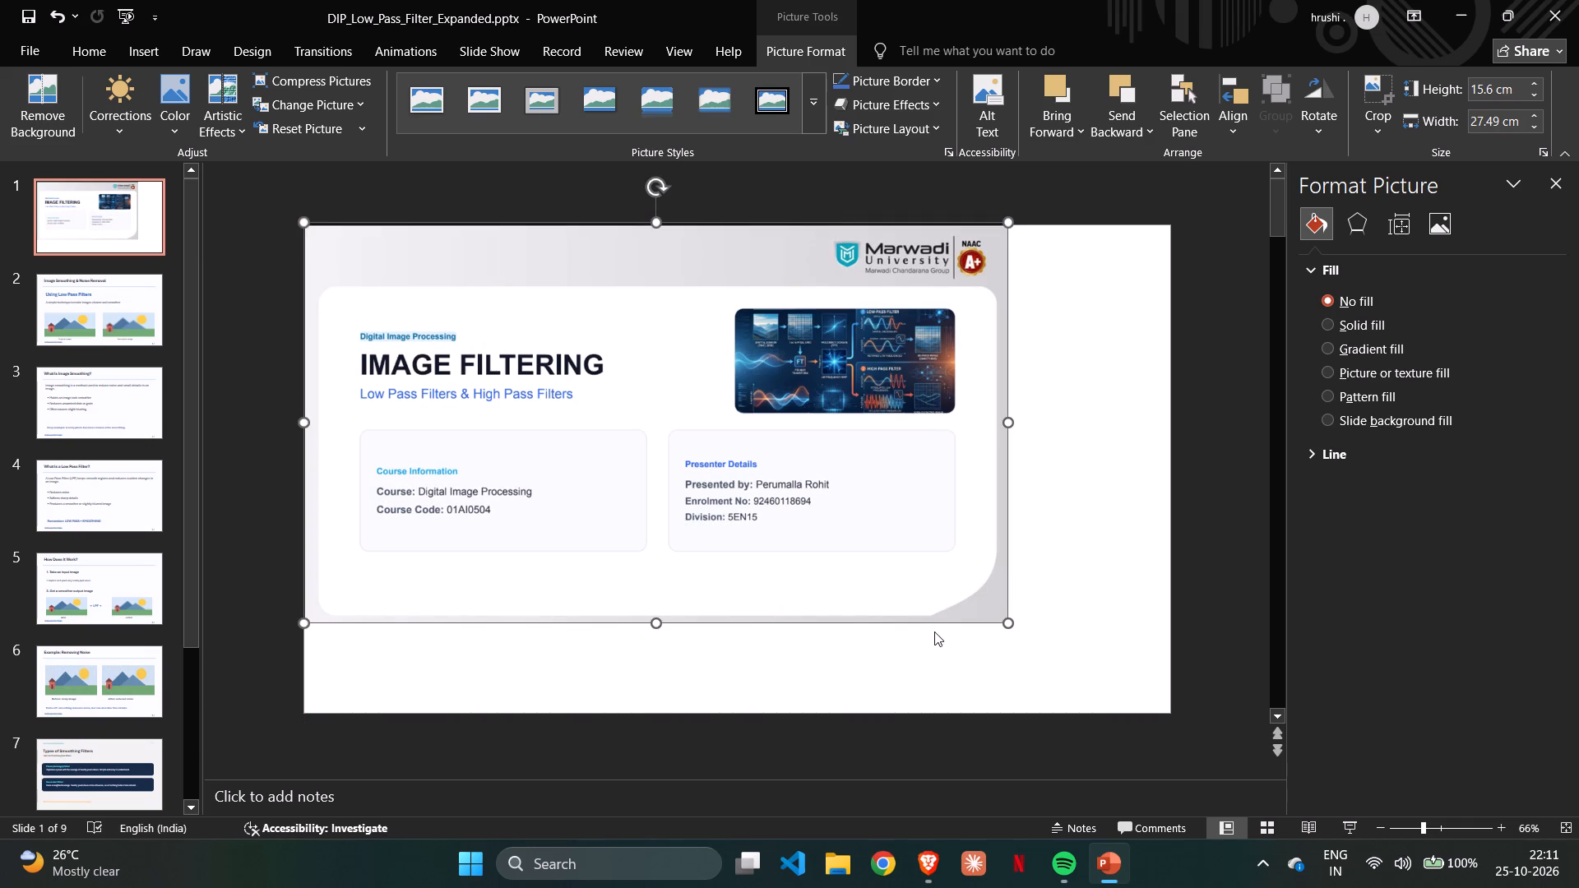
left_click_drag(1011, 627, 1165, 675)
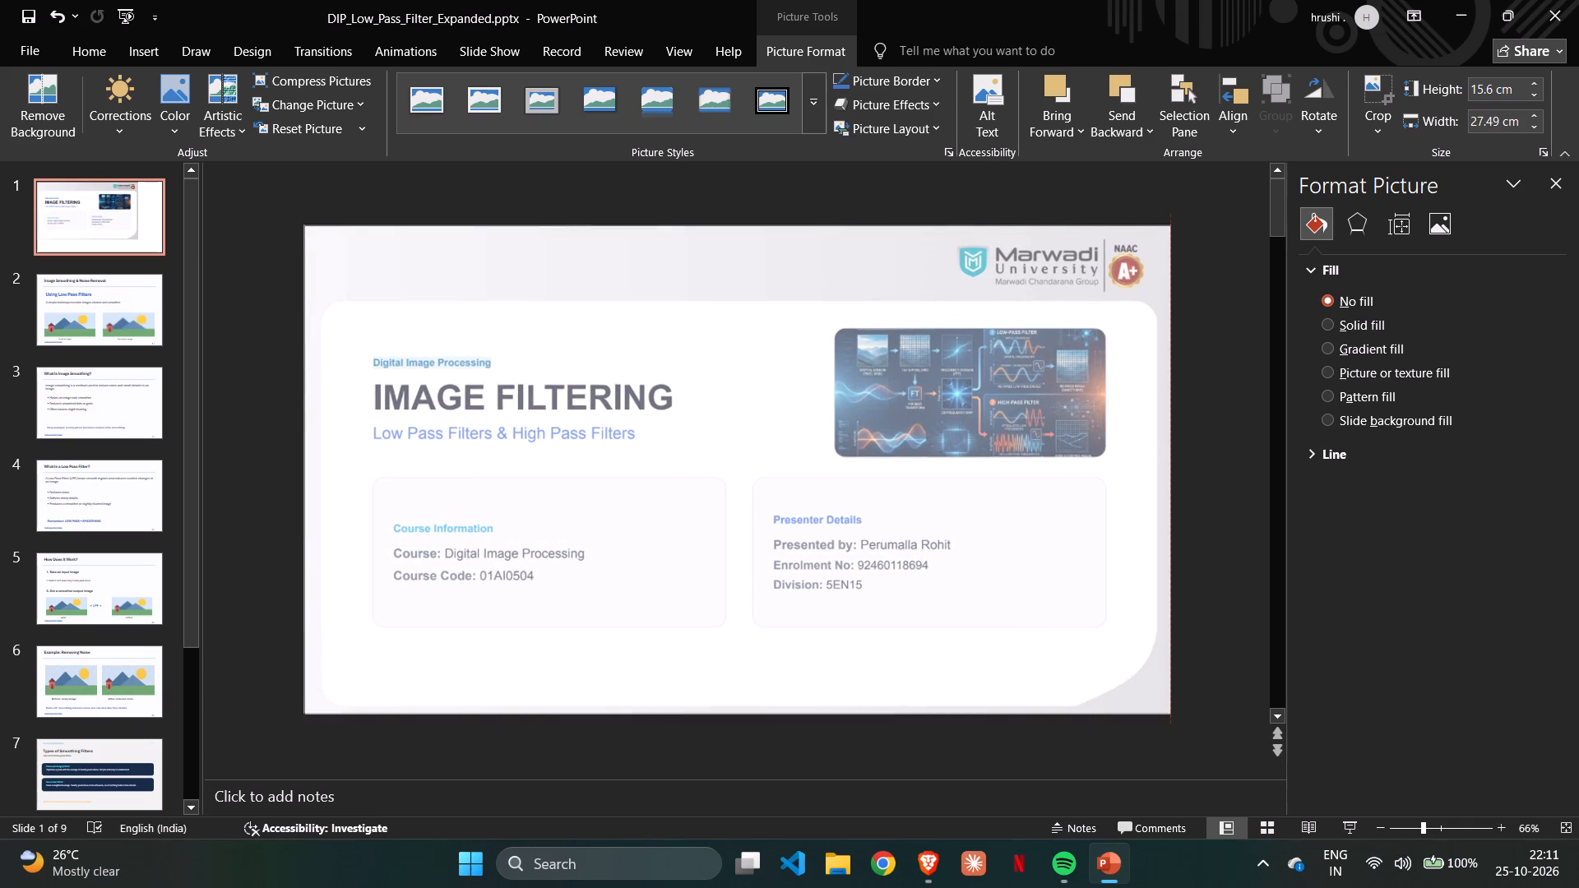
left_click_drag(1165, 675, 1174, 698)
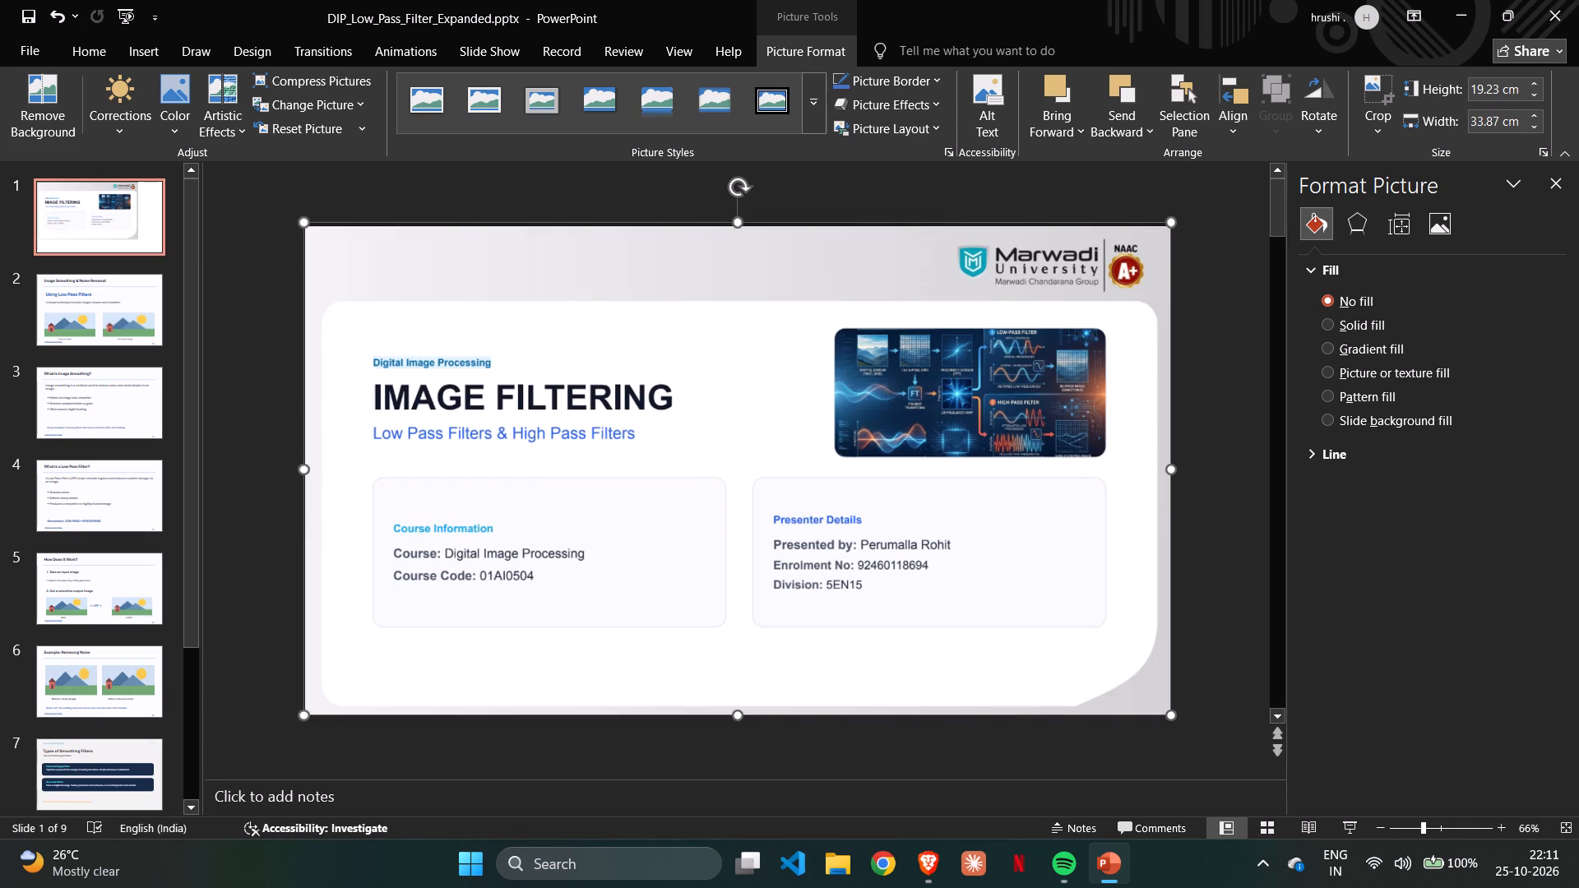
left_click(1237, 558)
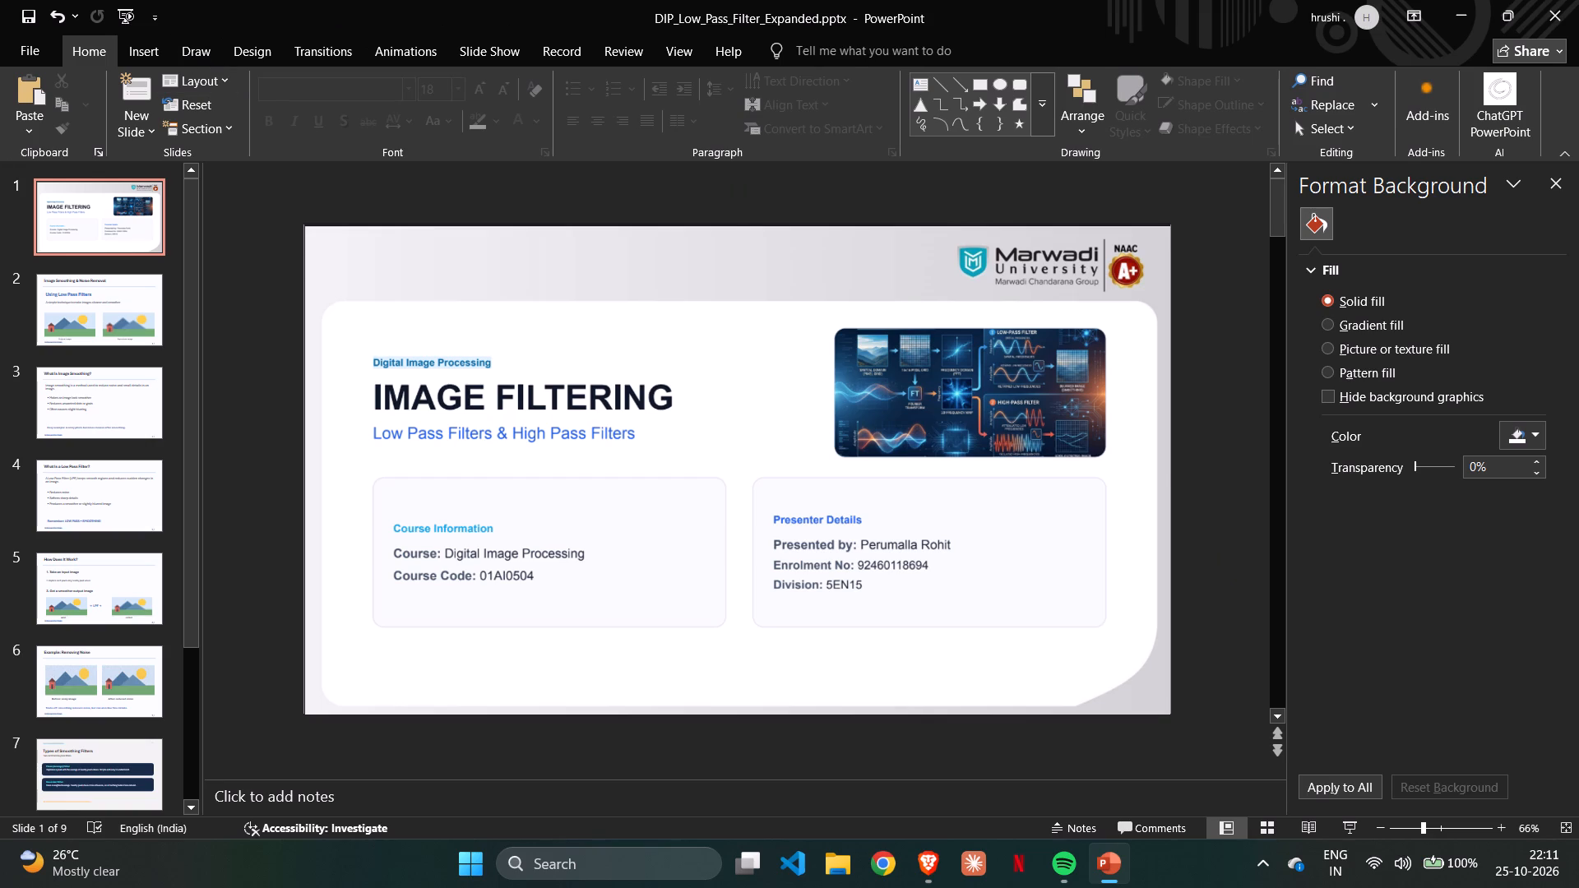
Draw a rounded rectangle about 13.9 cm wide and 5.9 cm high over the Presenter Details box on slide 1.
left_click(883, 560)
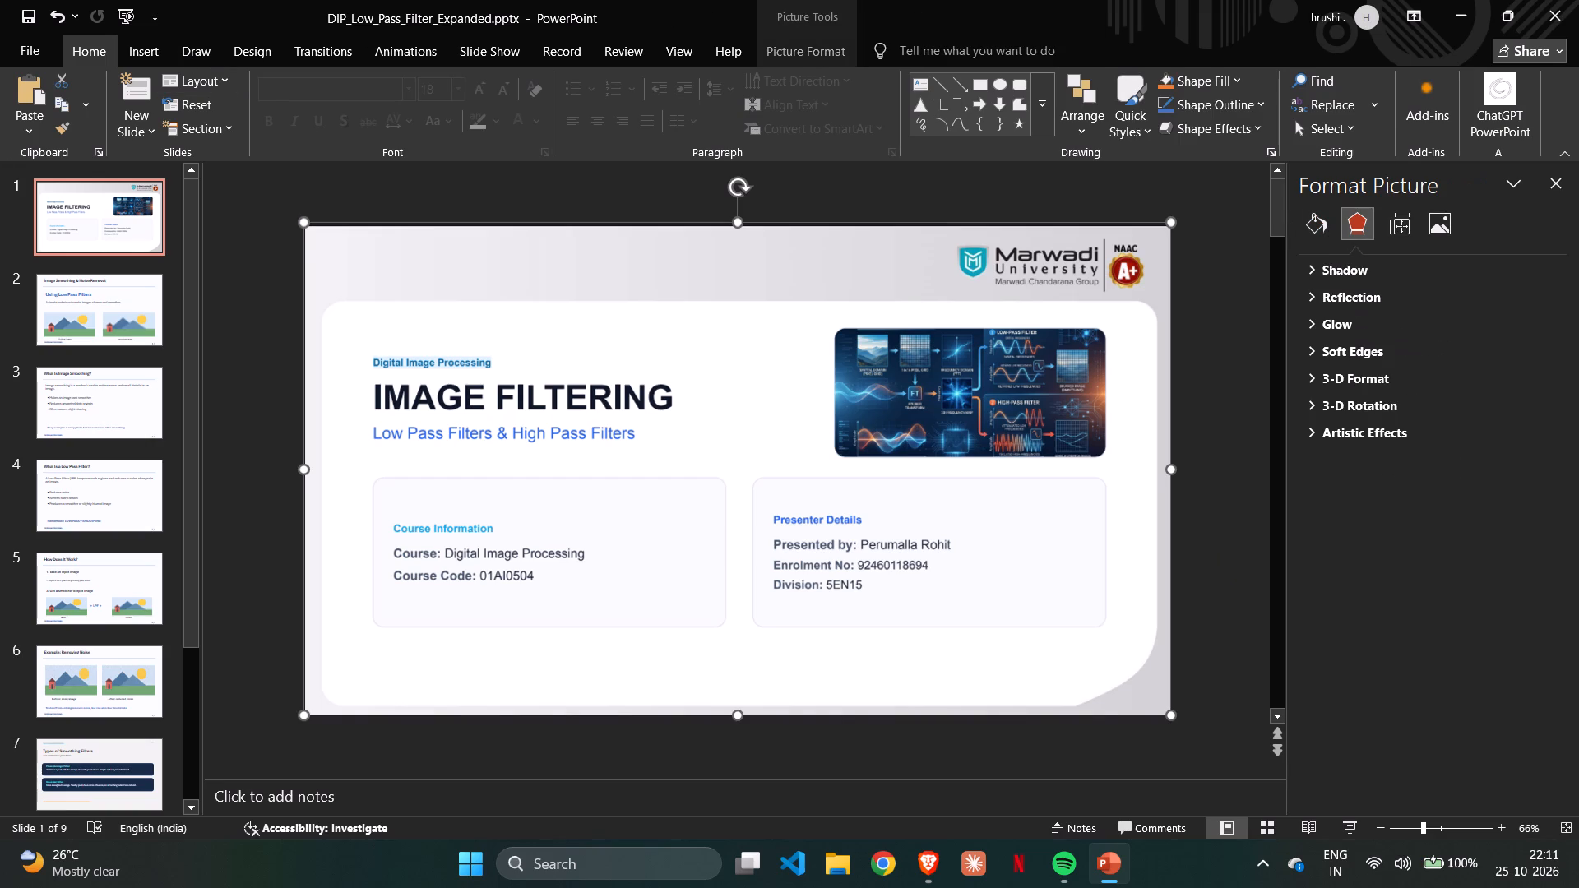
left_click(211, 54)
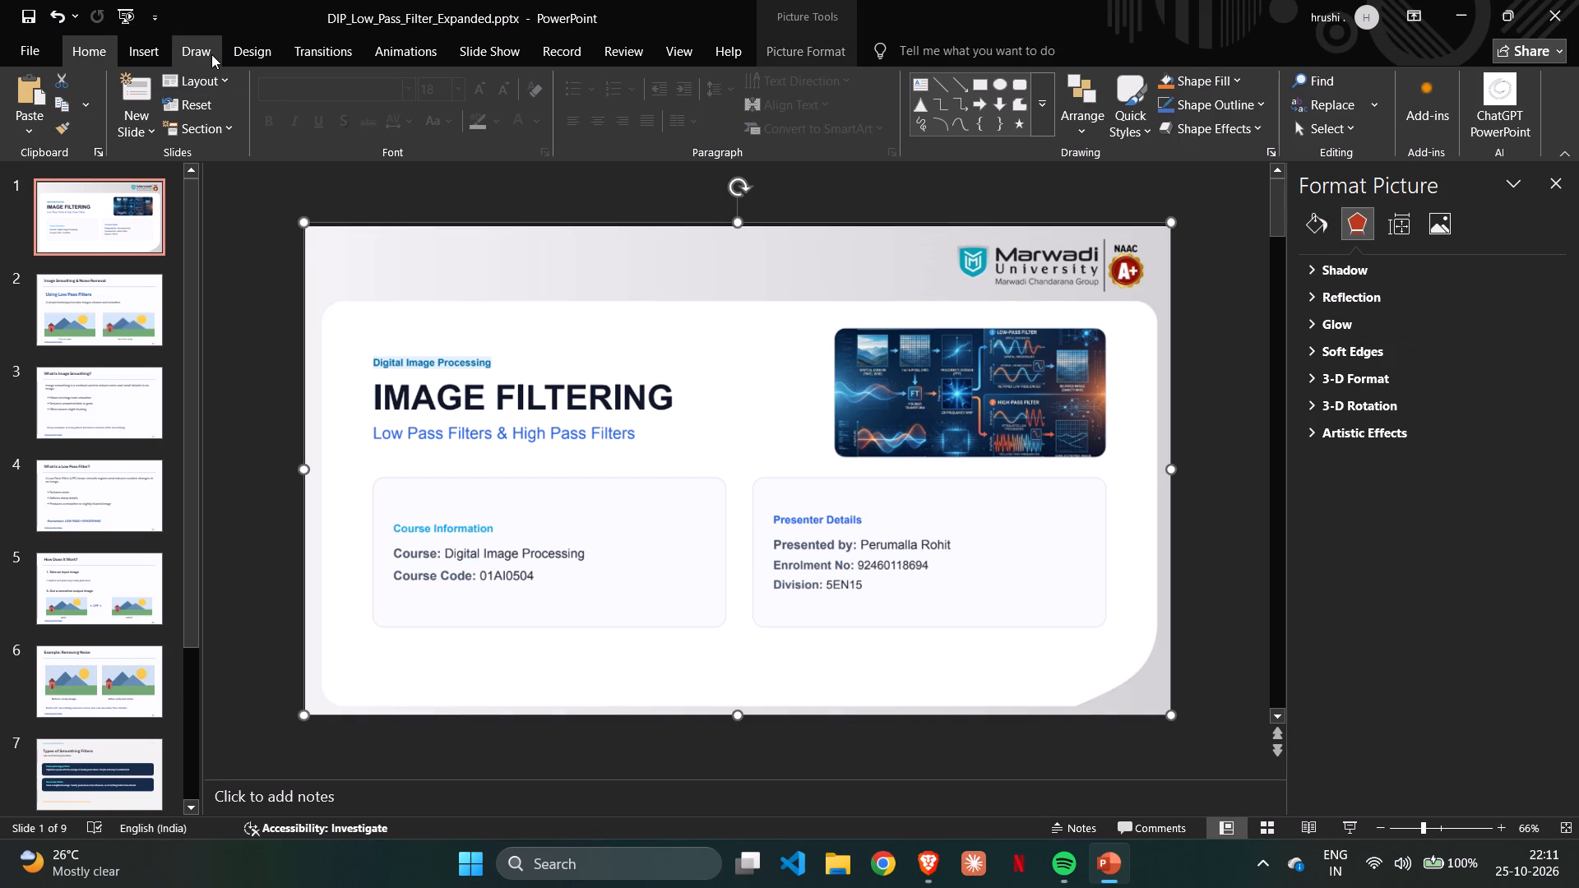
left_click(111, 50)
left_click_drag(977, 95, 979, 78)
left_click(979, 78)
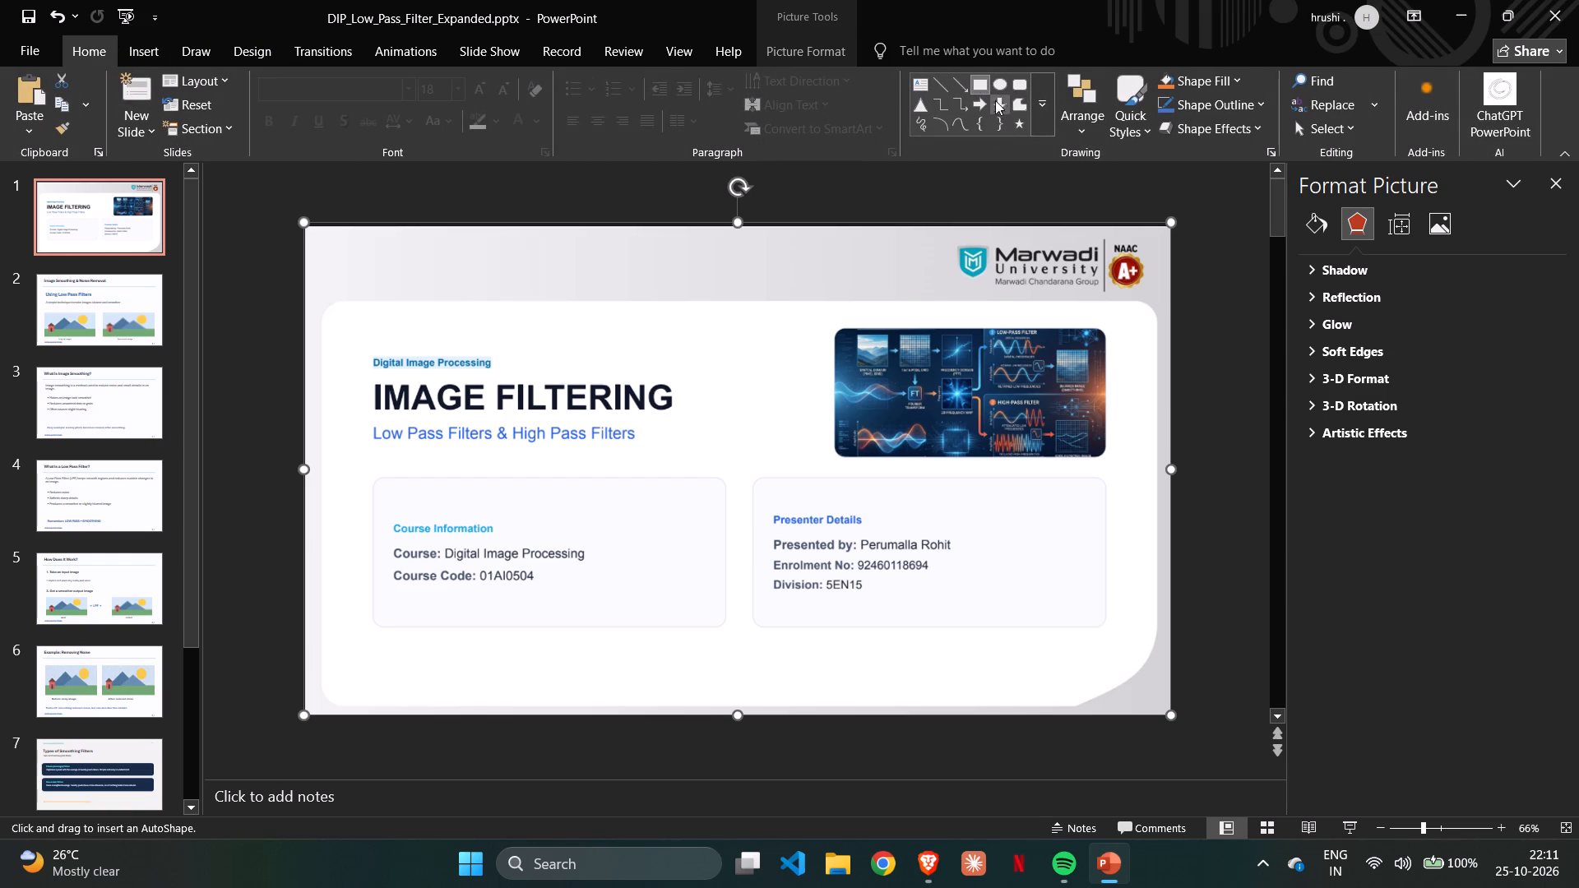
left_click(1027, 79)
left_click_drag(752, 479, 1120, 626)
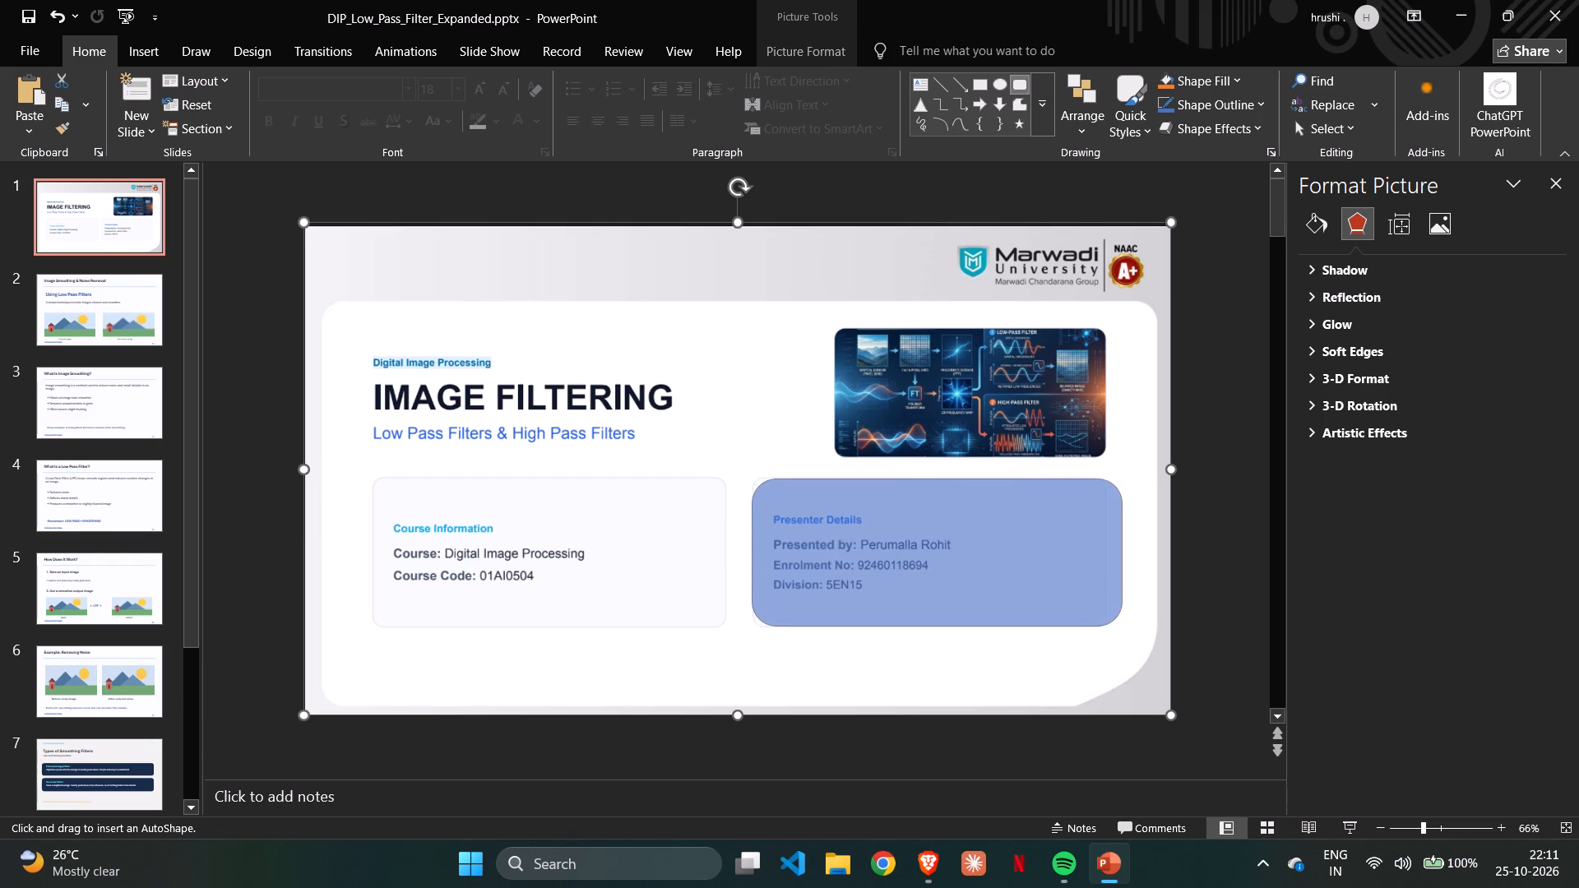
left_click_drag(1120, 626, 1106, 630)
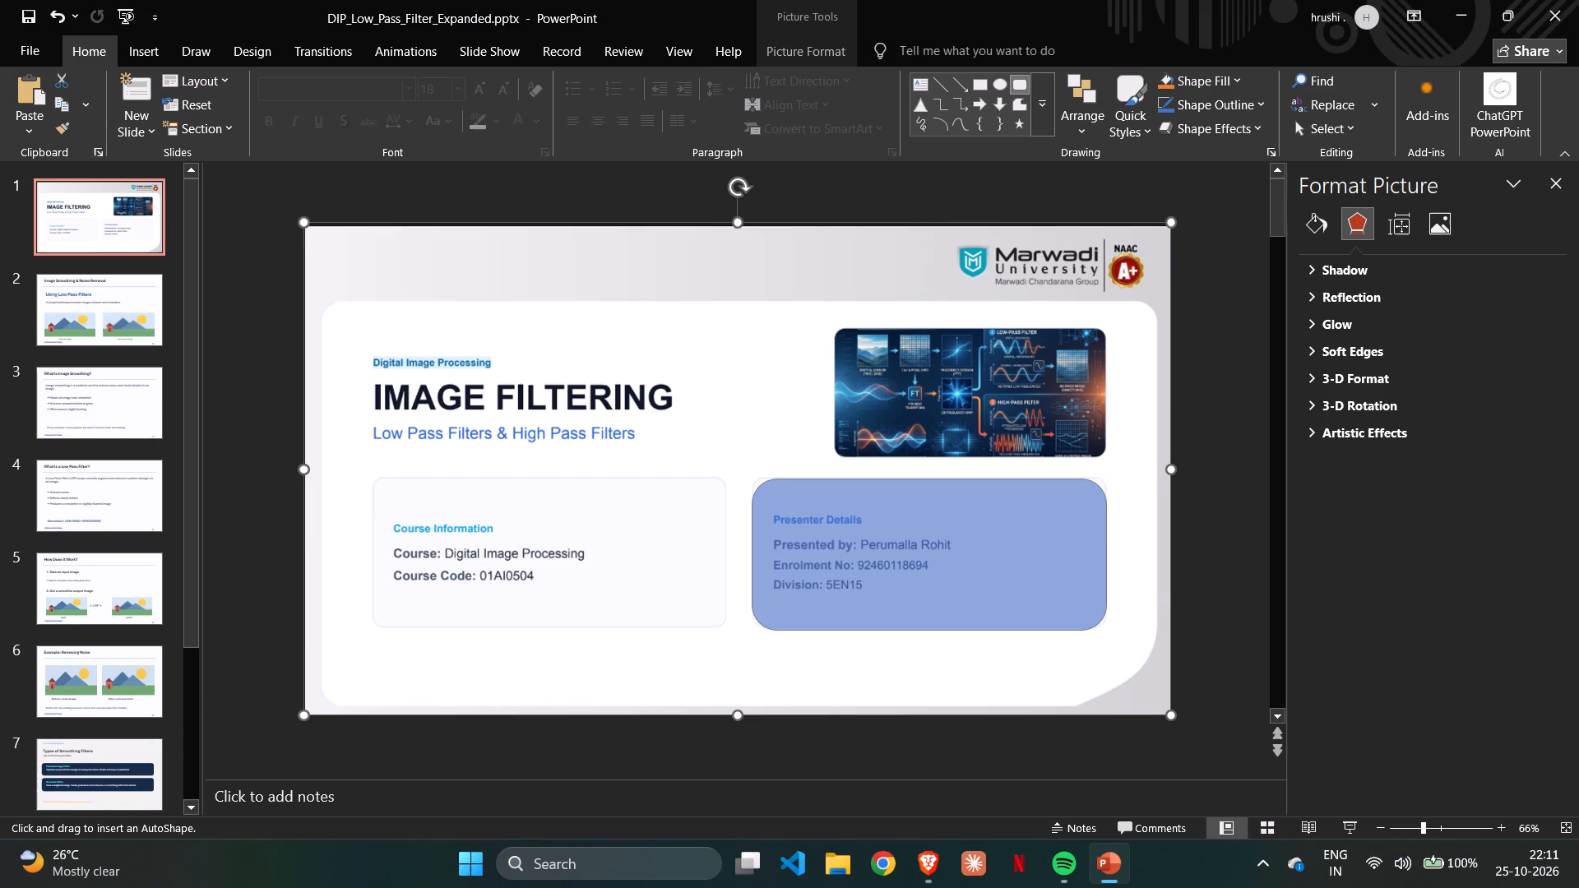
left_click_drag(1106, 630, 1105, 630)
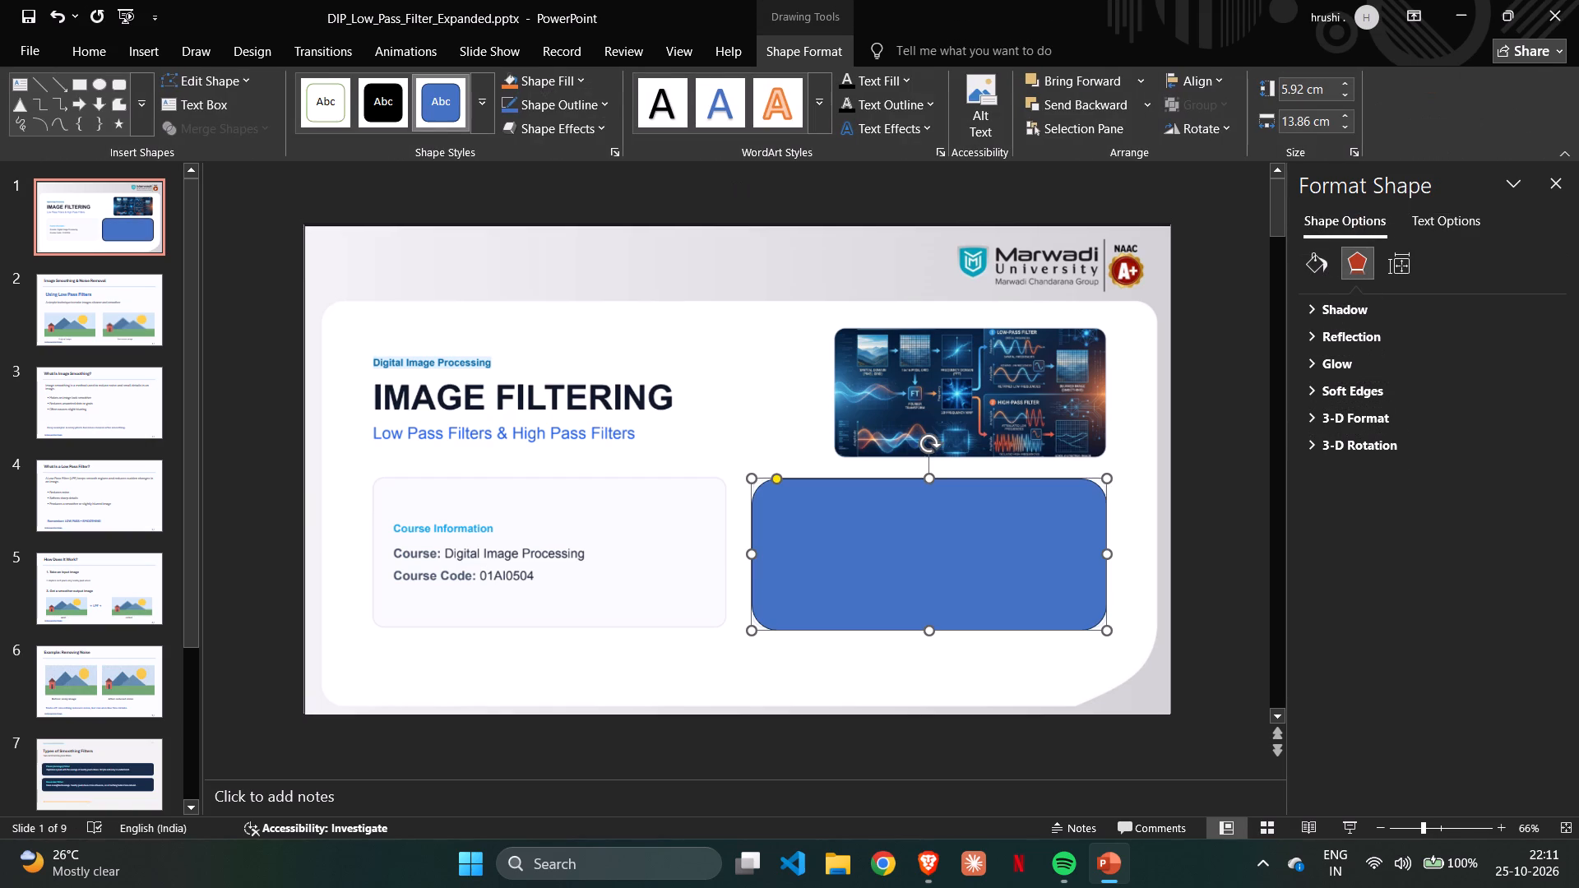
Give the rounded rectangle over the Presenter Details box a solid very light grey fill.
left_click(1308, 261)
left_click(1525, 491)
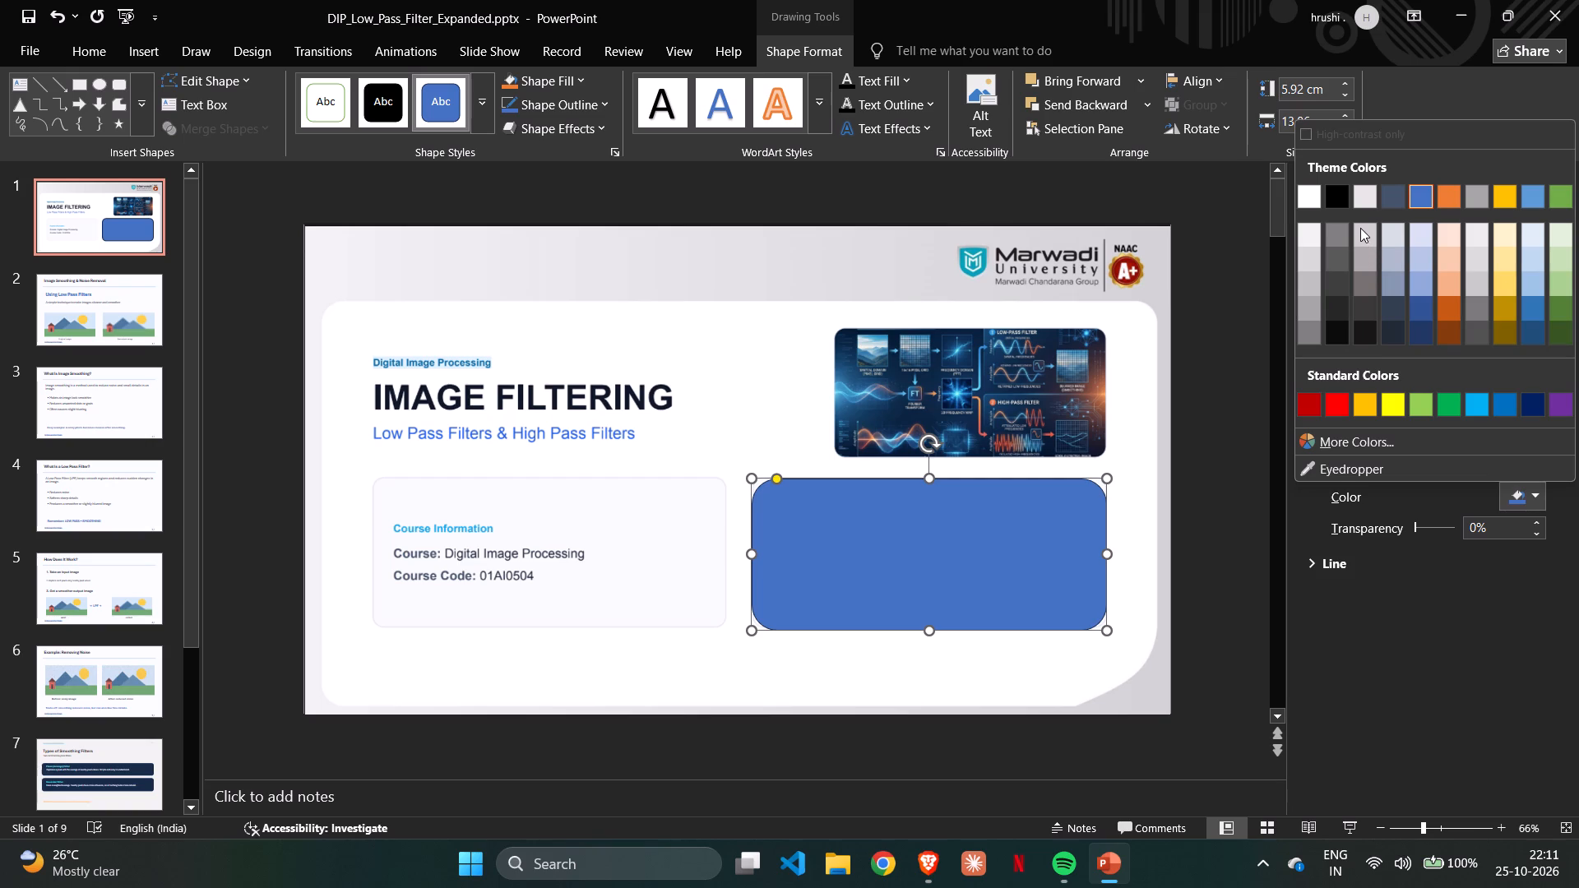
left_click(1360, 228)
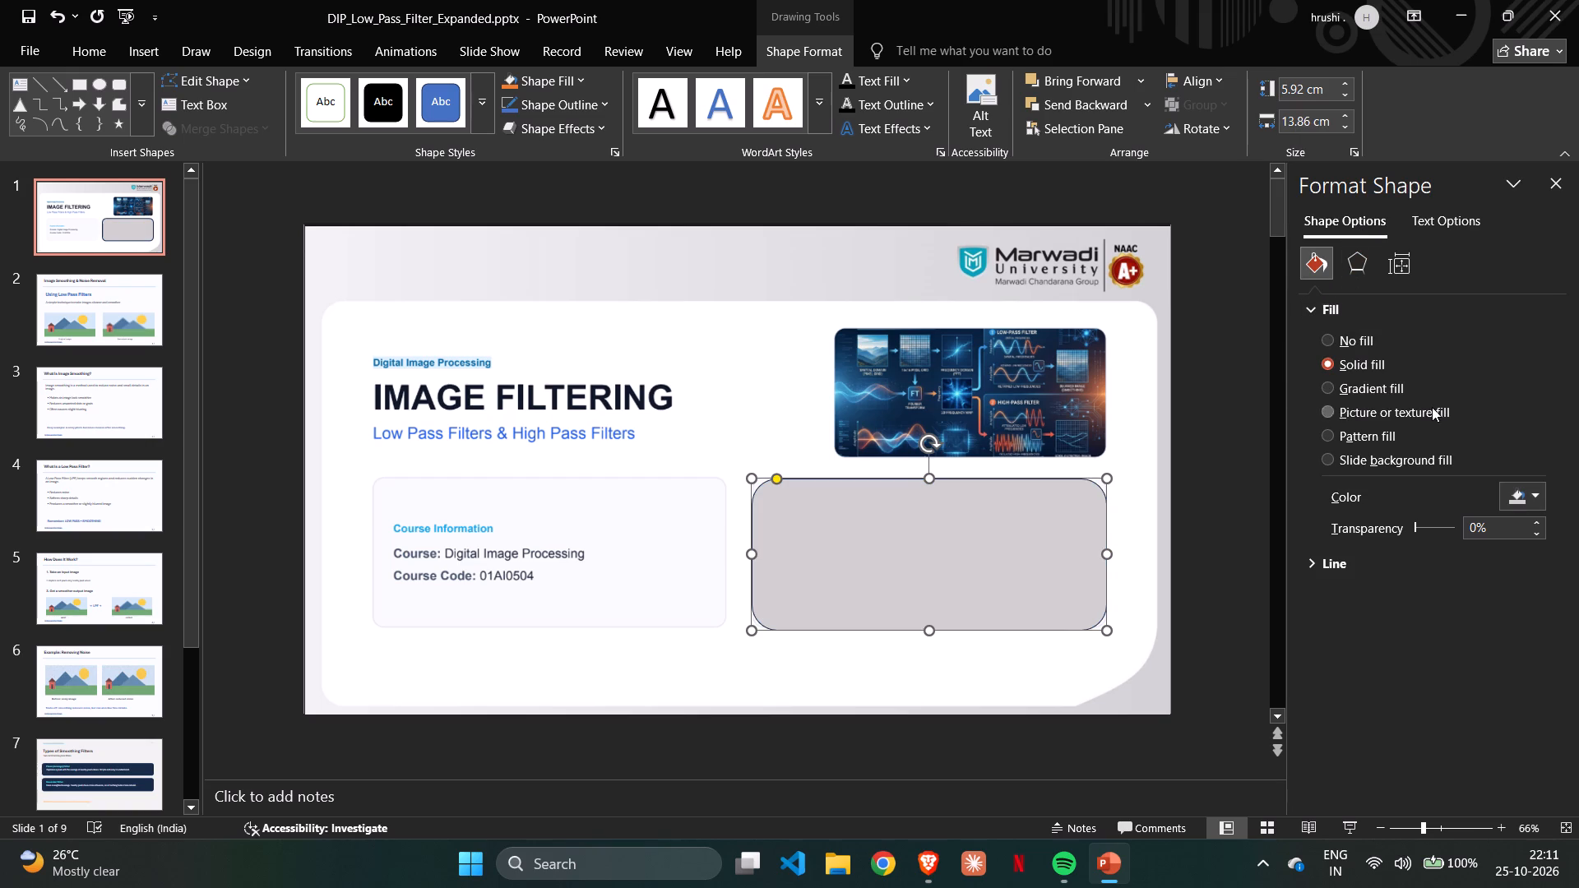
left_click(1516, 494)
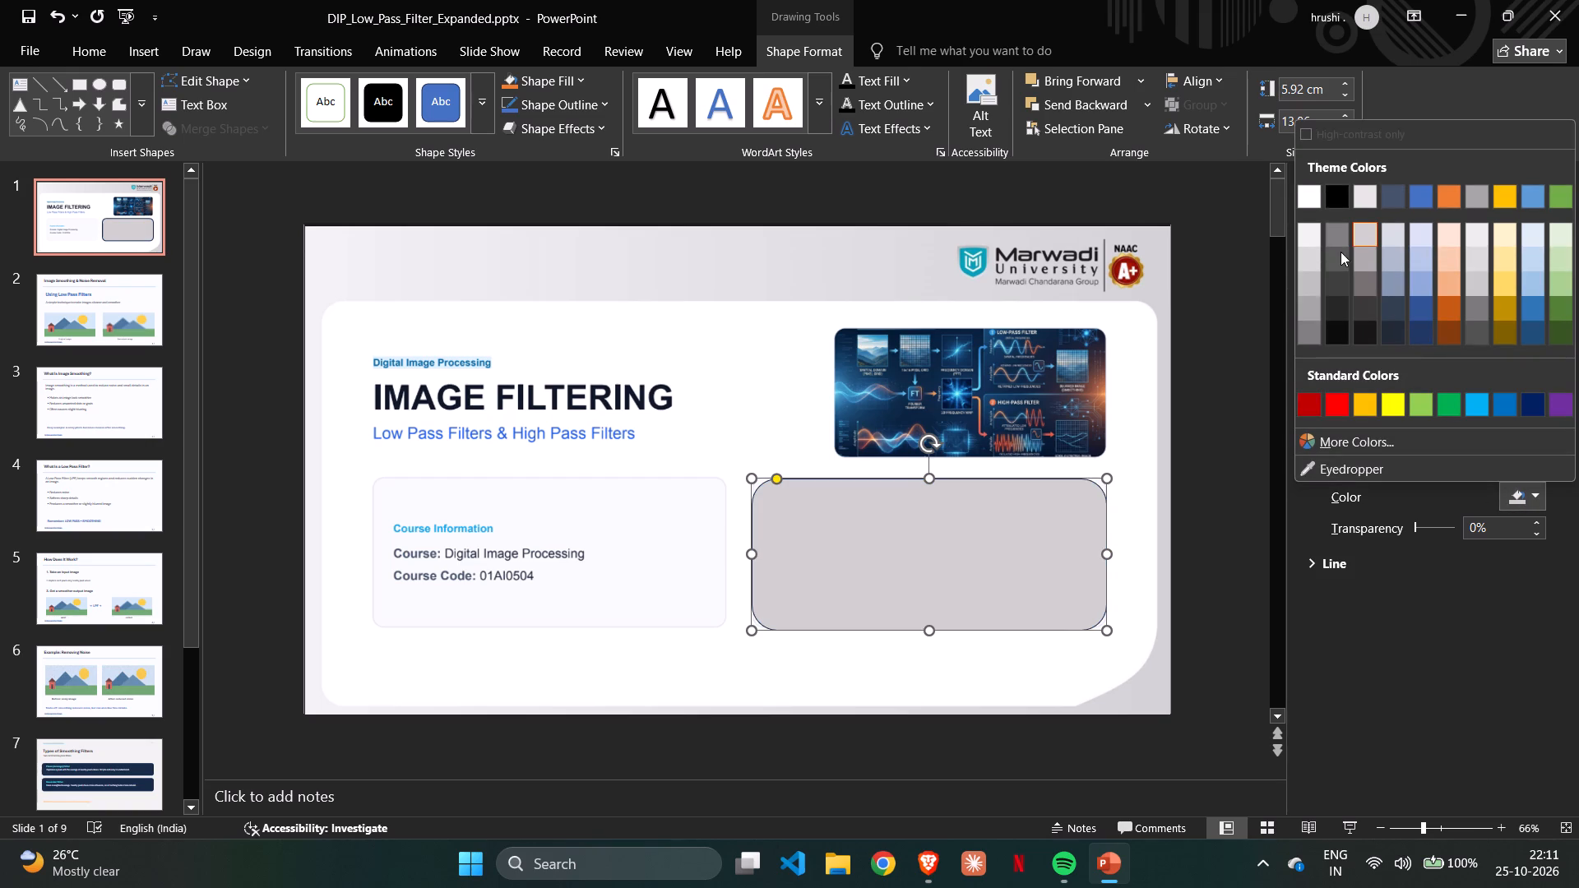
left_click(1321, 261)
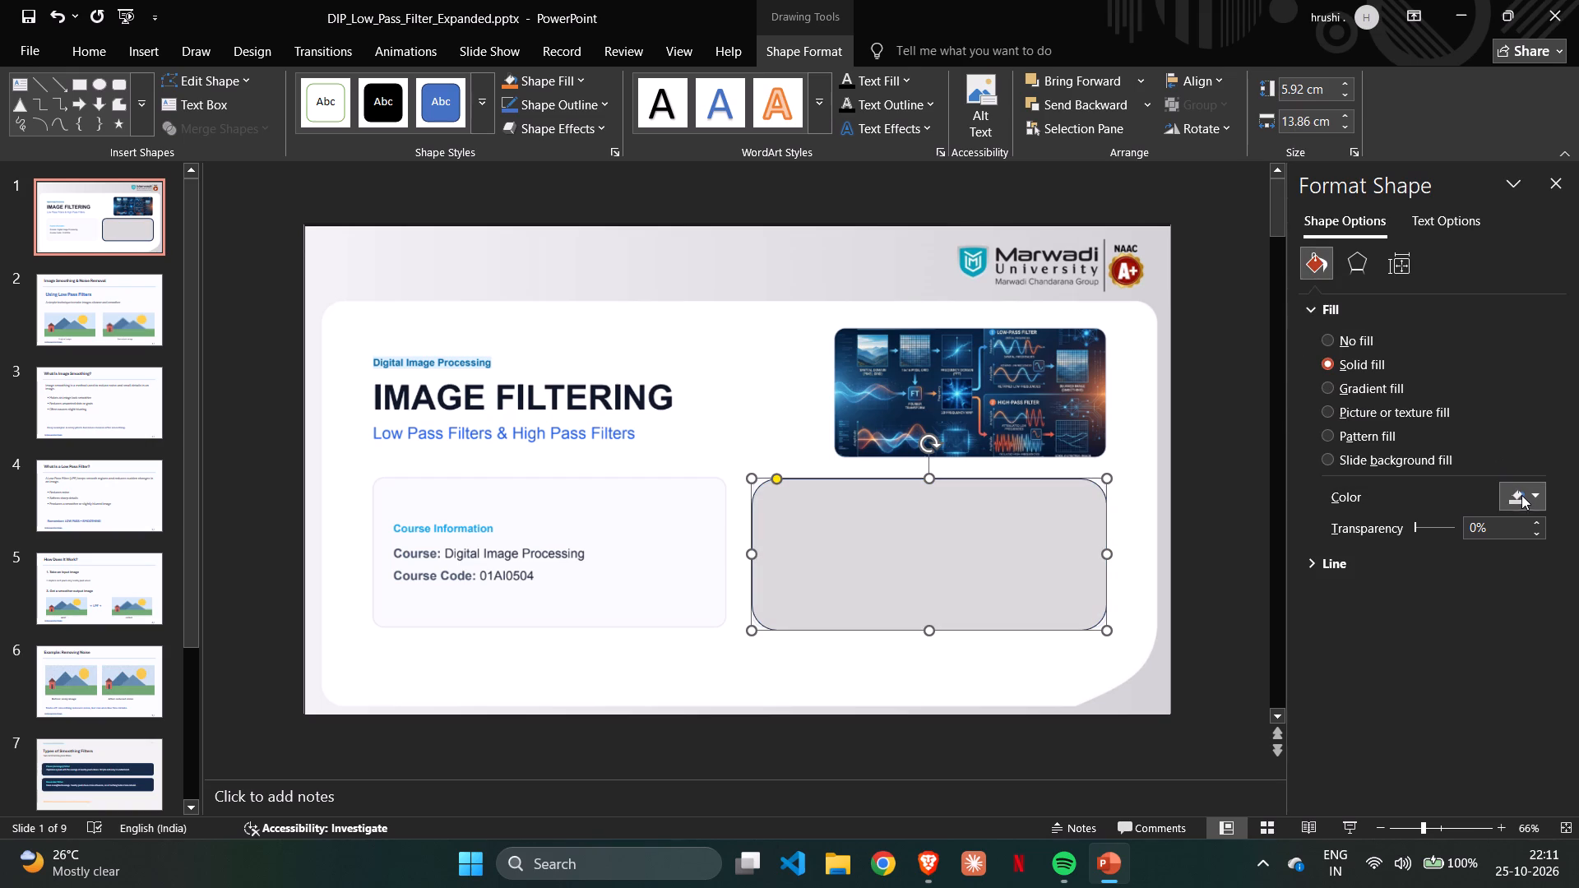
left_click(1519, 497)
left_click(1317, 235)
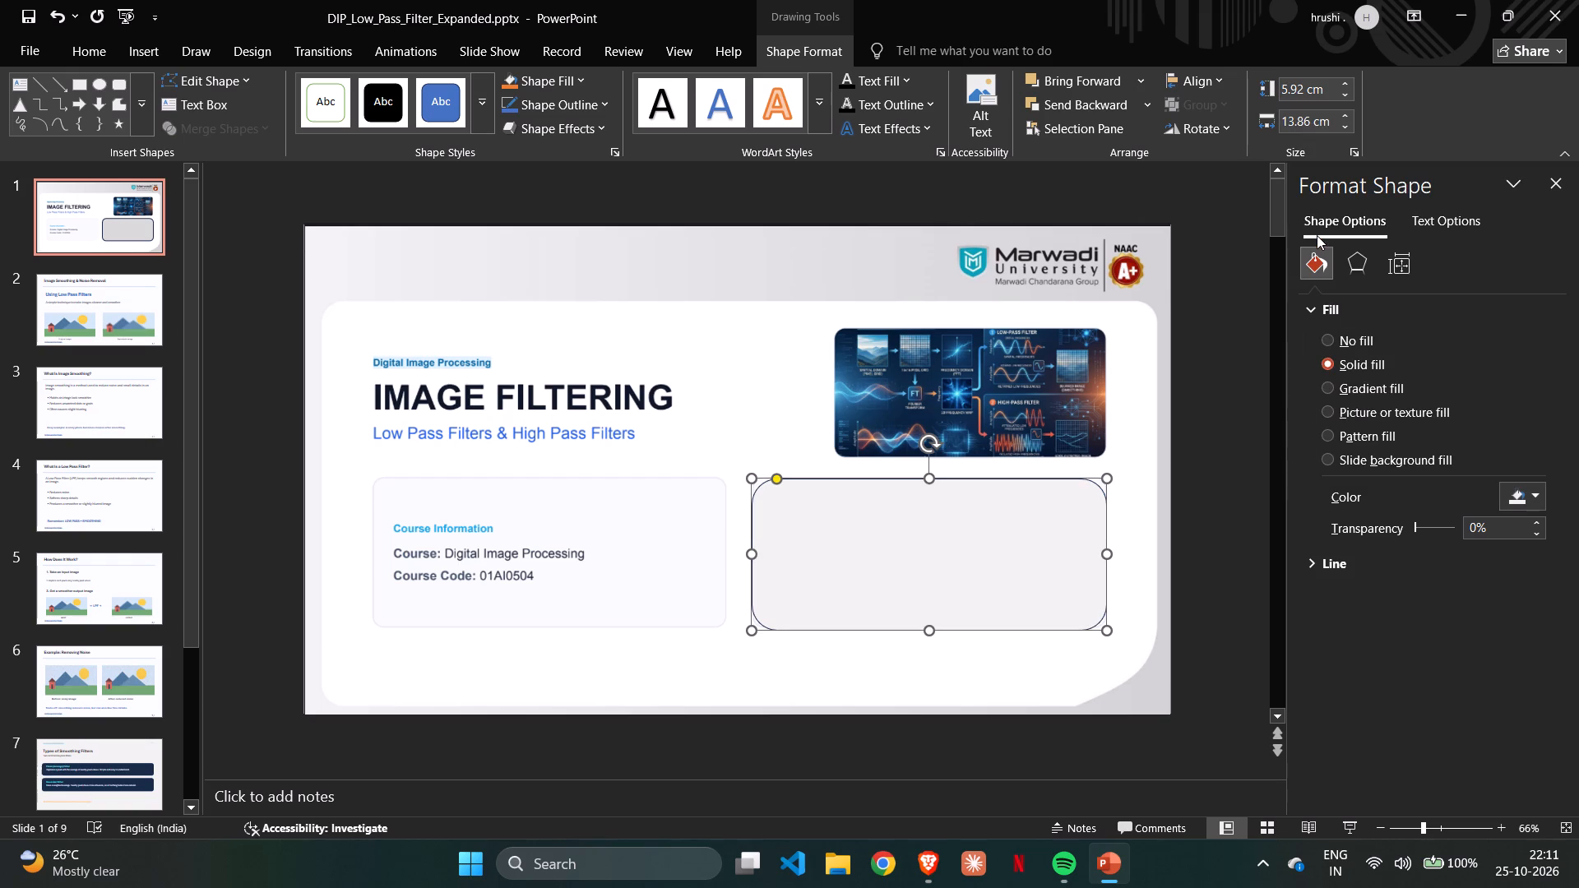
Apply the 1 pt soft edges preset to the rounded rectangle beside the Course Information box on slide 1.
left_click(1195, 201)
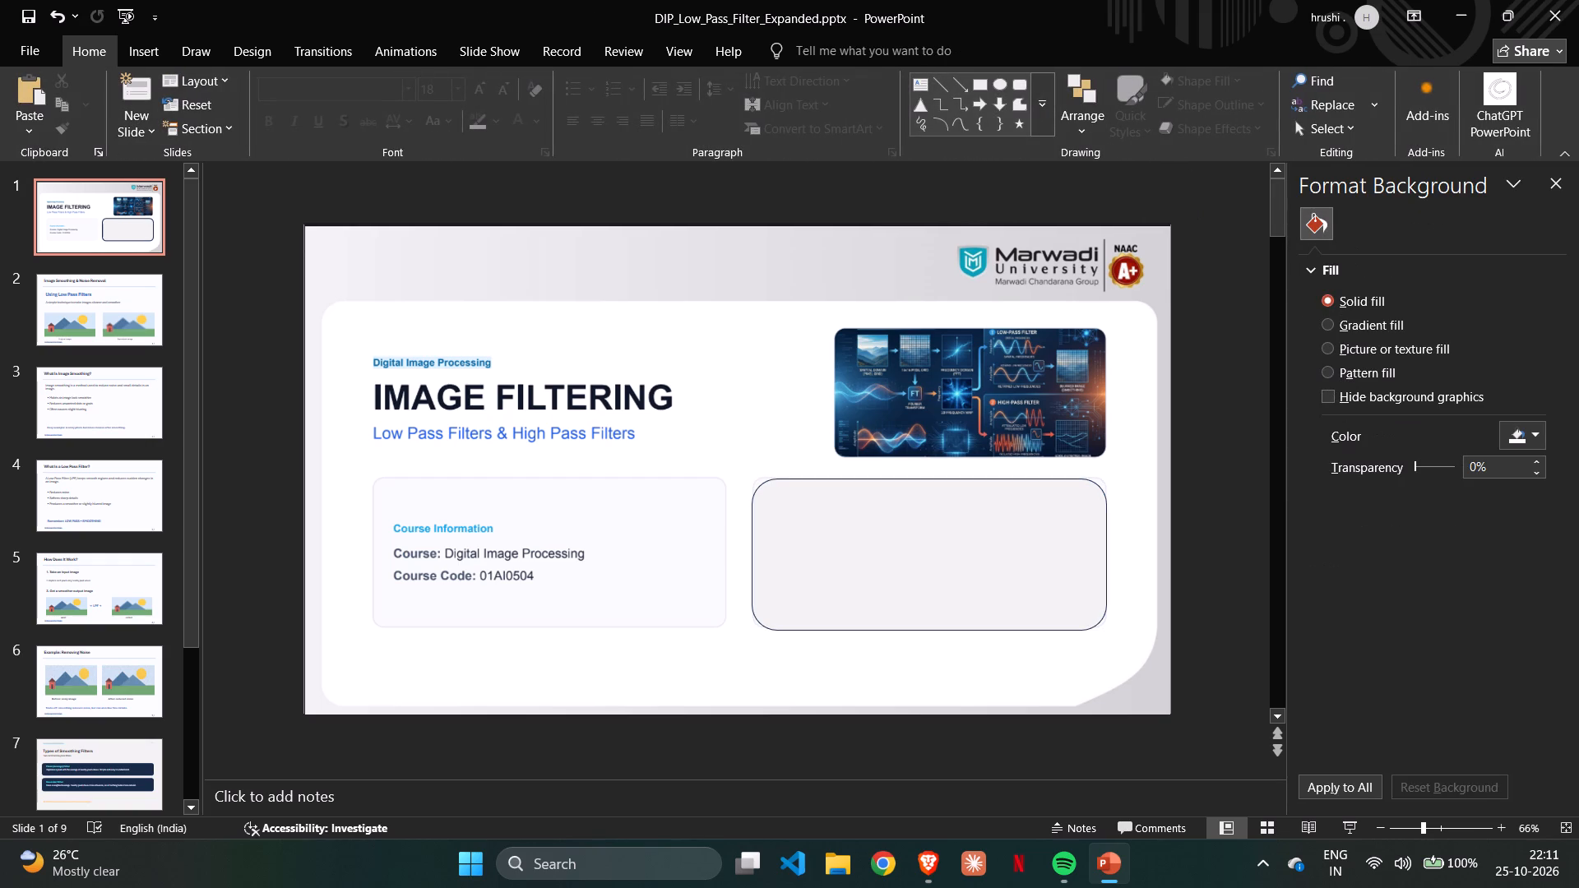
left_click(801, 491)
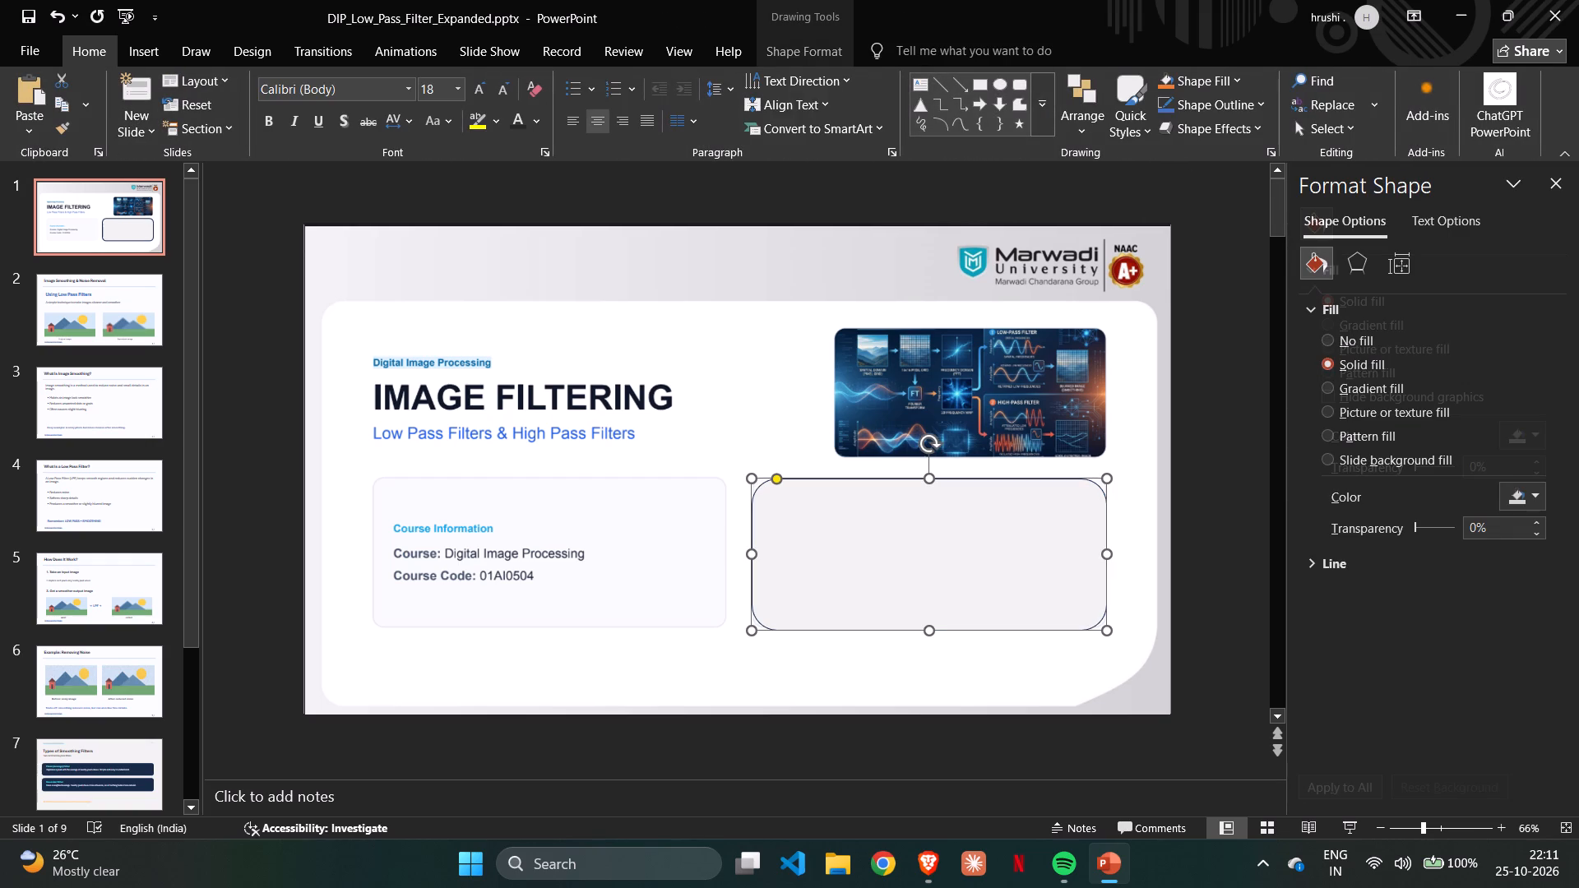
left_click(599, 519)
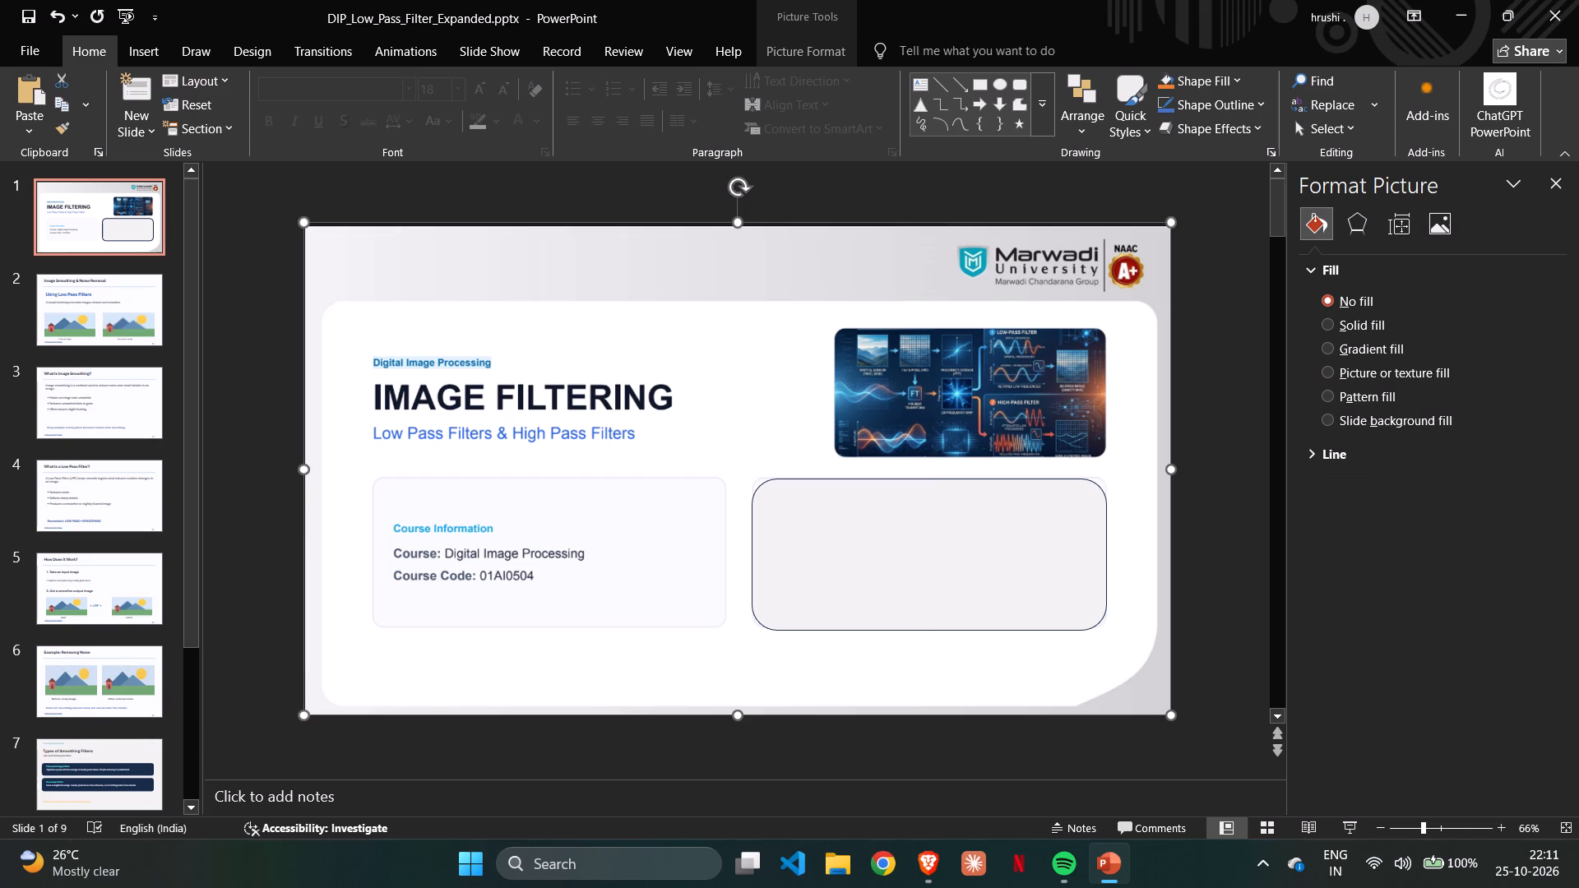
left_click(810, 534)
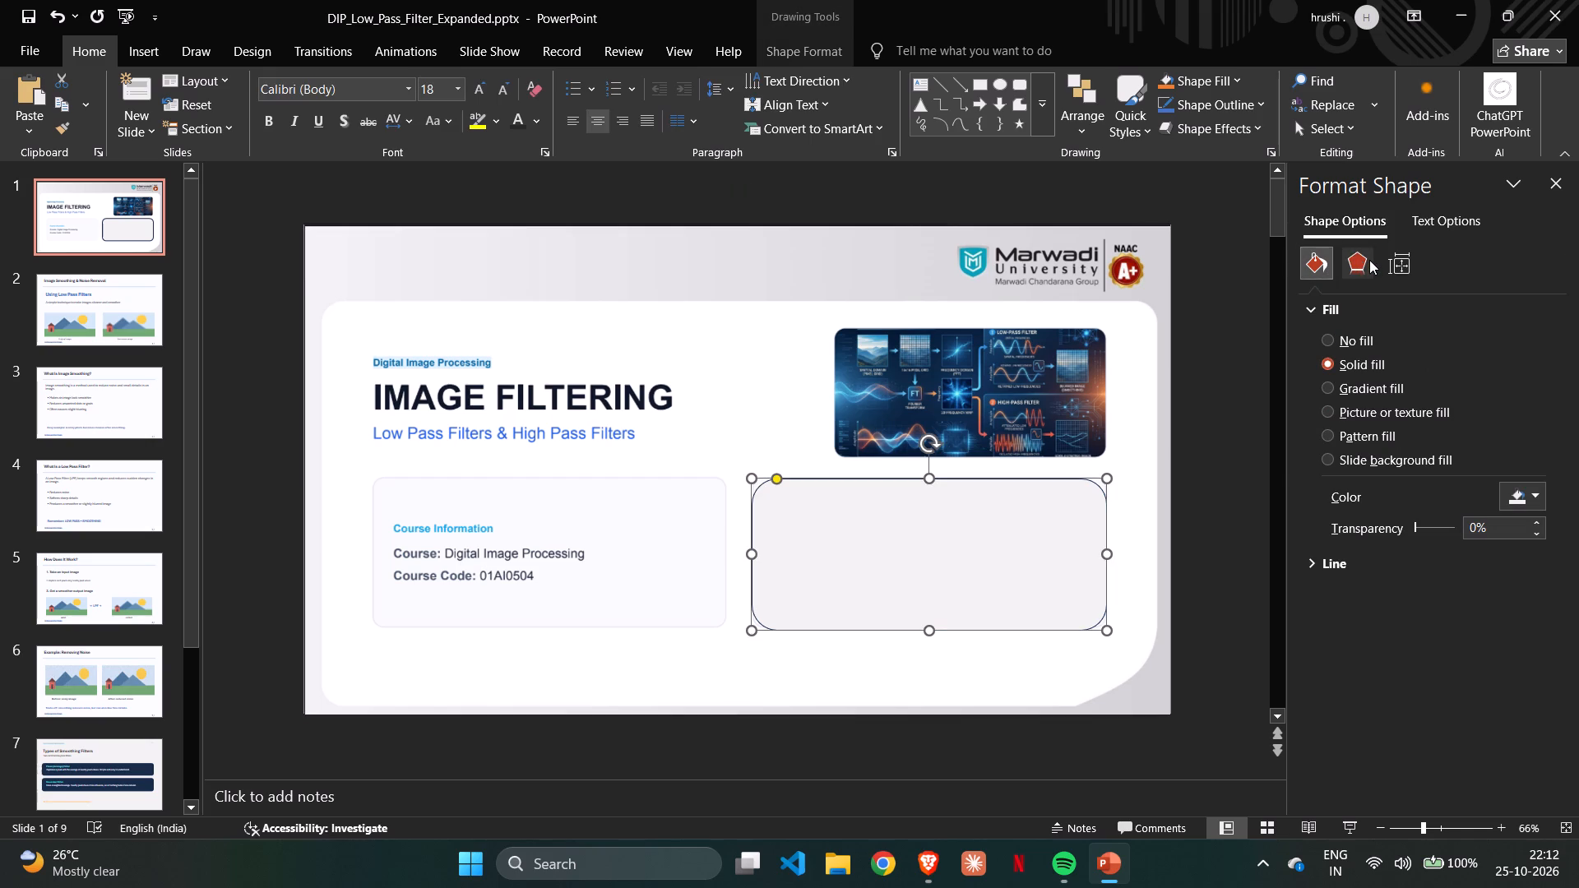
left_click(1369, 260)
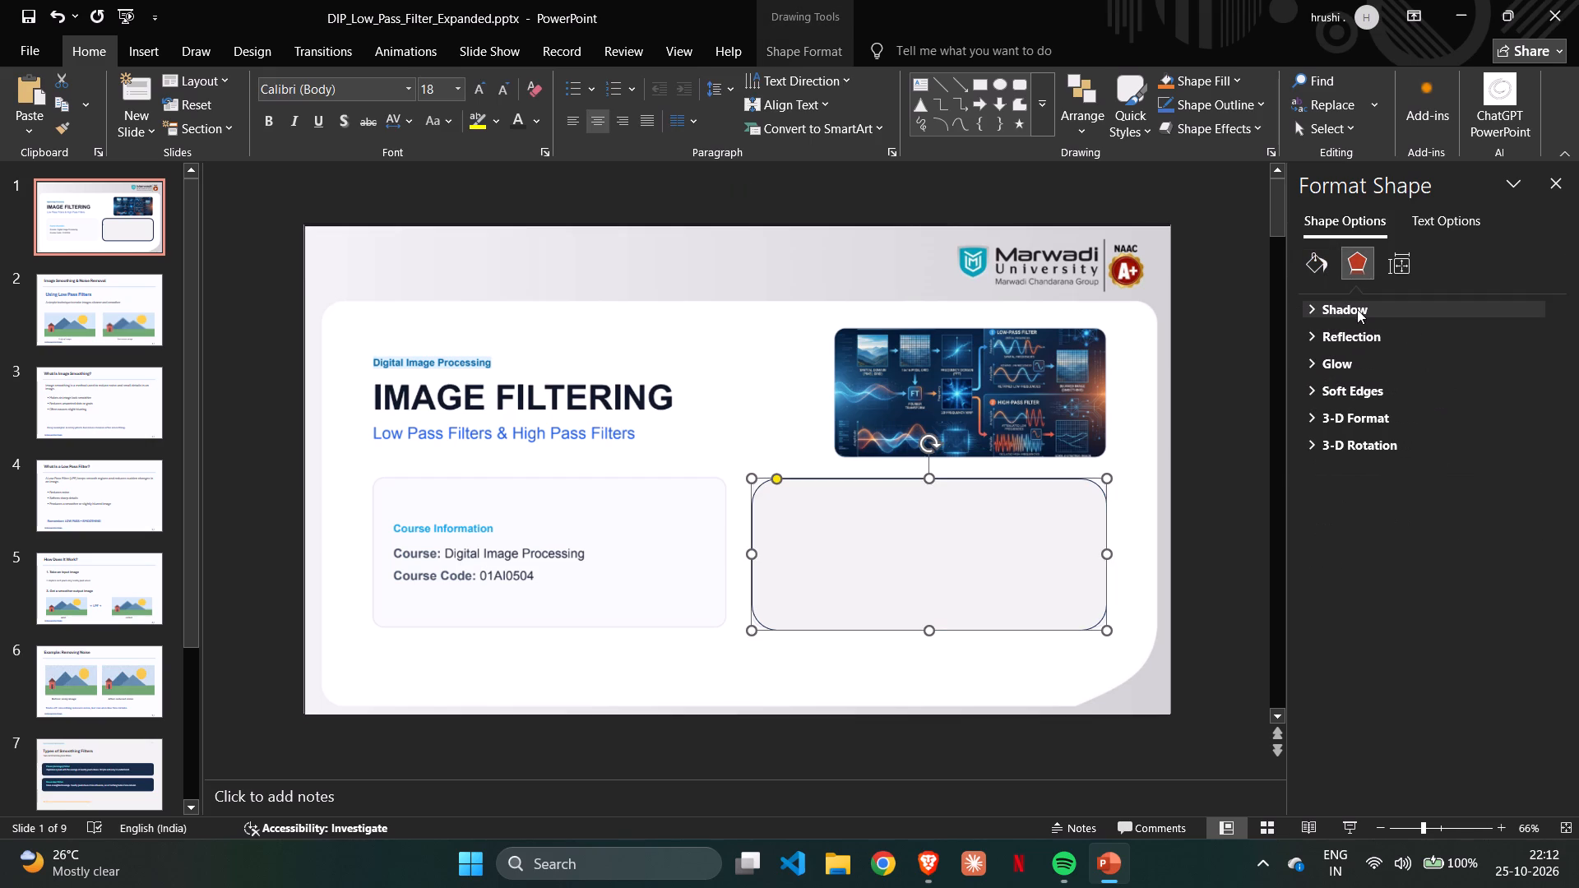
left_click(1351, 386)
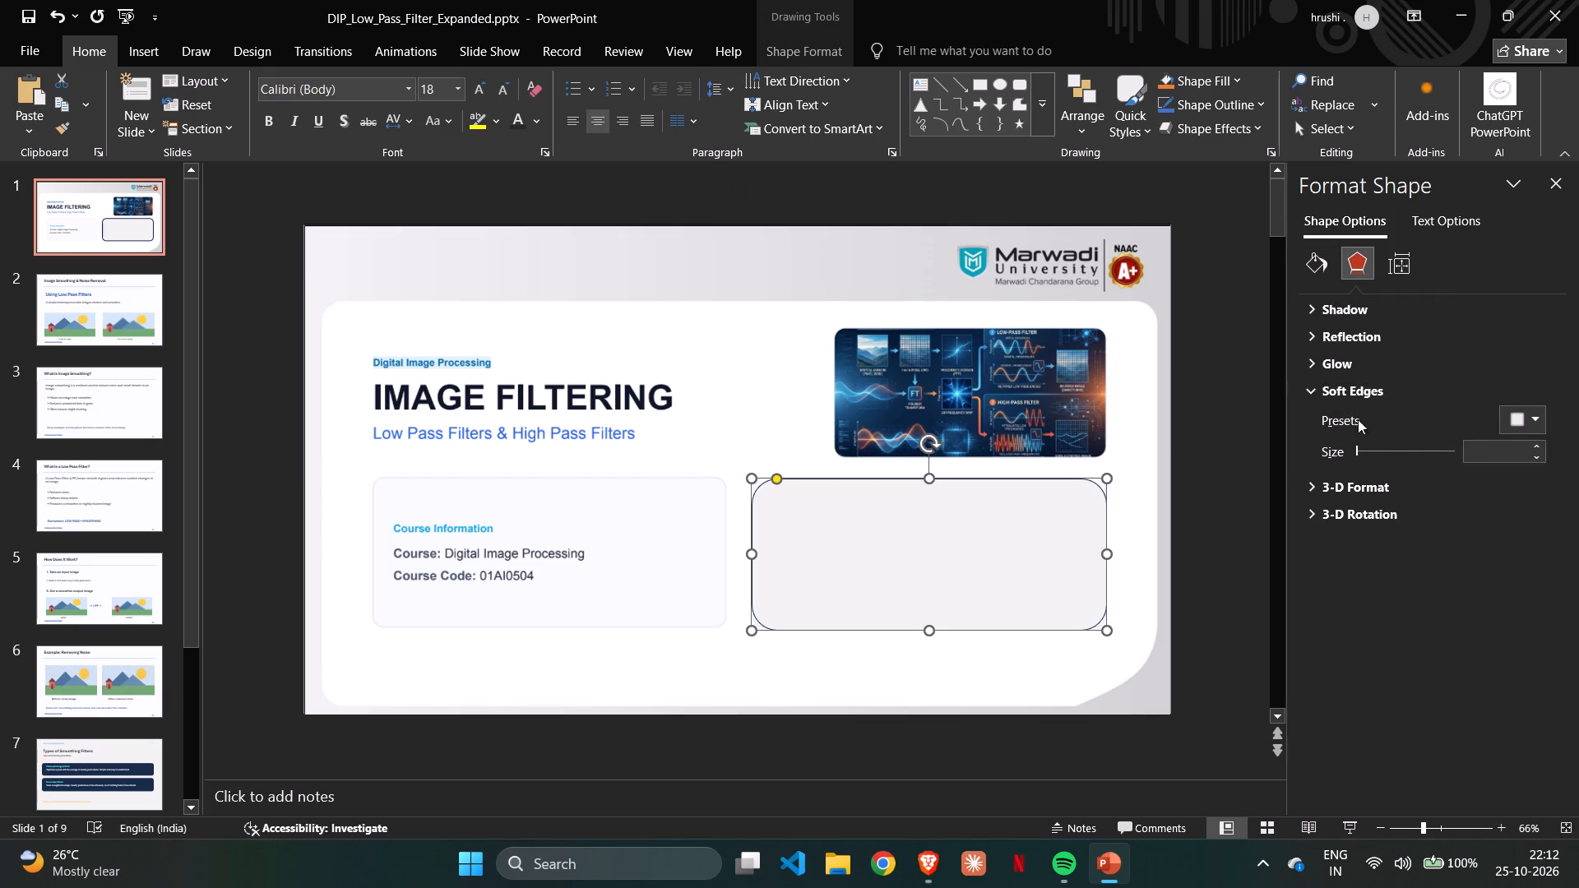
left_click(1373, 449)
left_click_drag(1351, 451, 1336, 453)
left_click_drag(1359, 448, 1317, 453)
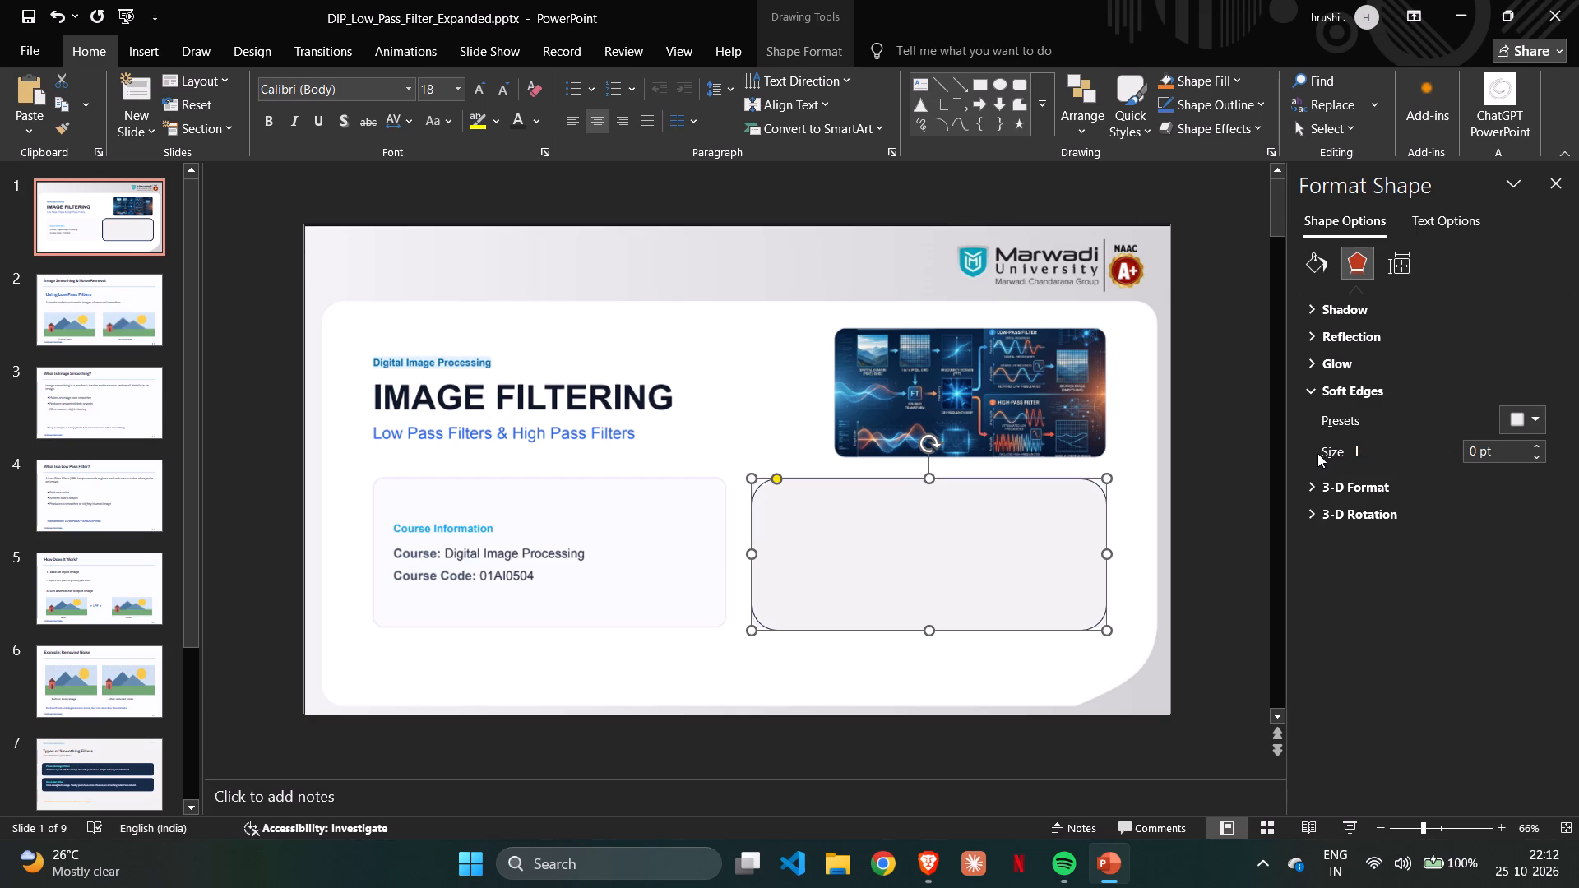
left_click(1342, 419)
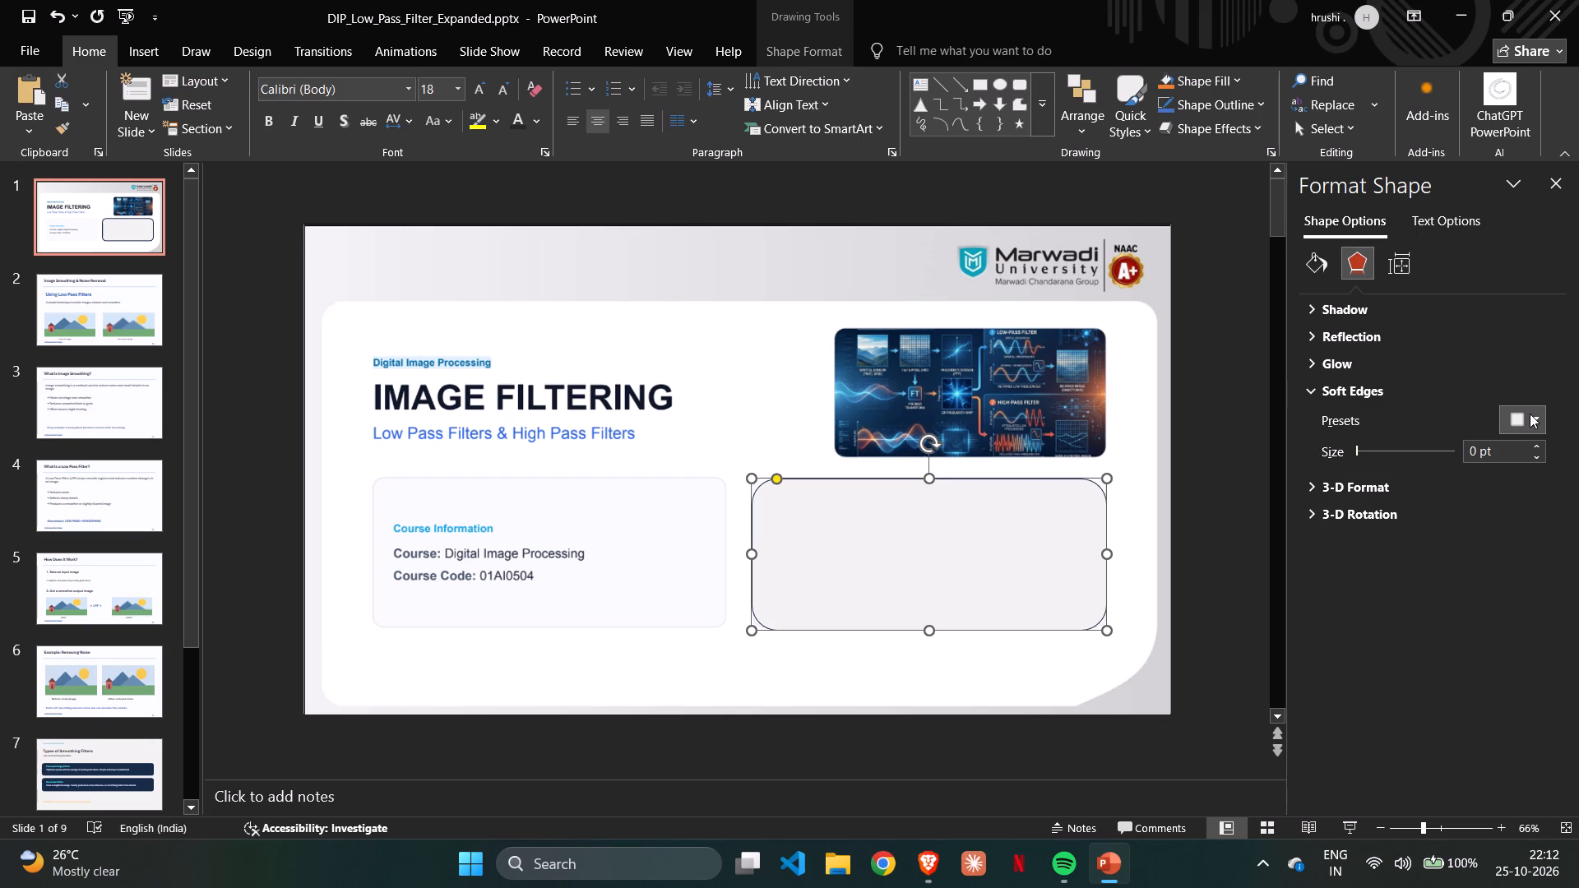
left_click(1530, 414)
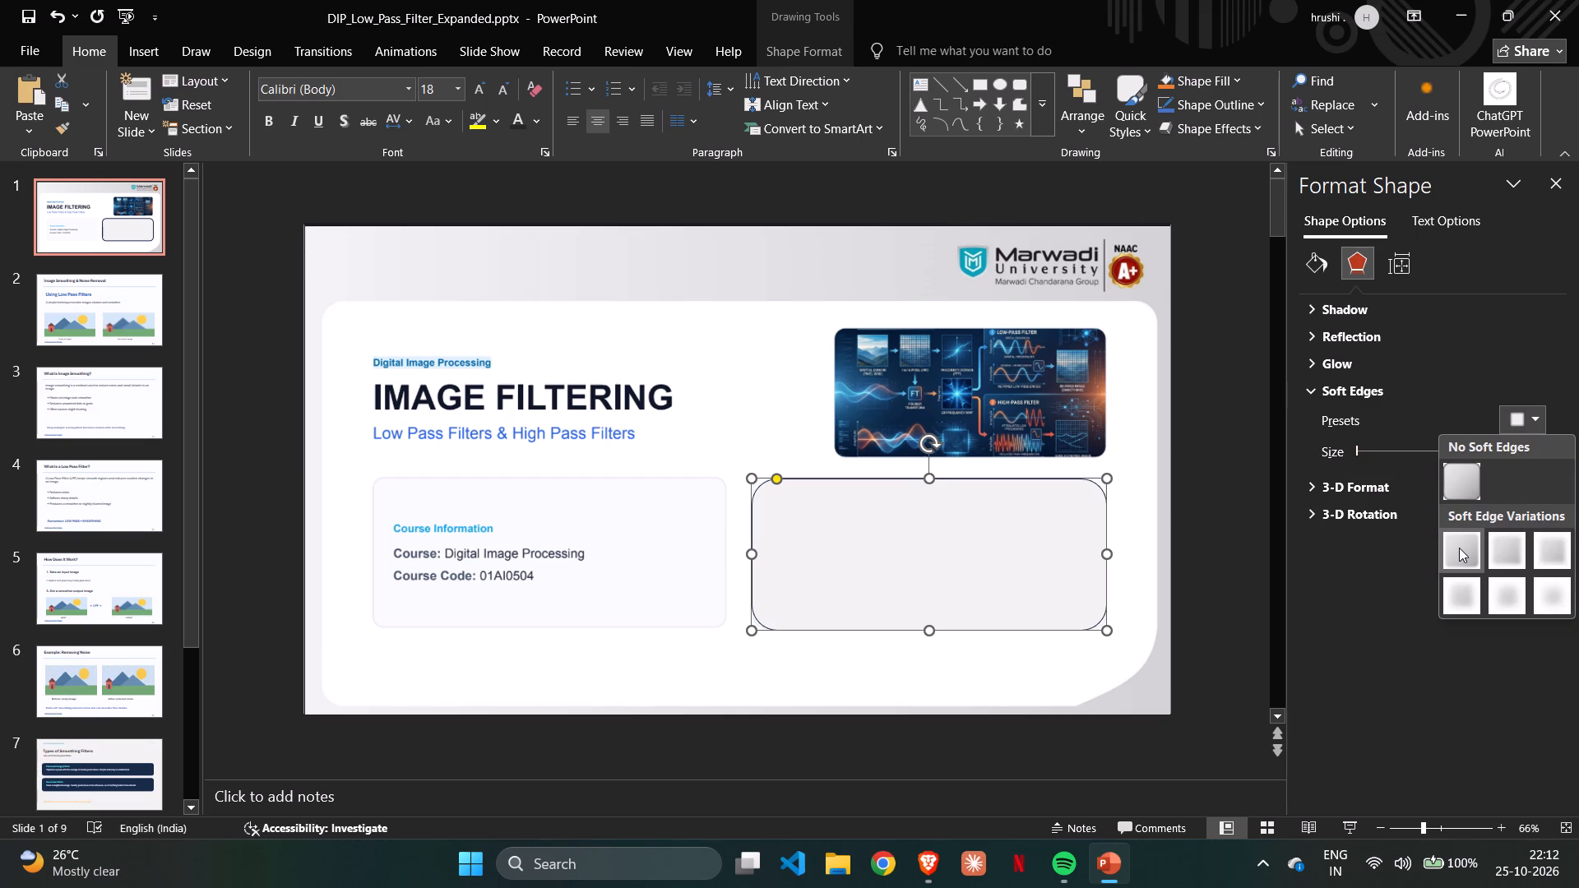
left_click(1459, 548)
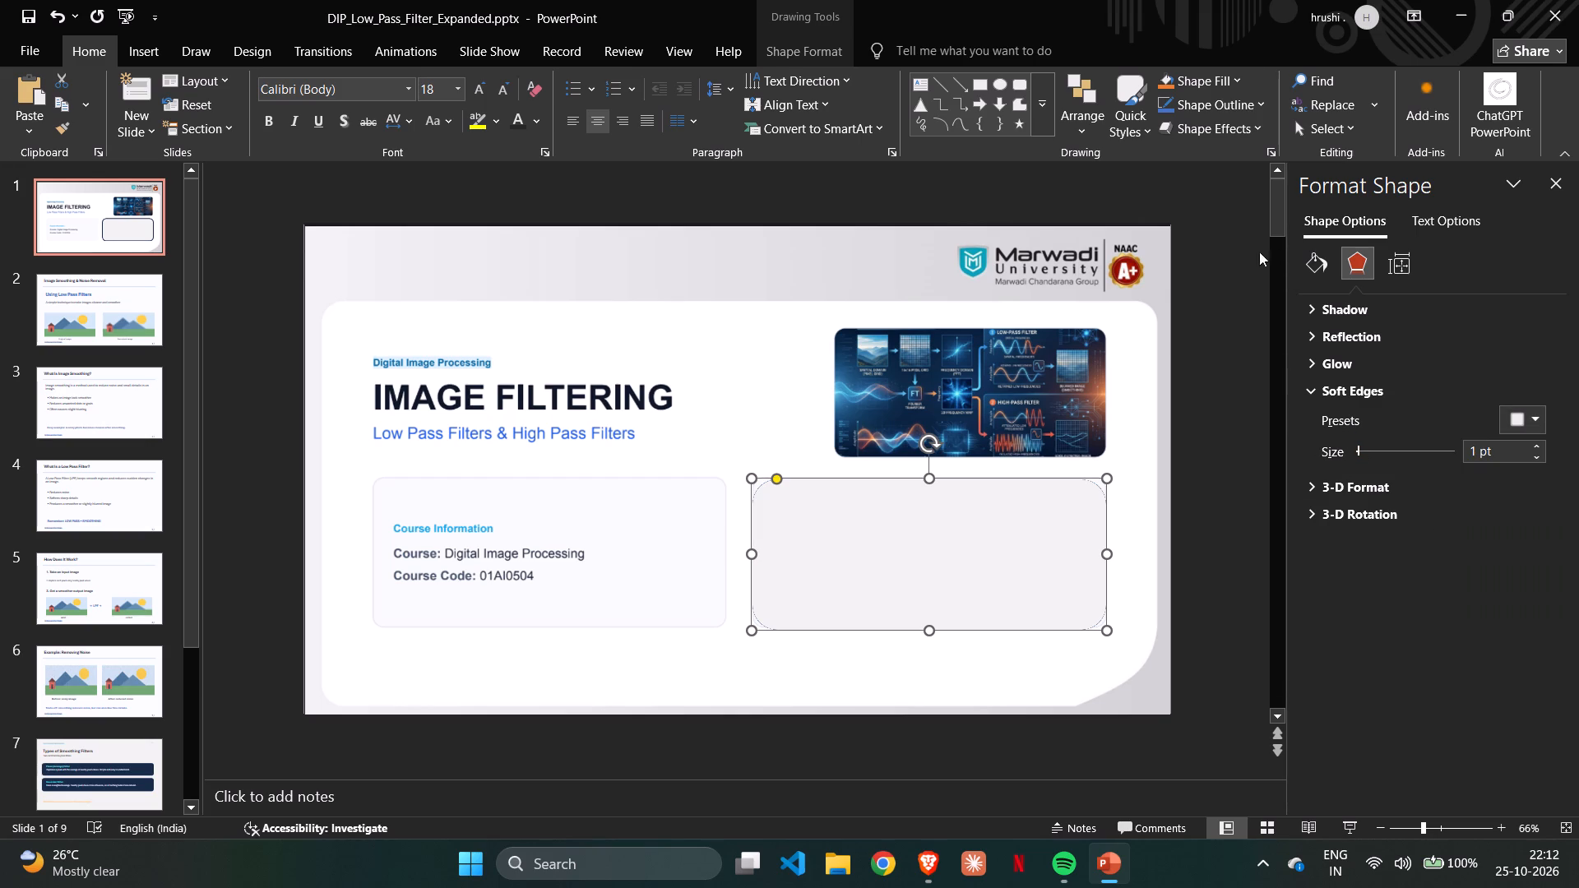
Change the rounded rectangle's solid fill to the lightest tint of the grey accent theme colour.
left_click(1322, 267)
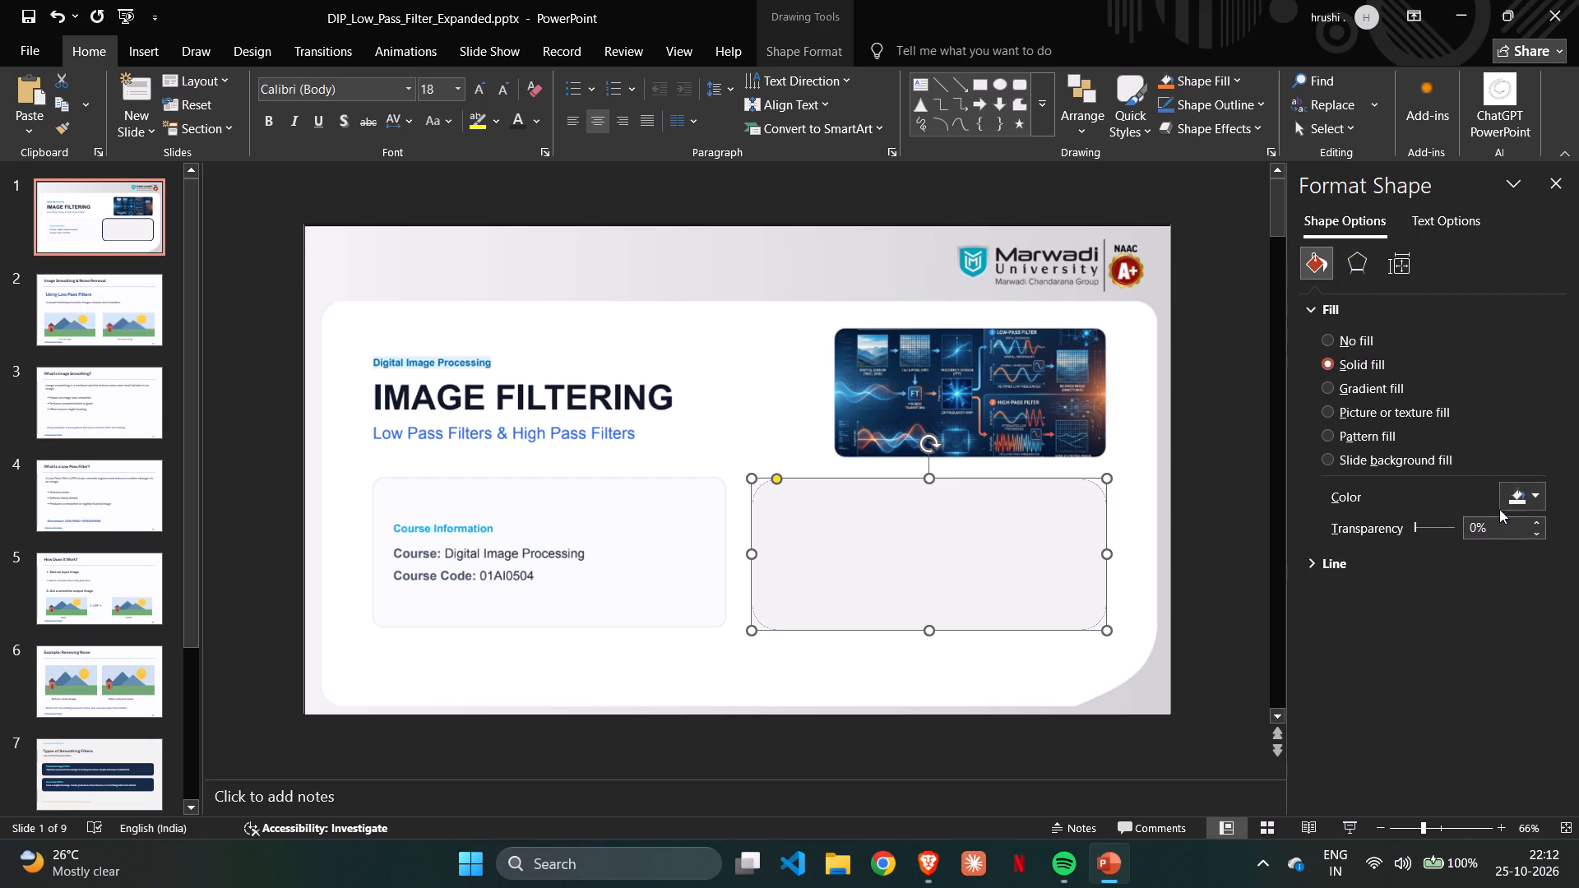
left_click(1514, 489)
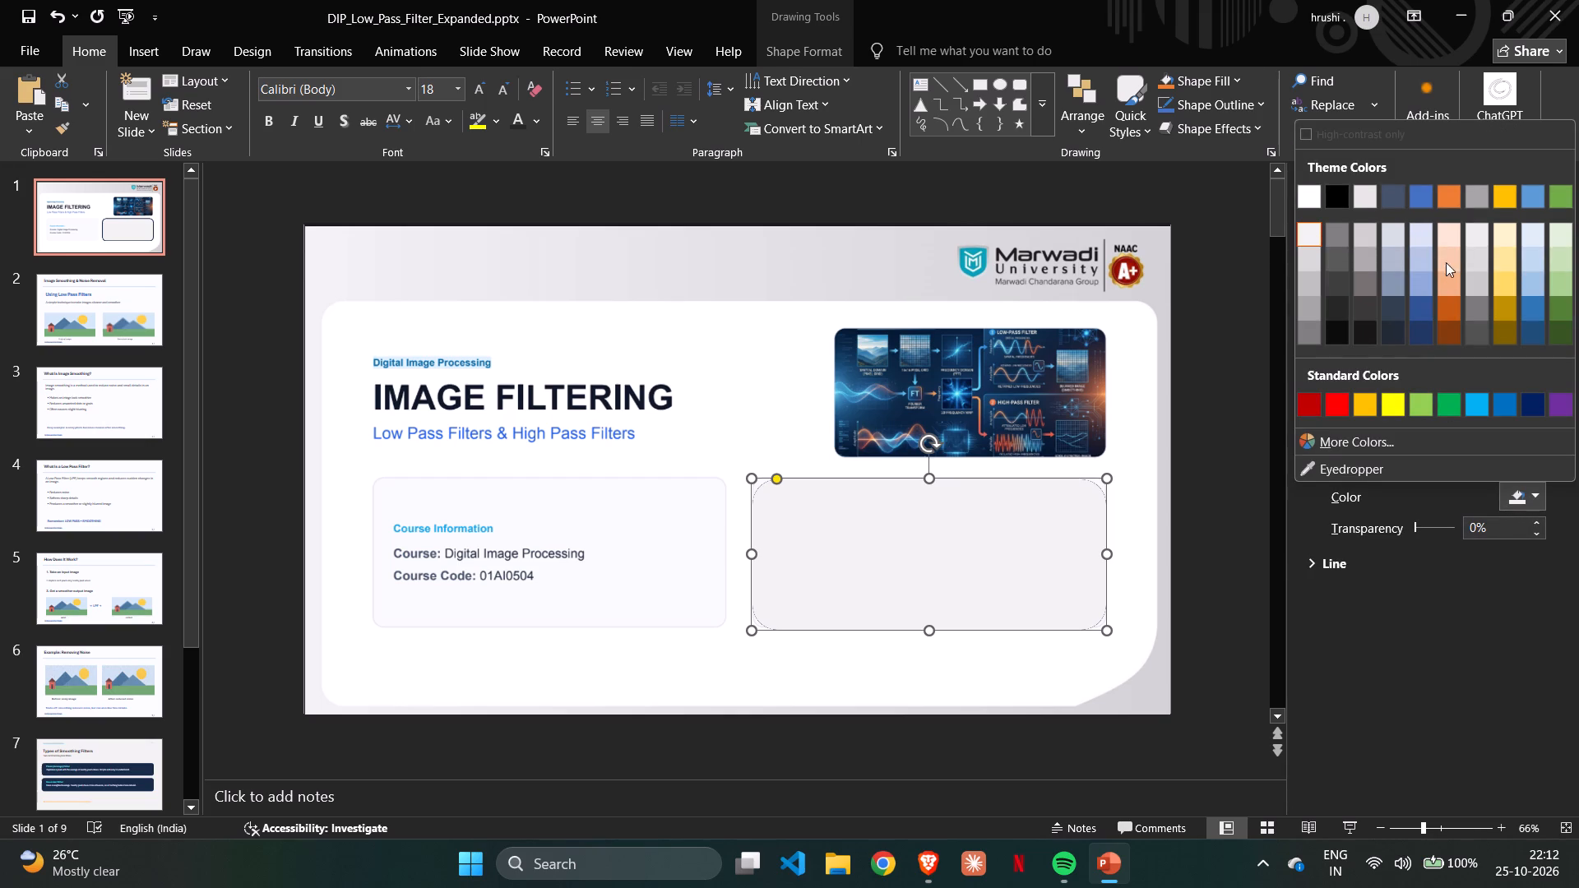
left_click(1470, 229)
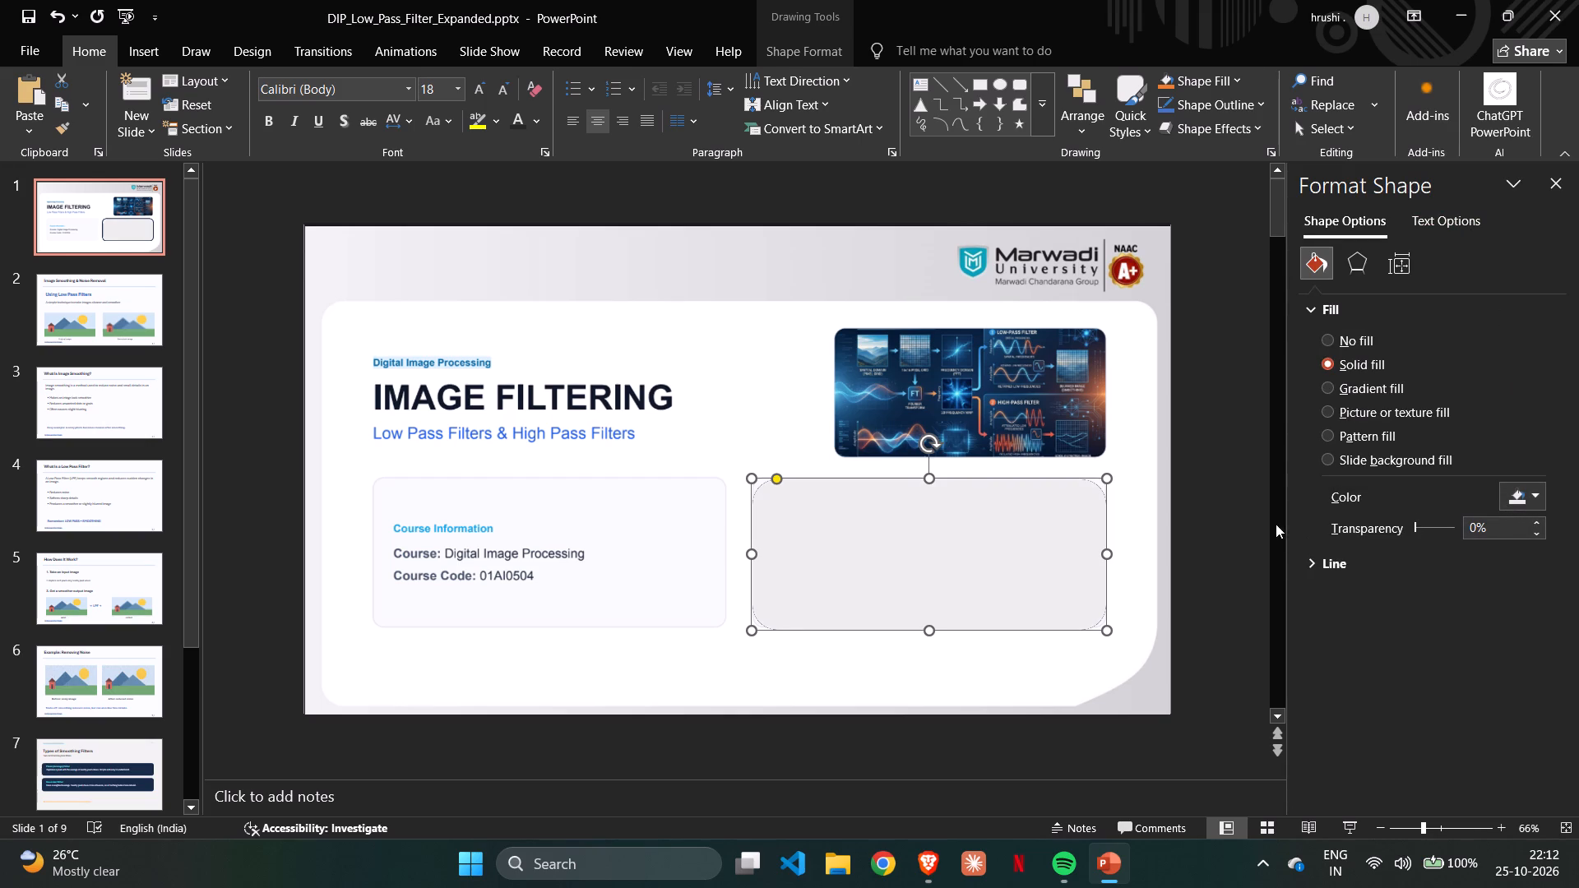
double_click(919, 657)
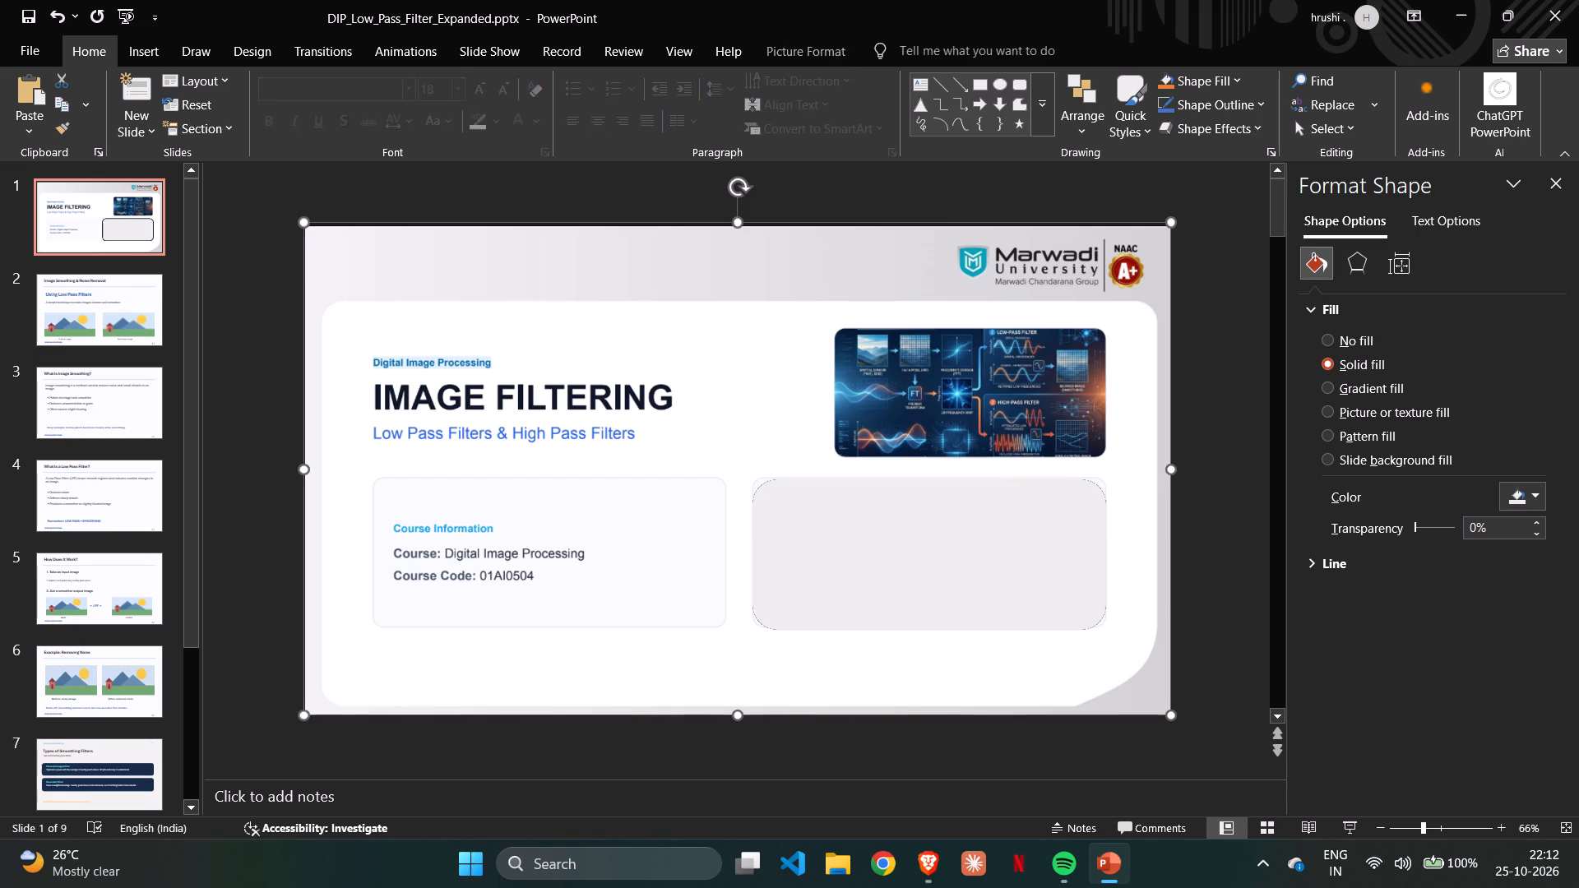
left_click(935, 567)
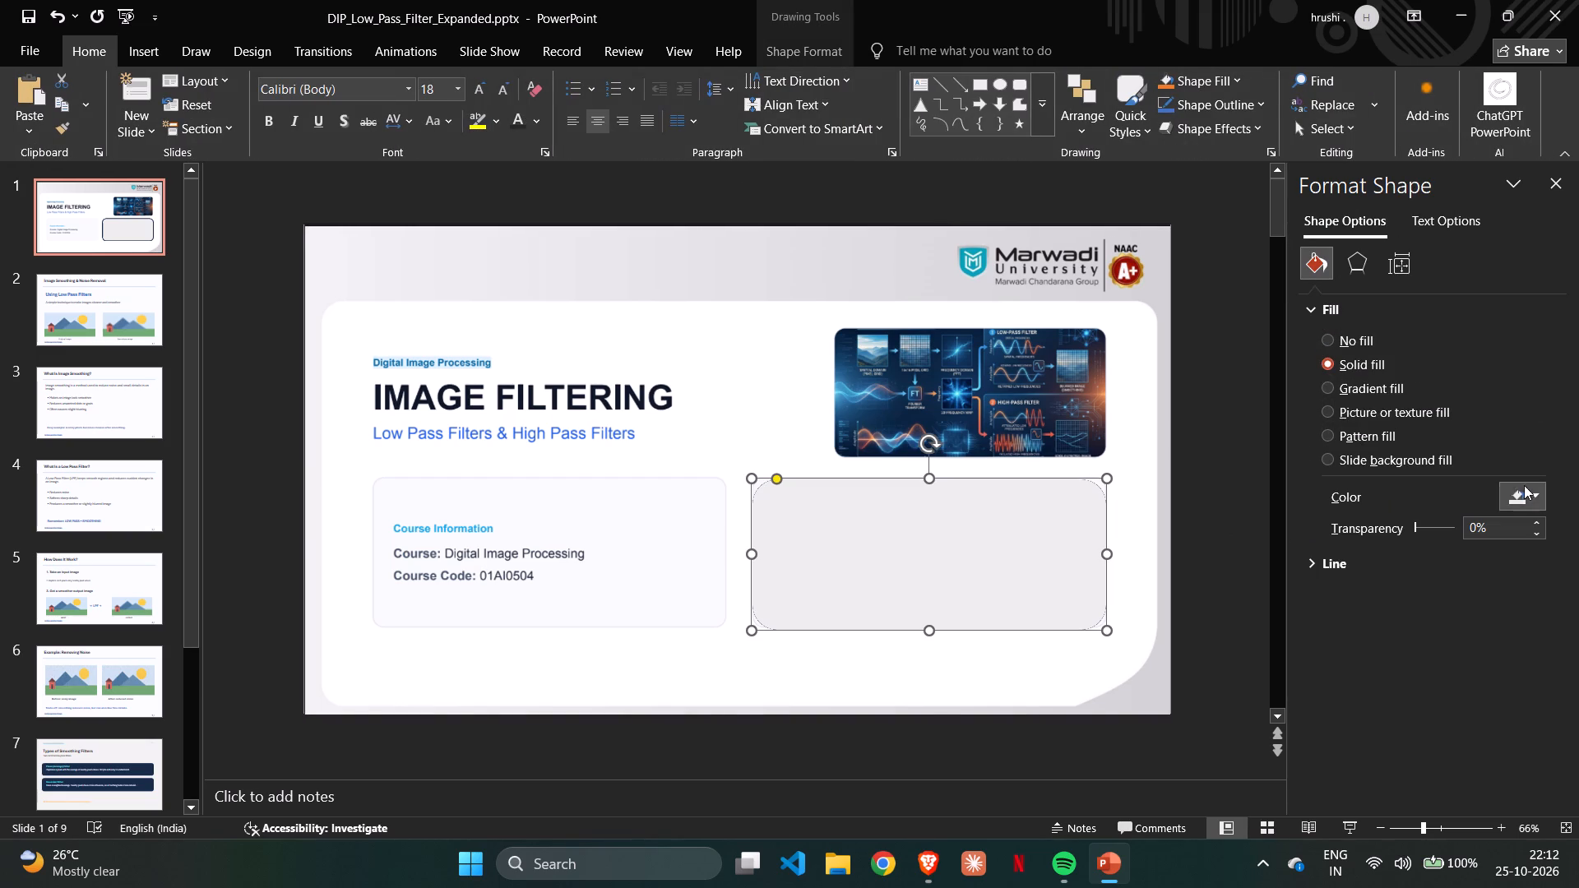
Change the solid fill of the rounded rectangle beside the Course Information box to a very light blue theme colour.
left_click(1523, 489)
left_click(1532, 238)
left_click(886, 206)
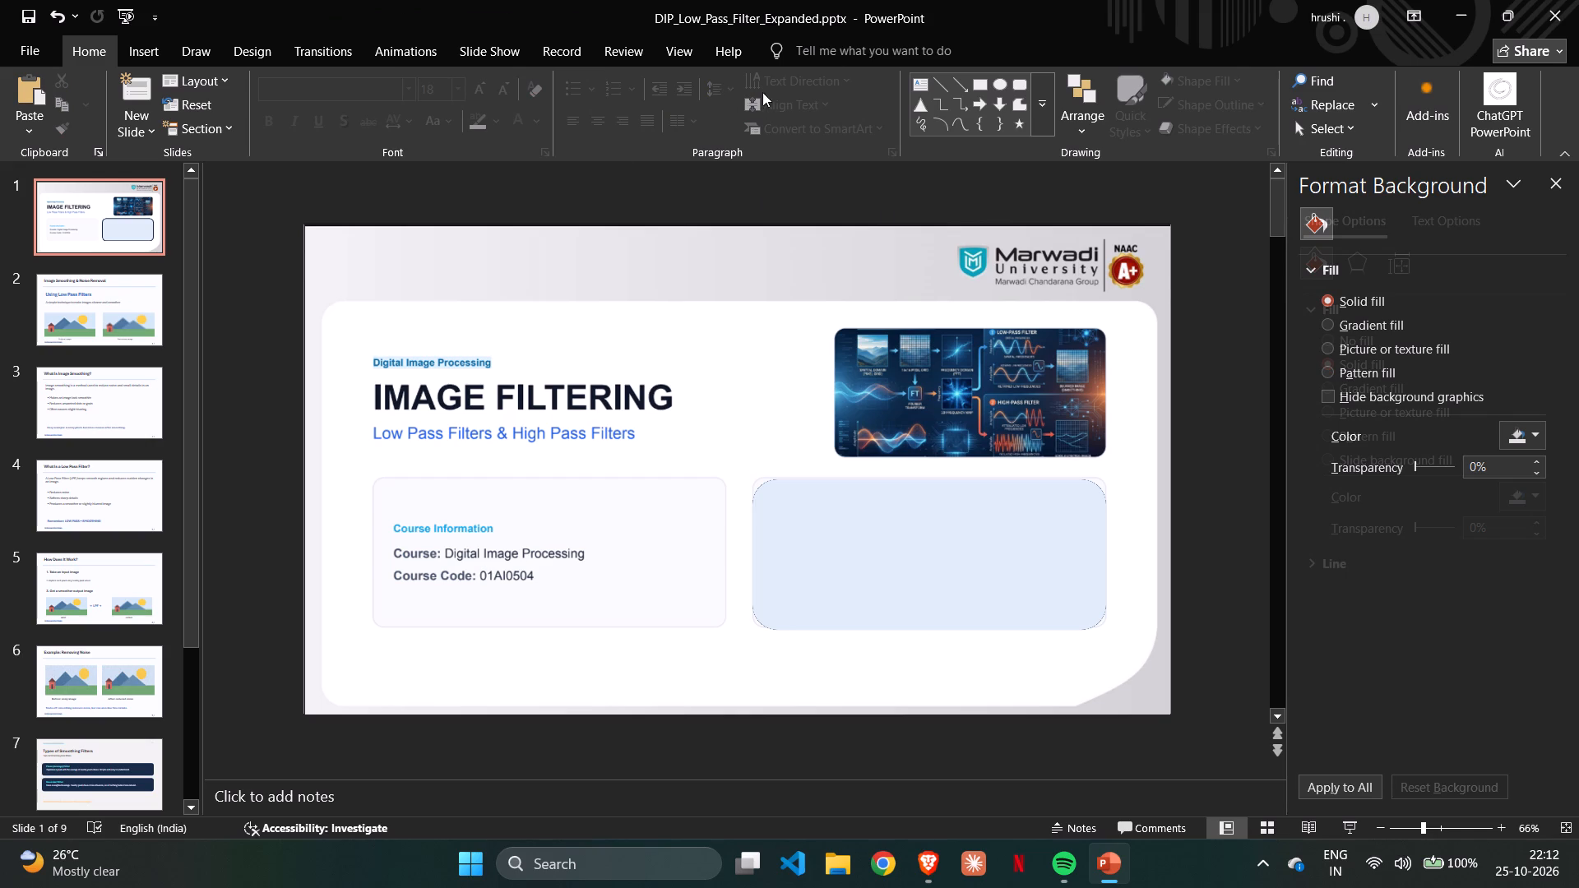
Insert a text box on slide 1.
left_click(154, 63)
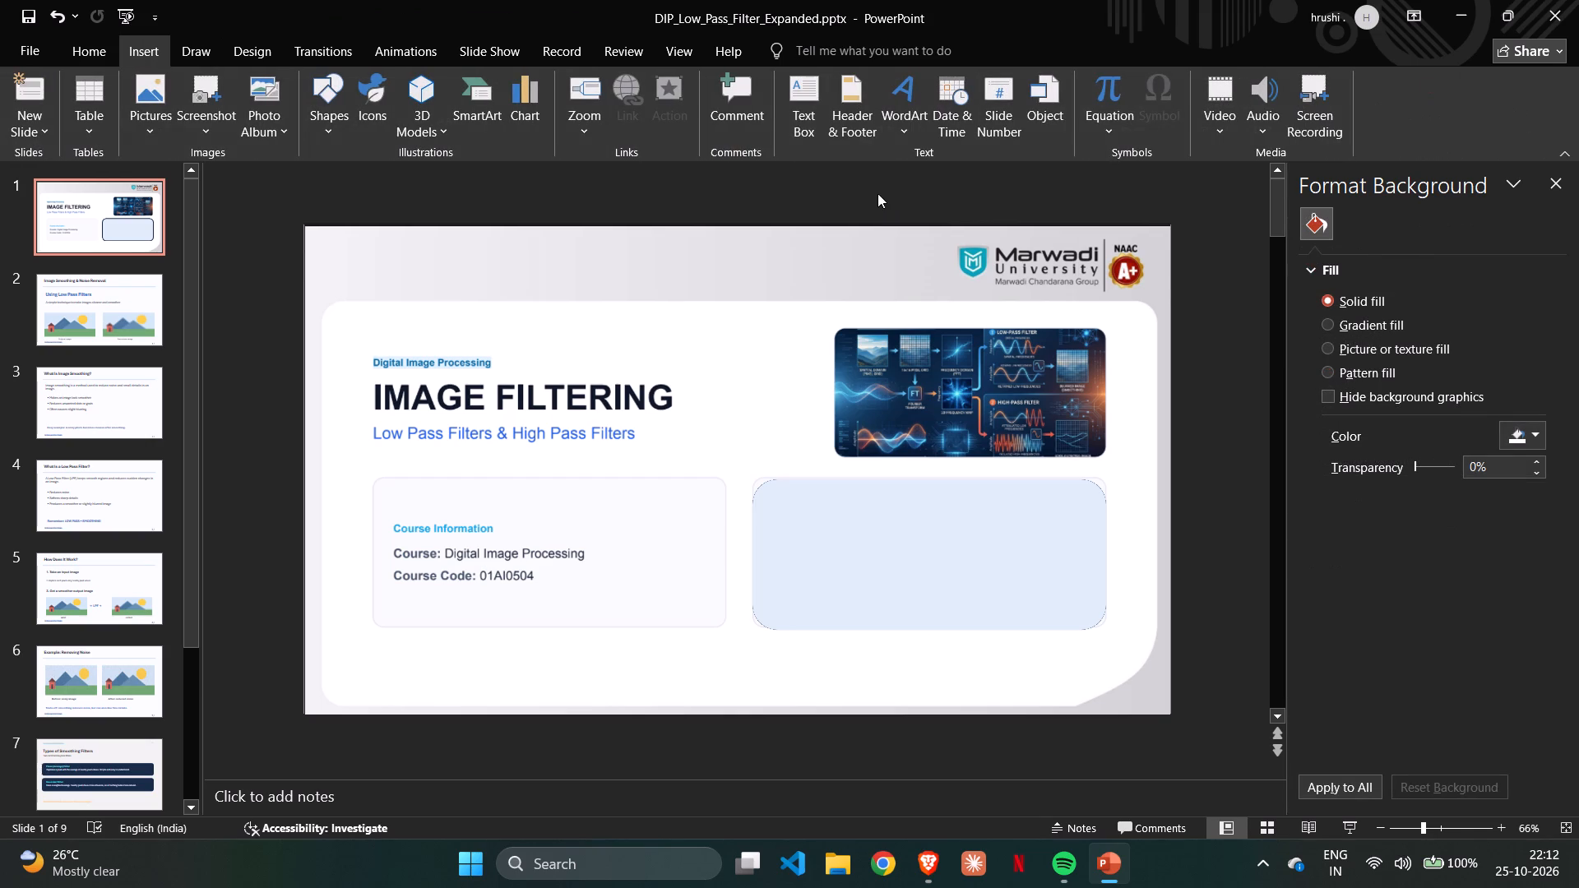
left_click(799, 96)
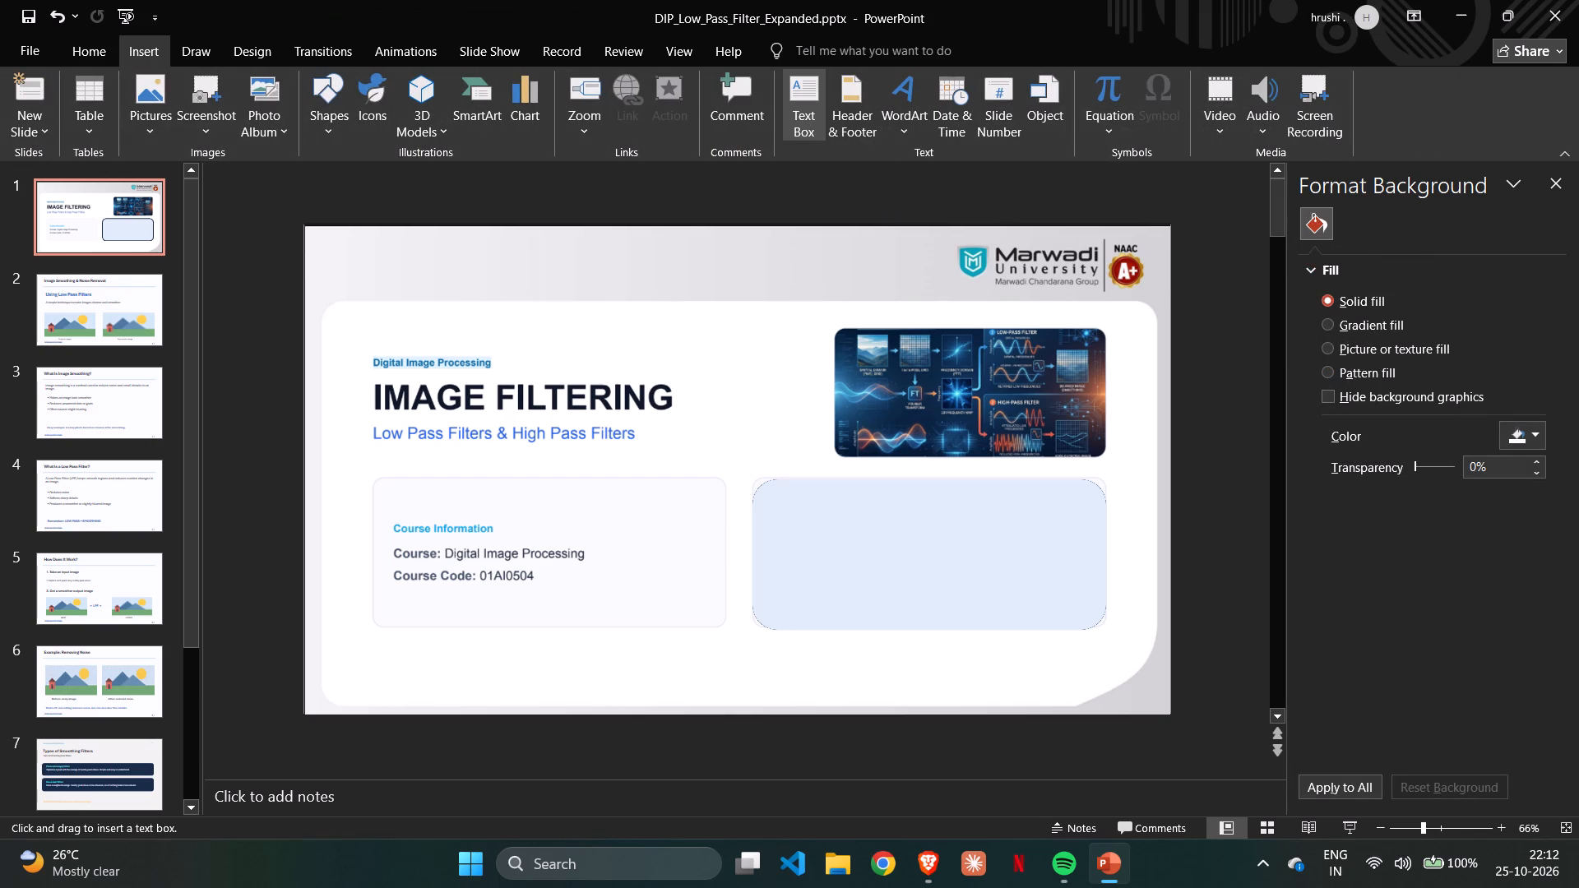
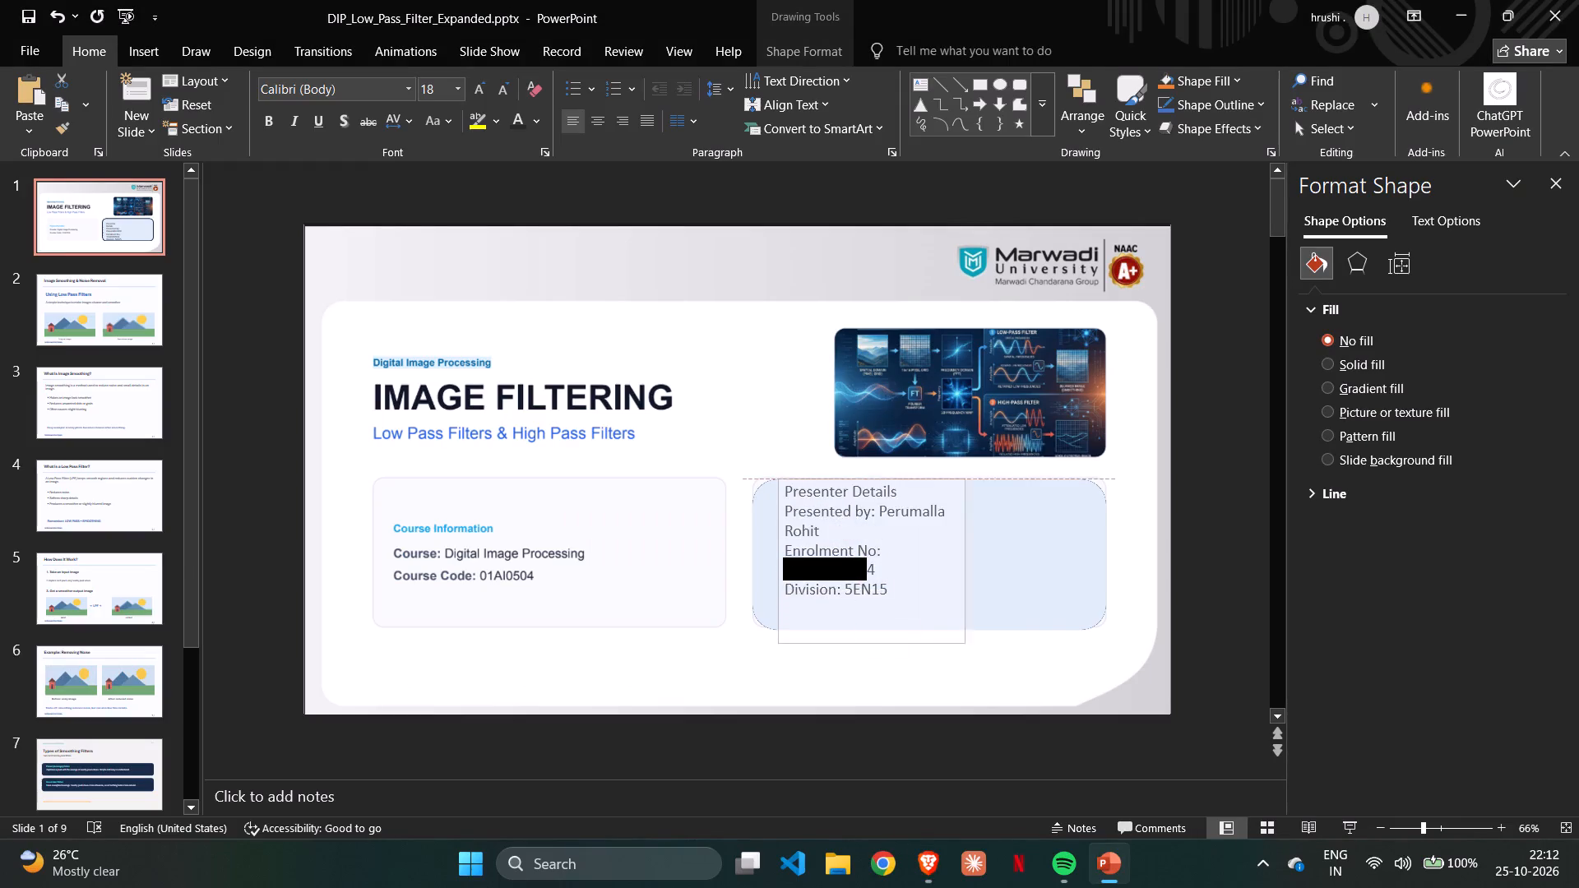
Widen the presenter details text box on slide 1 so each detail fits on one line, and try to extend its height downward.
left_click_drag(975, 482, 1072, 483)
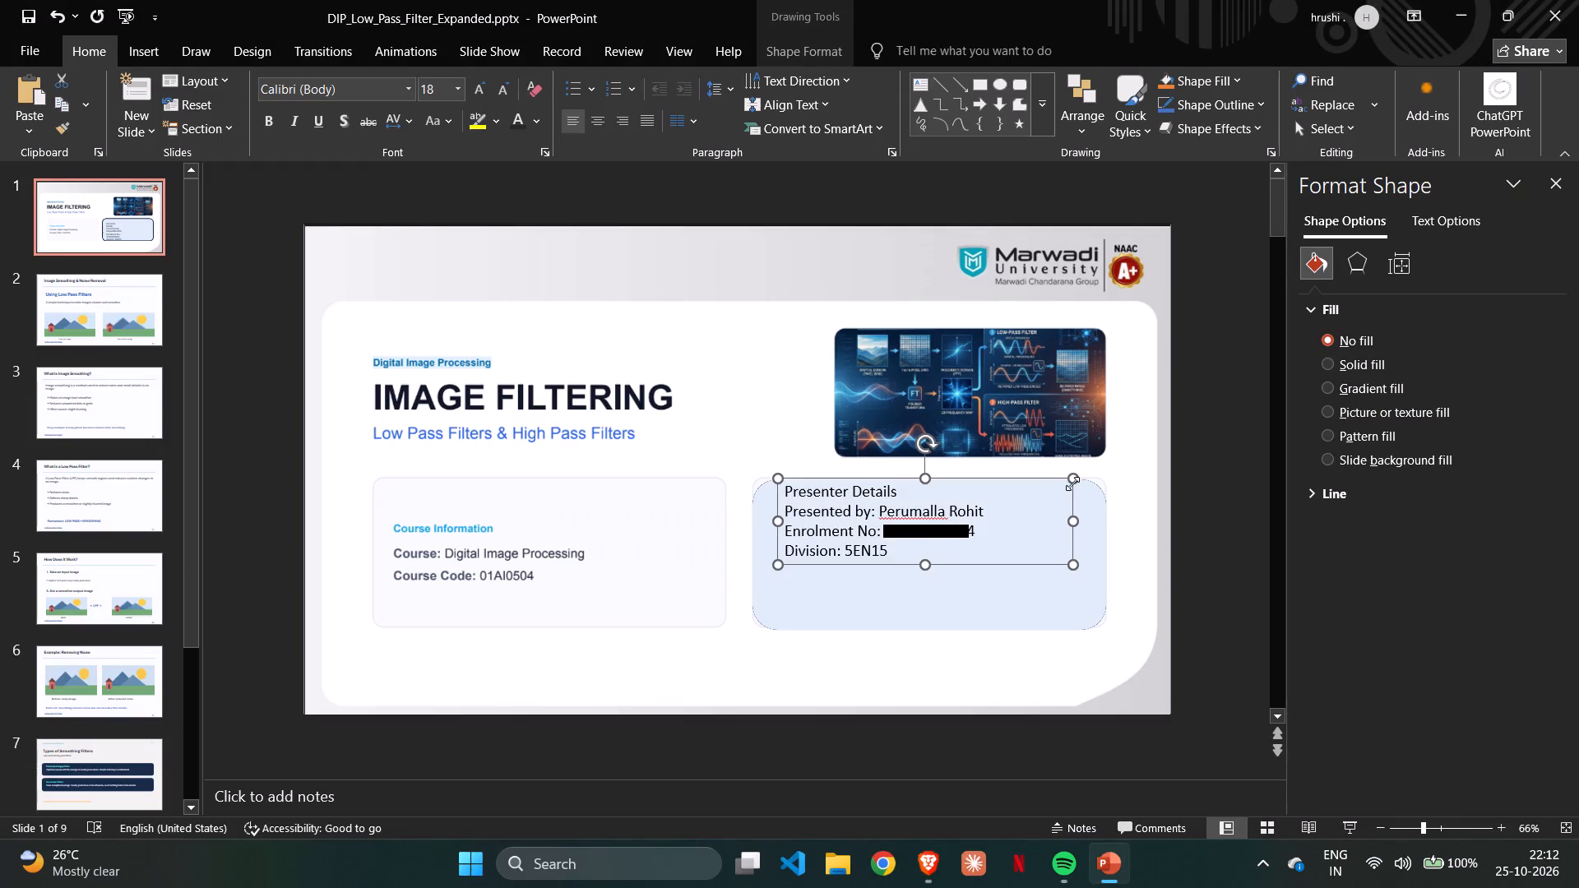
left_click_drag(929, 562, 936, 613)
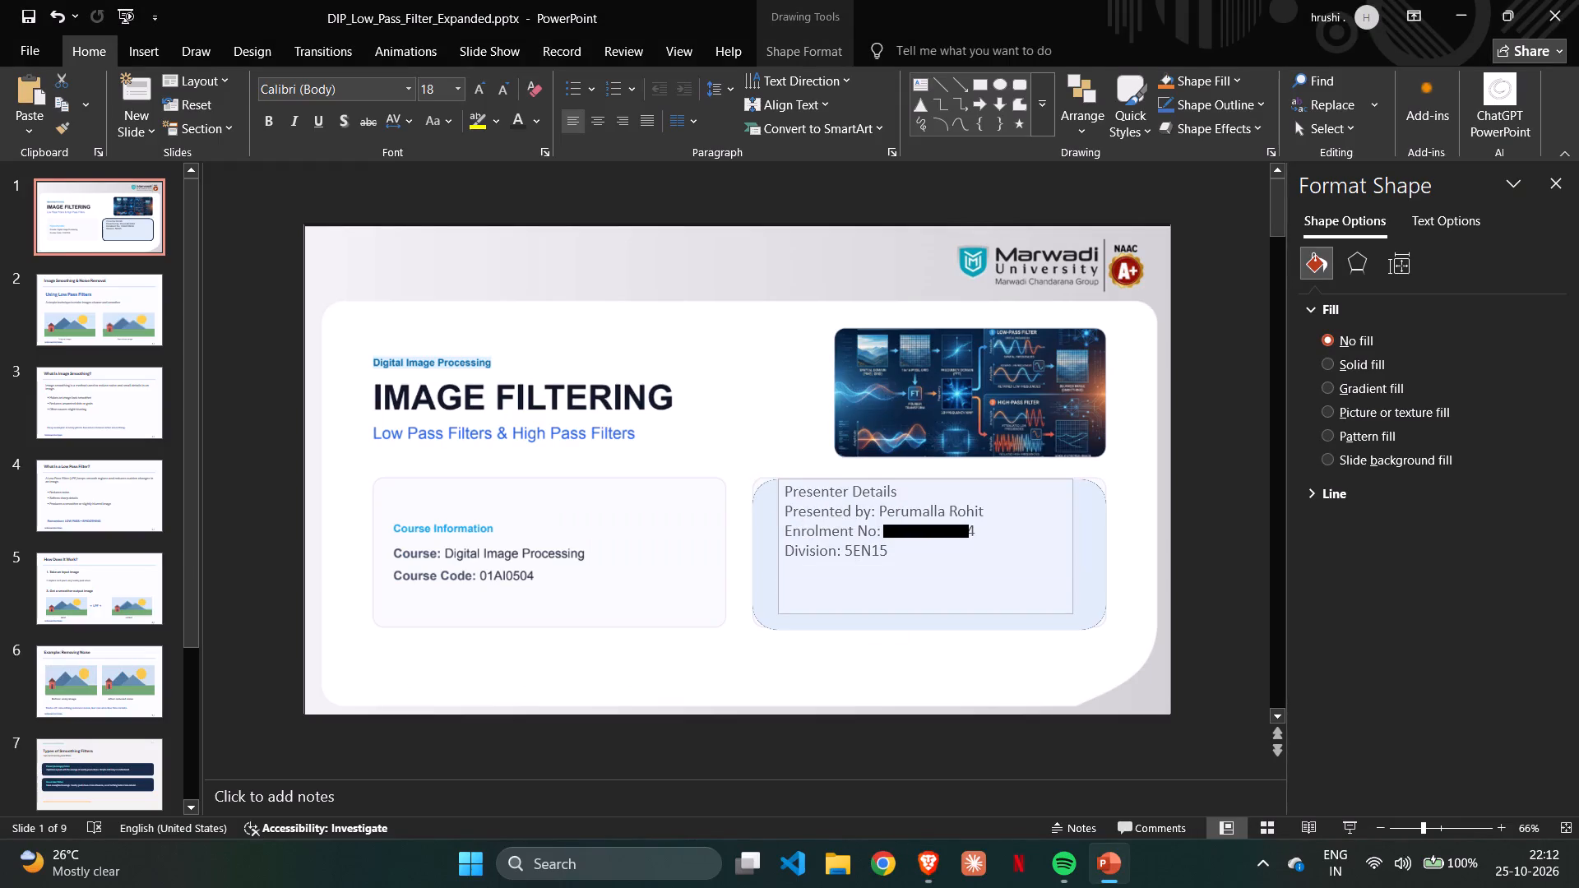
left_click_drag(936, 613, 936, 614)
left_click_drag(922, 568, 931, 664)
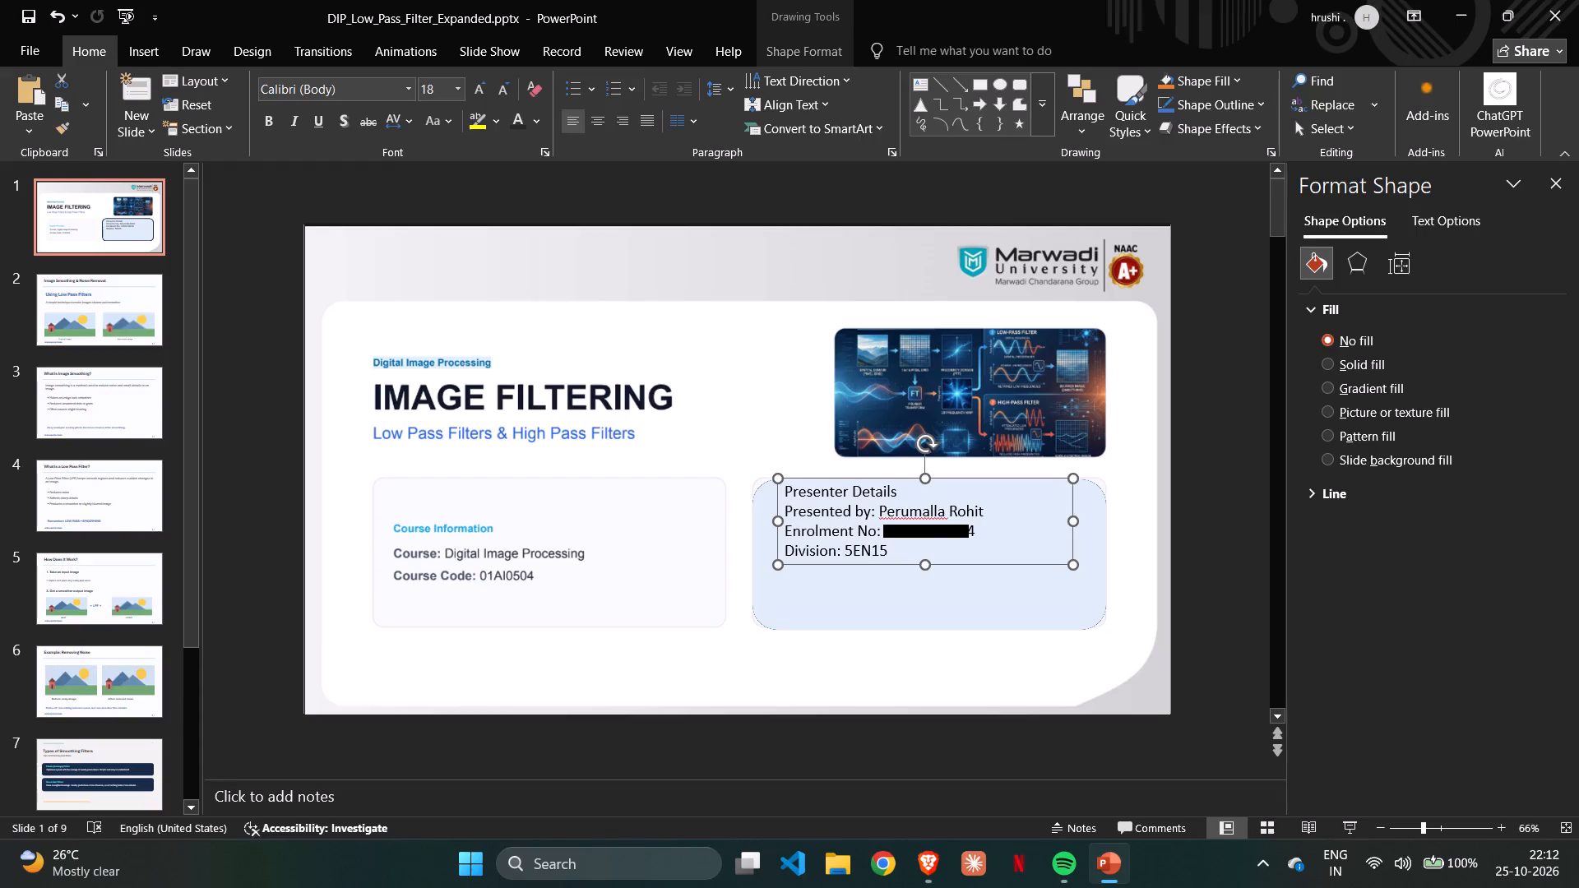
Move the presenter text box slightly down so it sits inside the rounded rectangle on slide 1.
left_click_drag(907, 562, 907, 584)
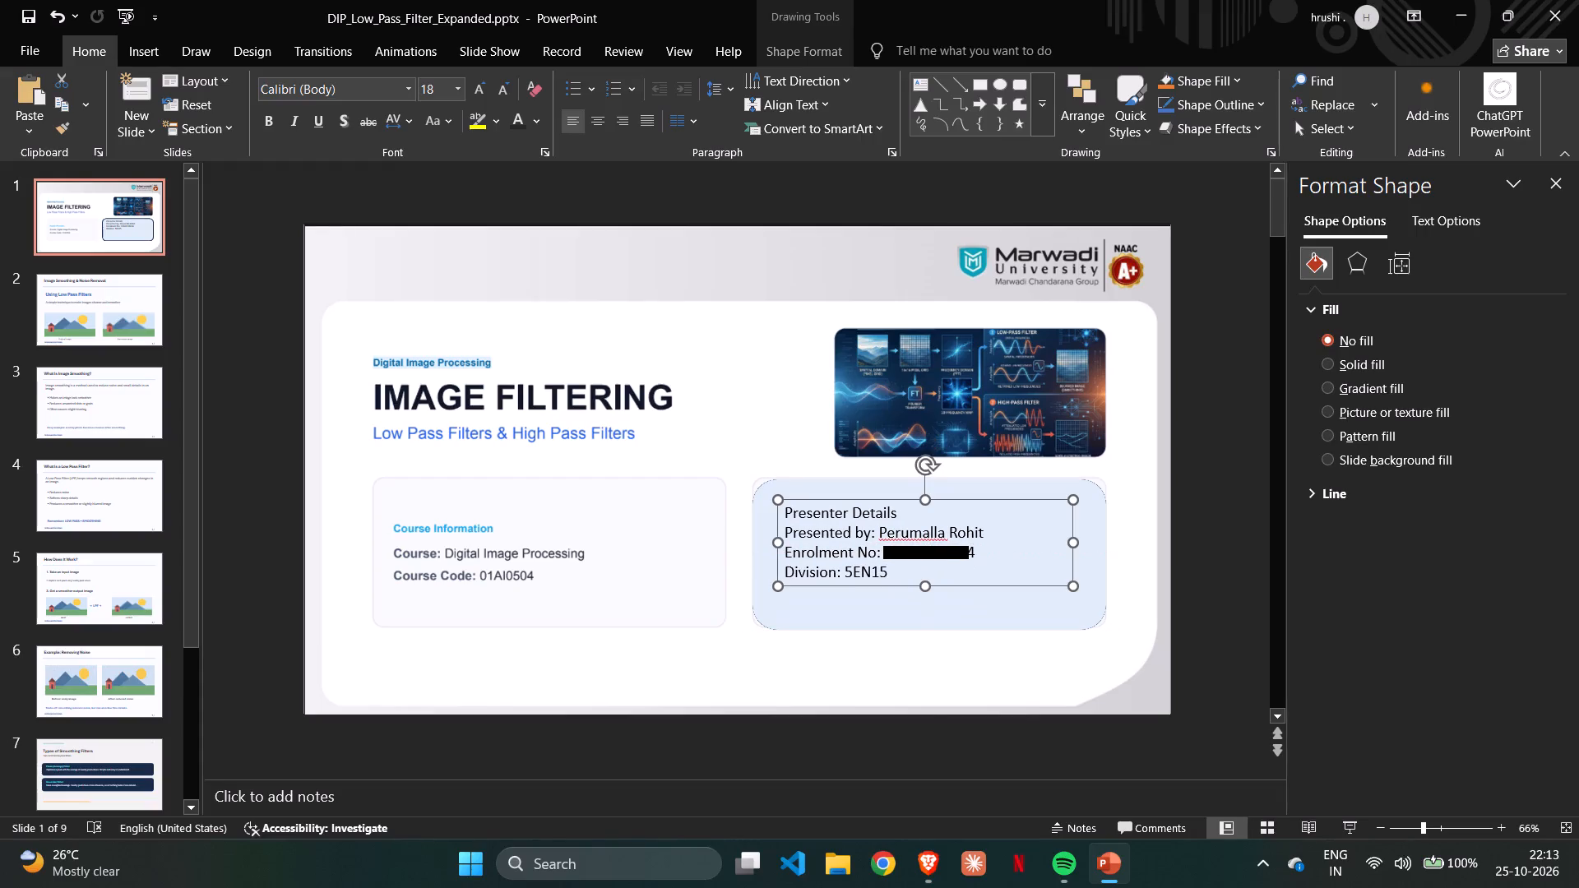
Add a colon to the end of the "Presenter Details" heading, keeping the "Presented by" line directly beneath it.
double_click(894, 519)
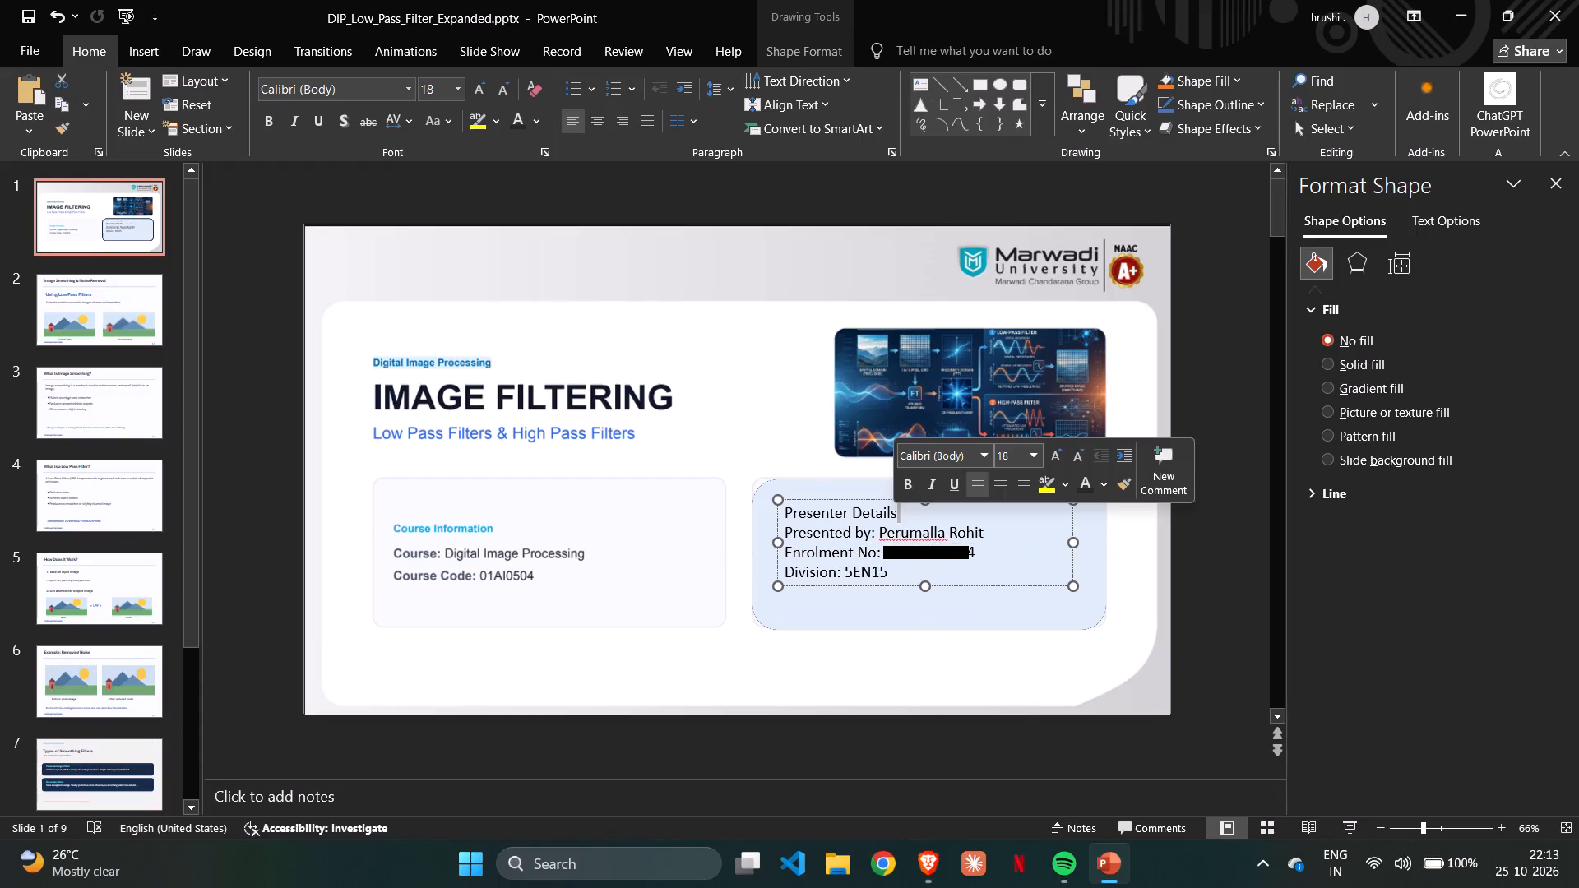
key("Return")
key("Return")
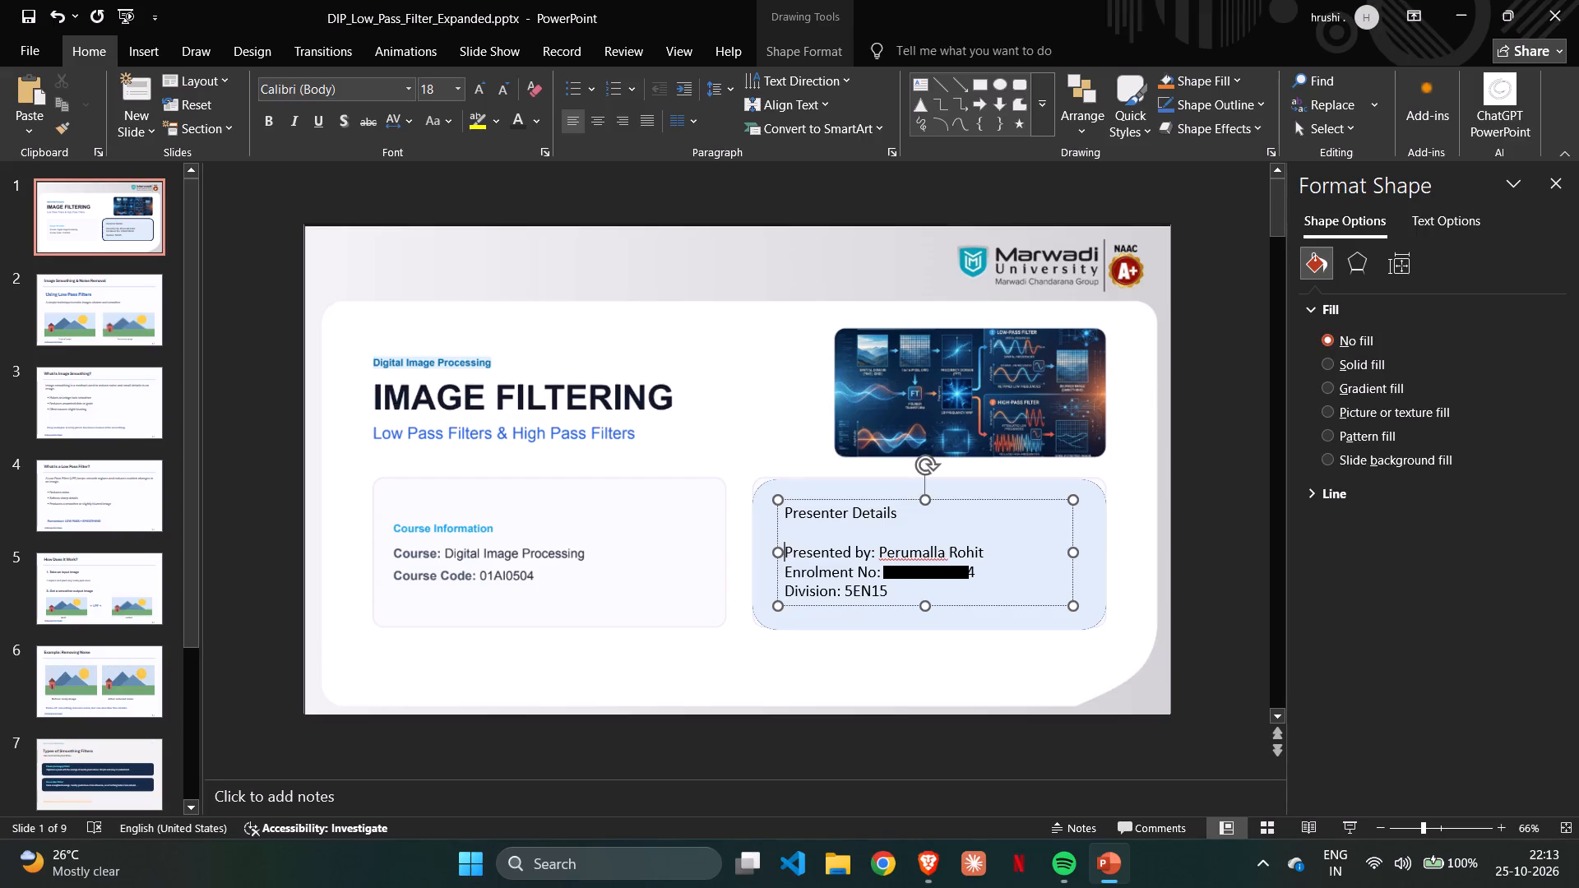
key("BackSpace")
key("BackSpace")
key("BackSpace")
key("BackSpace")
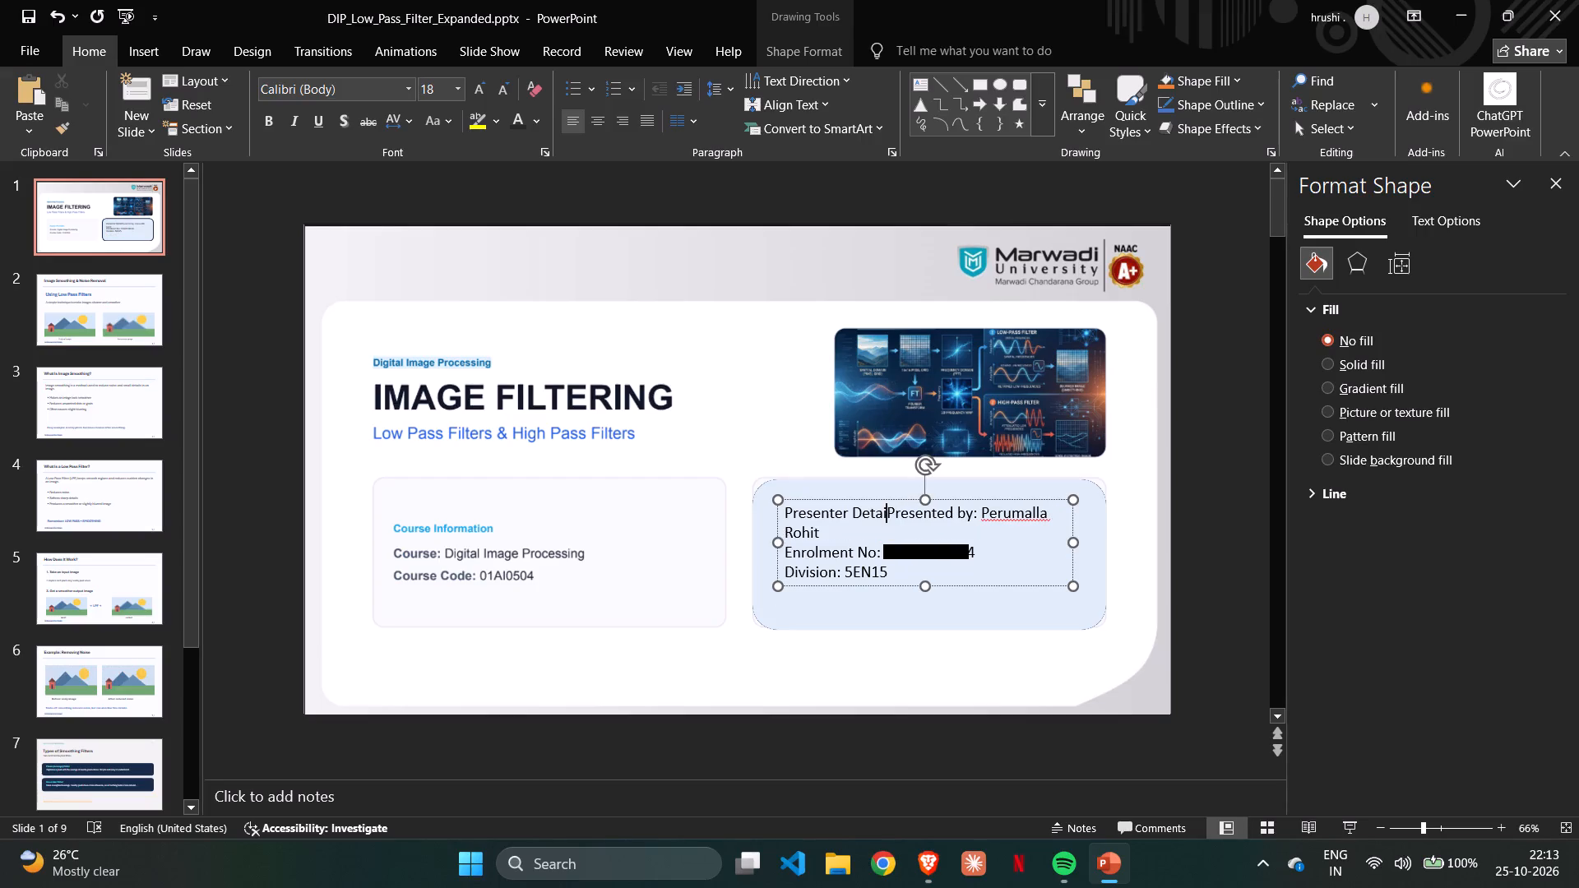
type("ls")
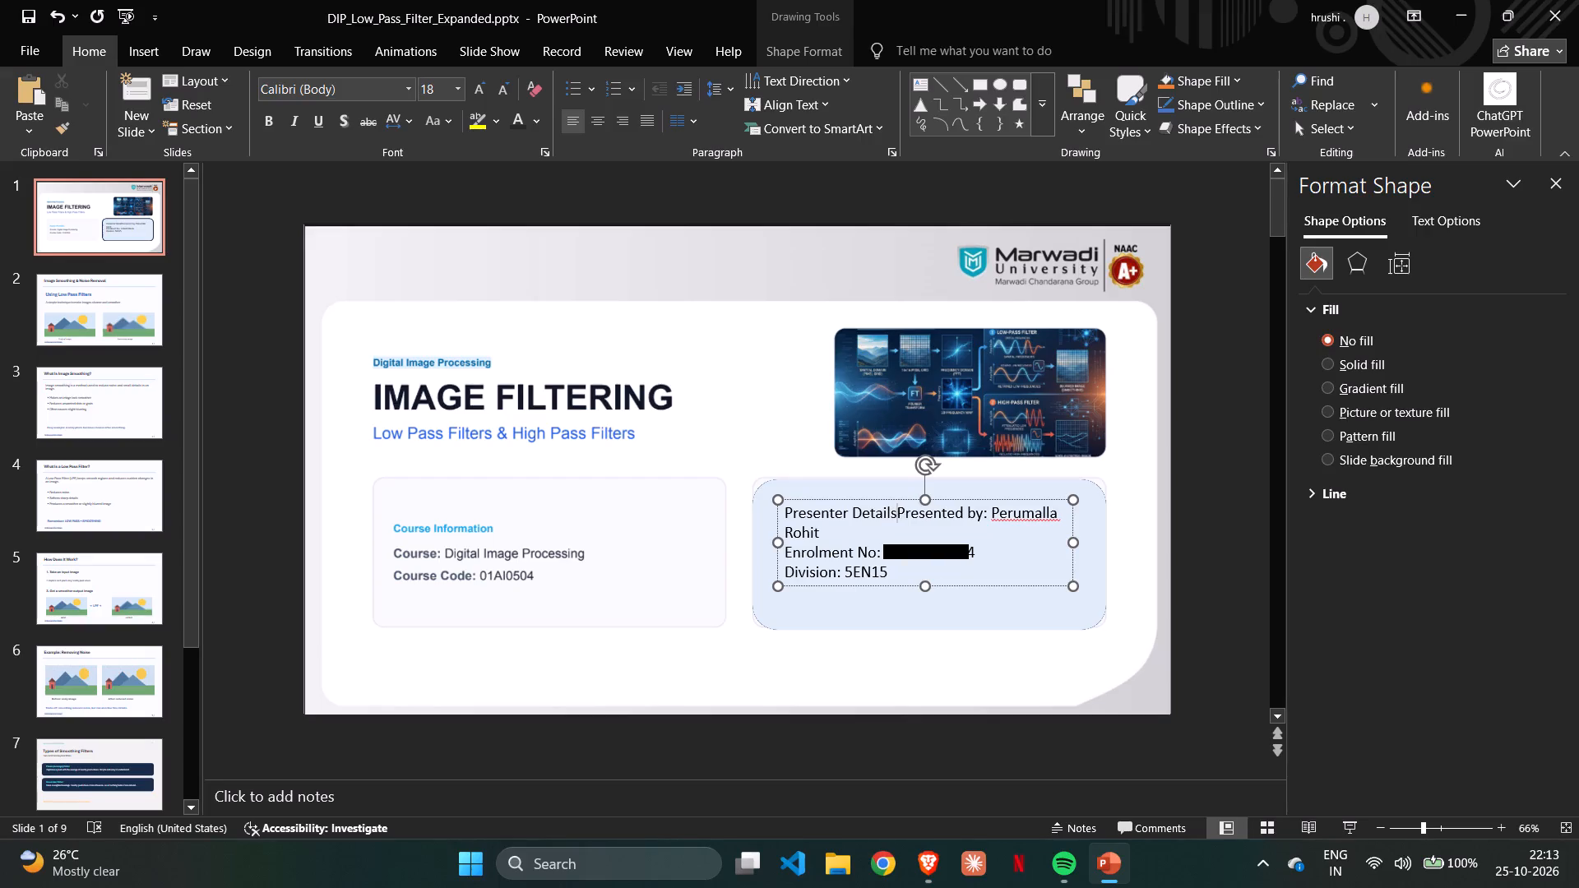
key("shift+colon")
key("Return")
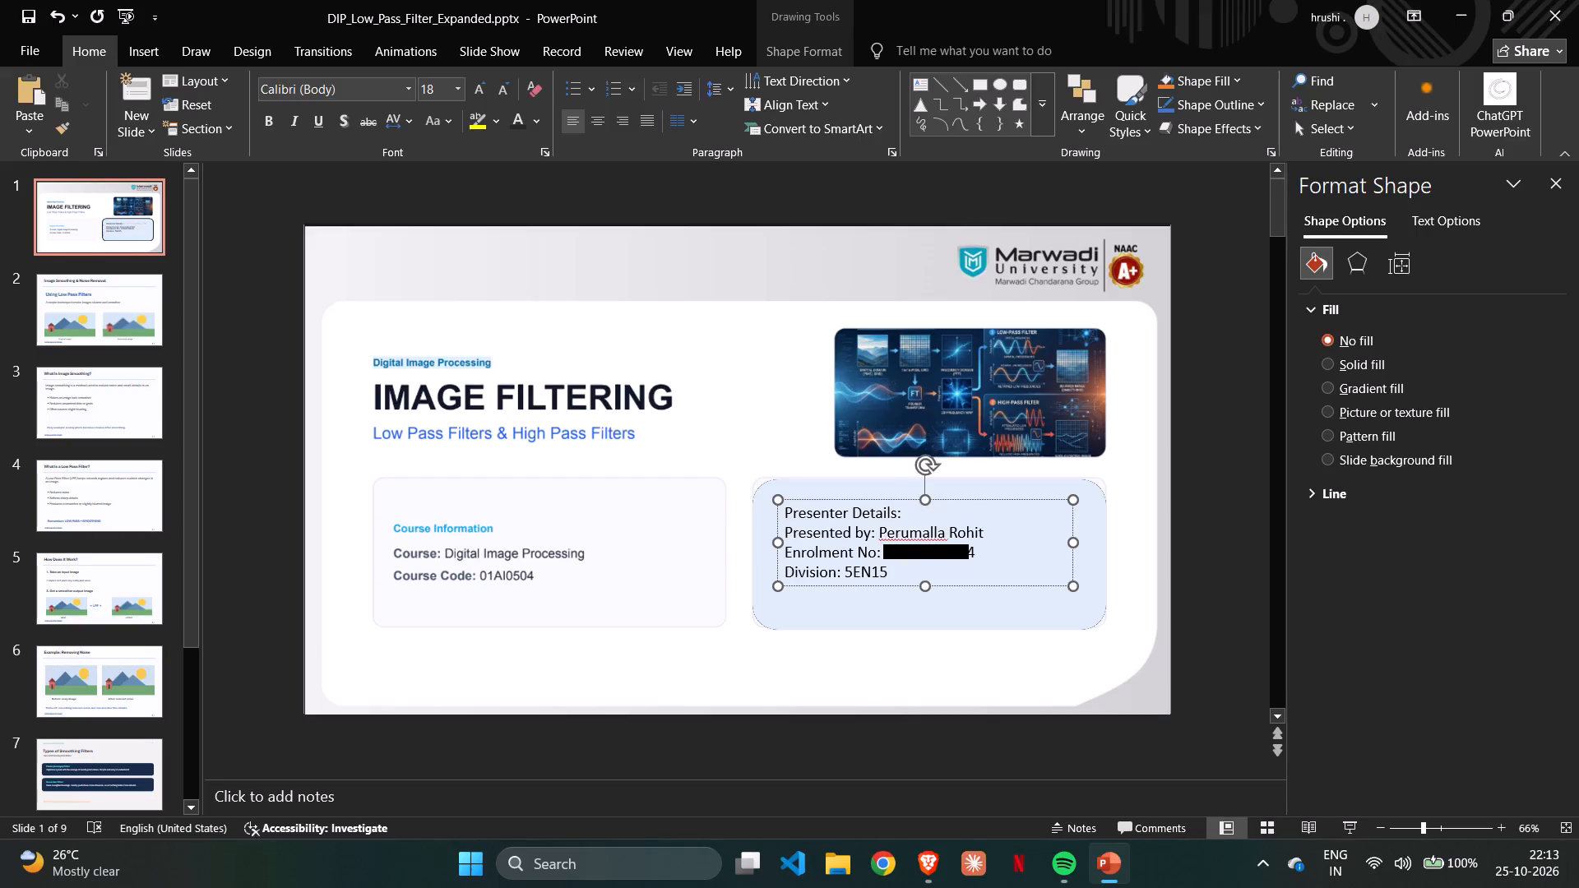
Replace the name on the "Presented by" line with the new presenter's full name.
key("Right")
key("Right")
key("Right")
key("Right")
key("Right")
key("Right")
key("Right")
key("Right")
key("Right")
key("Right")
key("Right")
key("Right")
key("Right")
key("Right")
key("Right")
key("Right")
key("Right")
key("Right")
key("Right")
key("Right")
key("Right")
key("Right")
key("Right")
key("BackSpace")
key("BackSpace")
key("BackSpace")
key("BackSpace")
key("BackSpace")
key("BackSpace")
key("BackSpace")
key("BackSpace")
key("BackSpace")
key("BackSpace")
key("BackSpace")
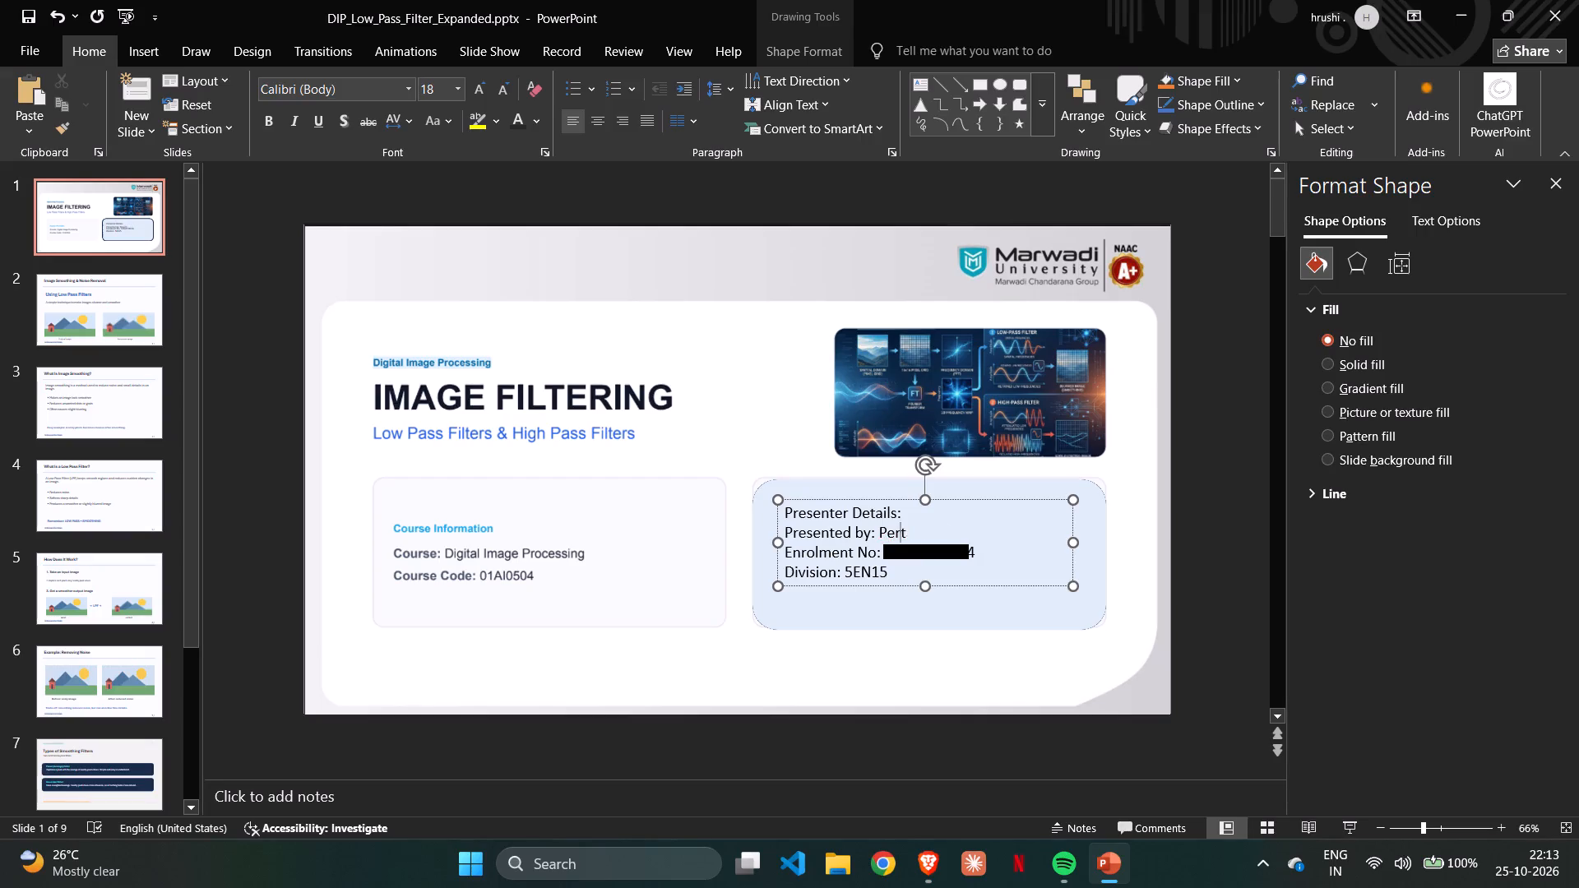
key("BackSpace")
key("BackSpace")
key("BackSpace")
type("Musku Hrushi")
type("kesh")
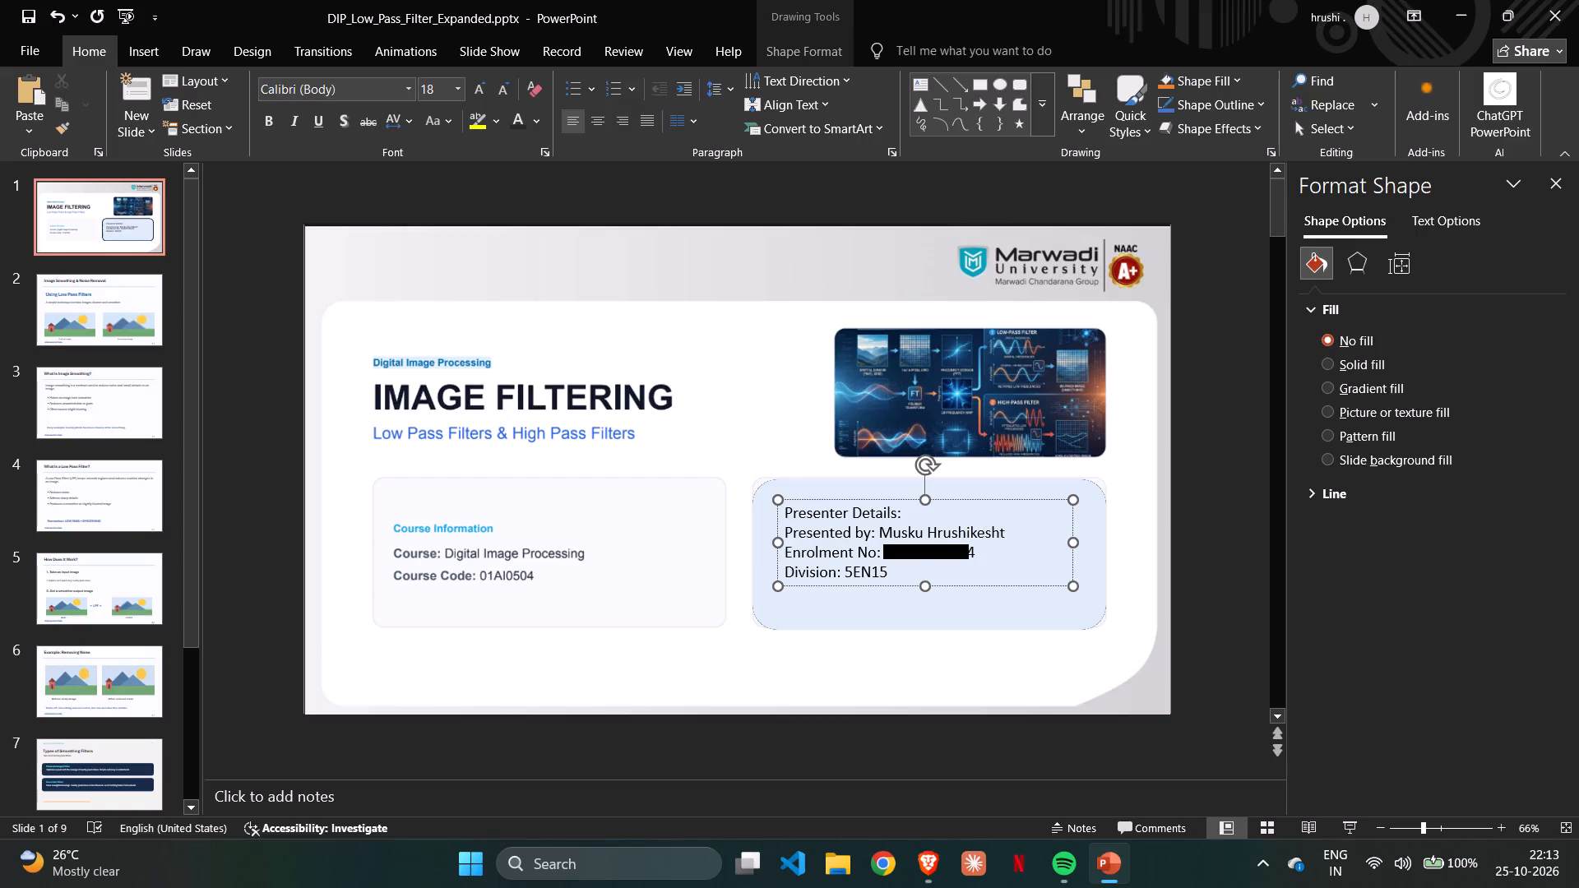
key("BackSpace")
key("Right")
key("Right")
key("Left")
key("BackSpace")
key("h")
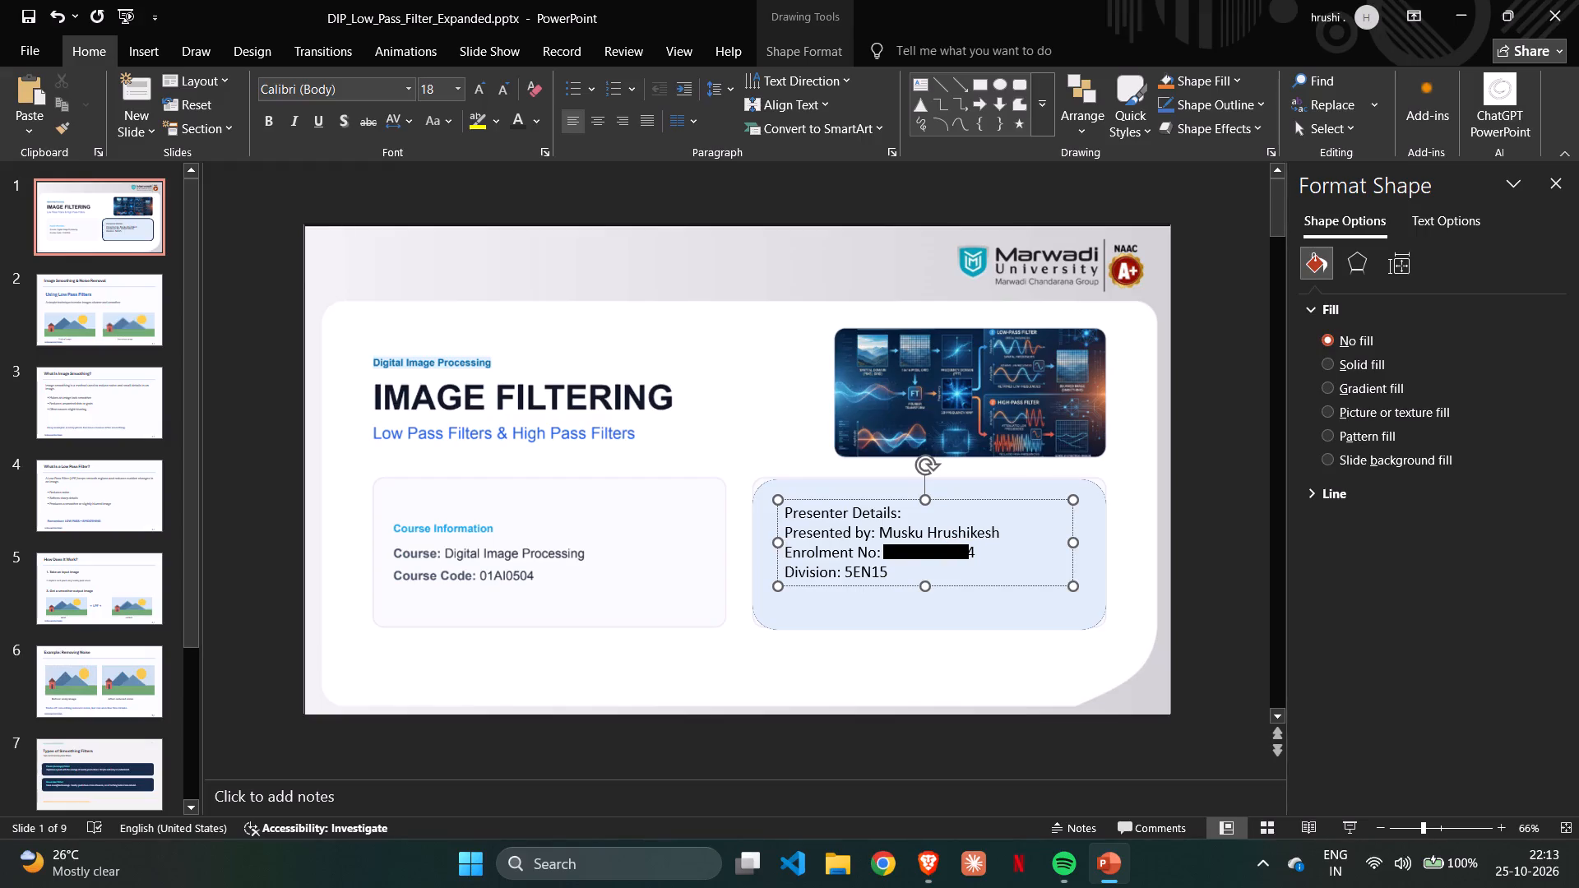
Replace the final digits of the Enrolment No with those of the new presenter's number.
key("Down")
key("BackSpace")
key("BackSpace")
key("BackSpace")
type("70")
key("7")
Select the "Presenter Details:" heading text in the presenter text box.
left_click_drag(917, 514, 803, 517)
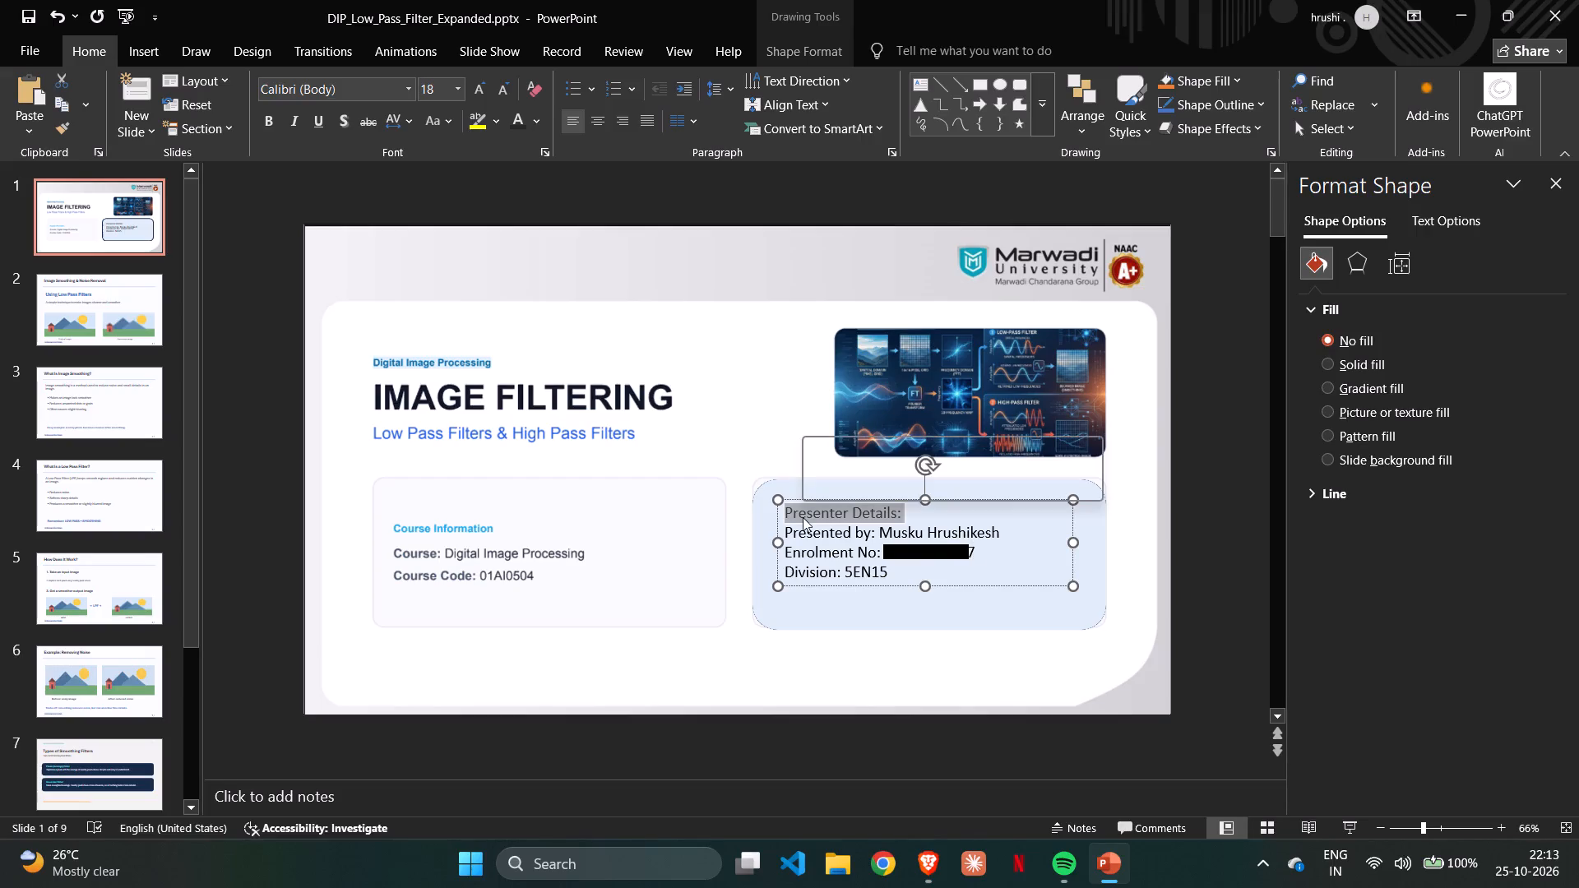
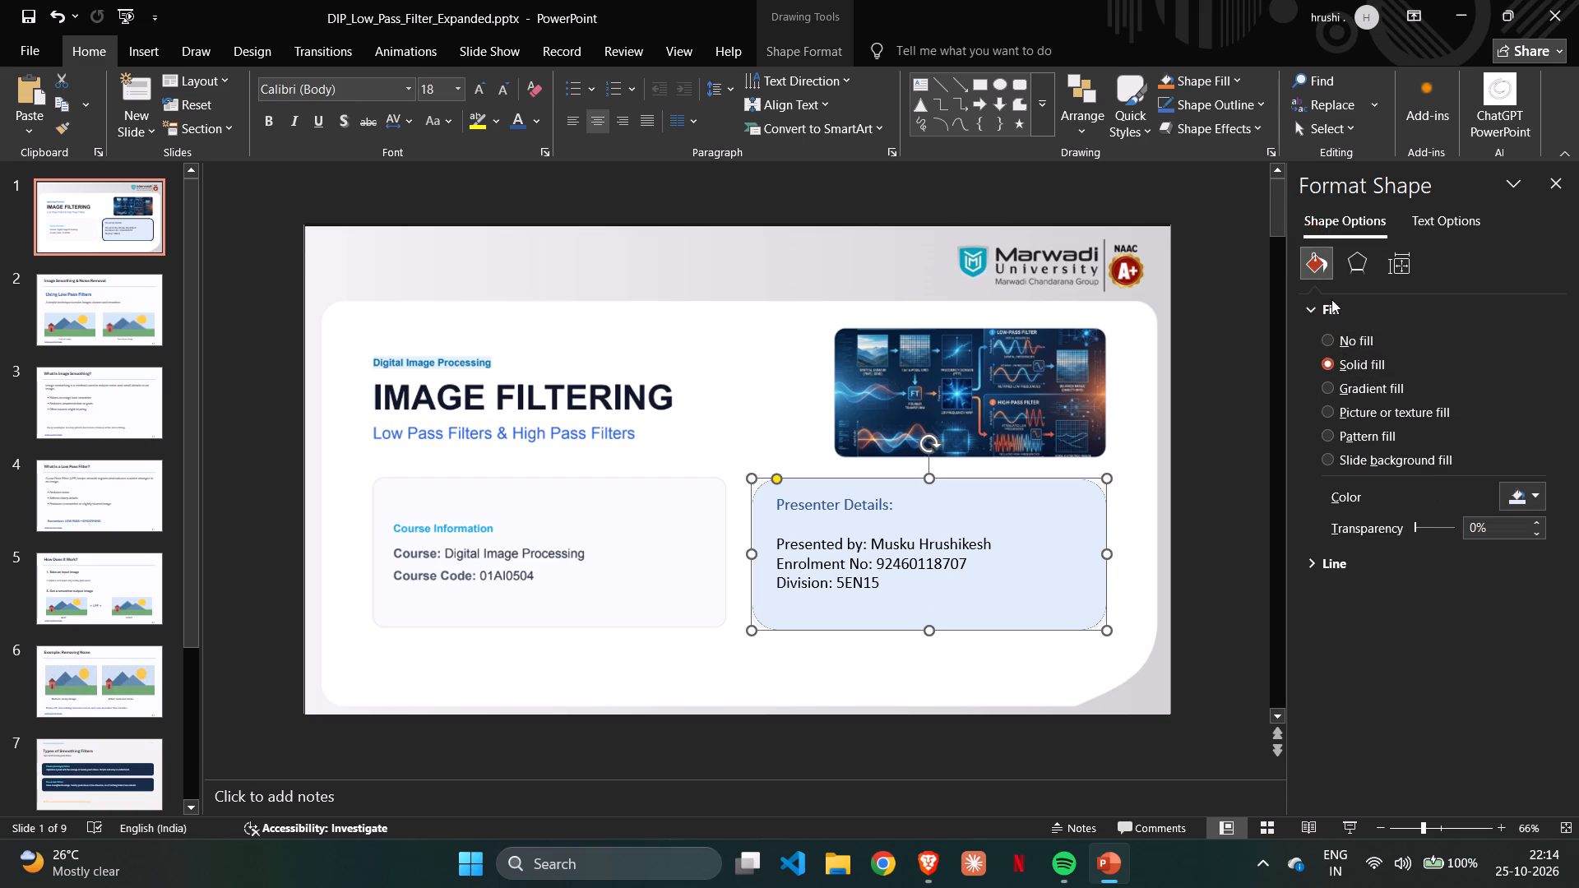
Remove the soft edges effect from the rounded presenter details box on slide 1 and deselect the box.
left_click(1360, 250)
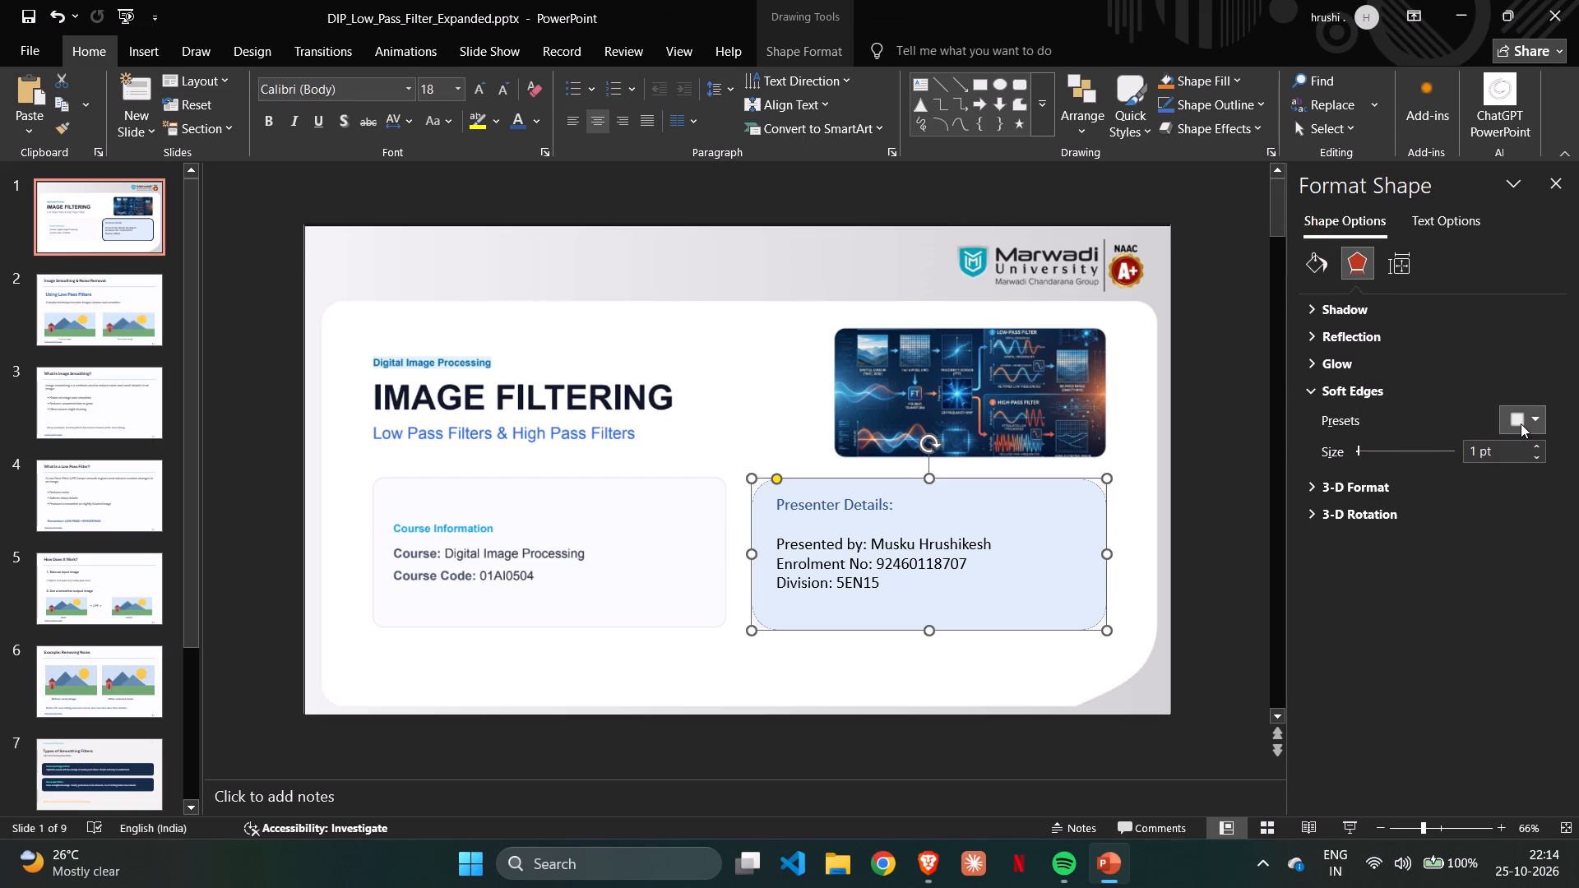
left_click(1521, 423)
left_click(1457, 483)
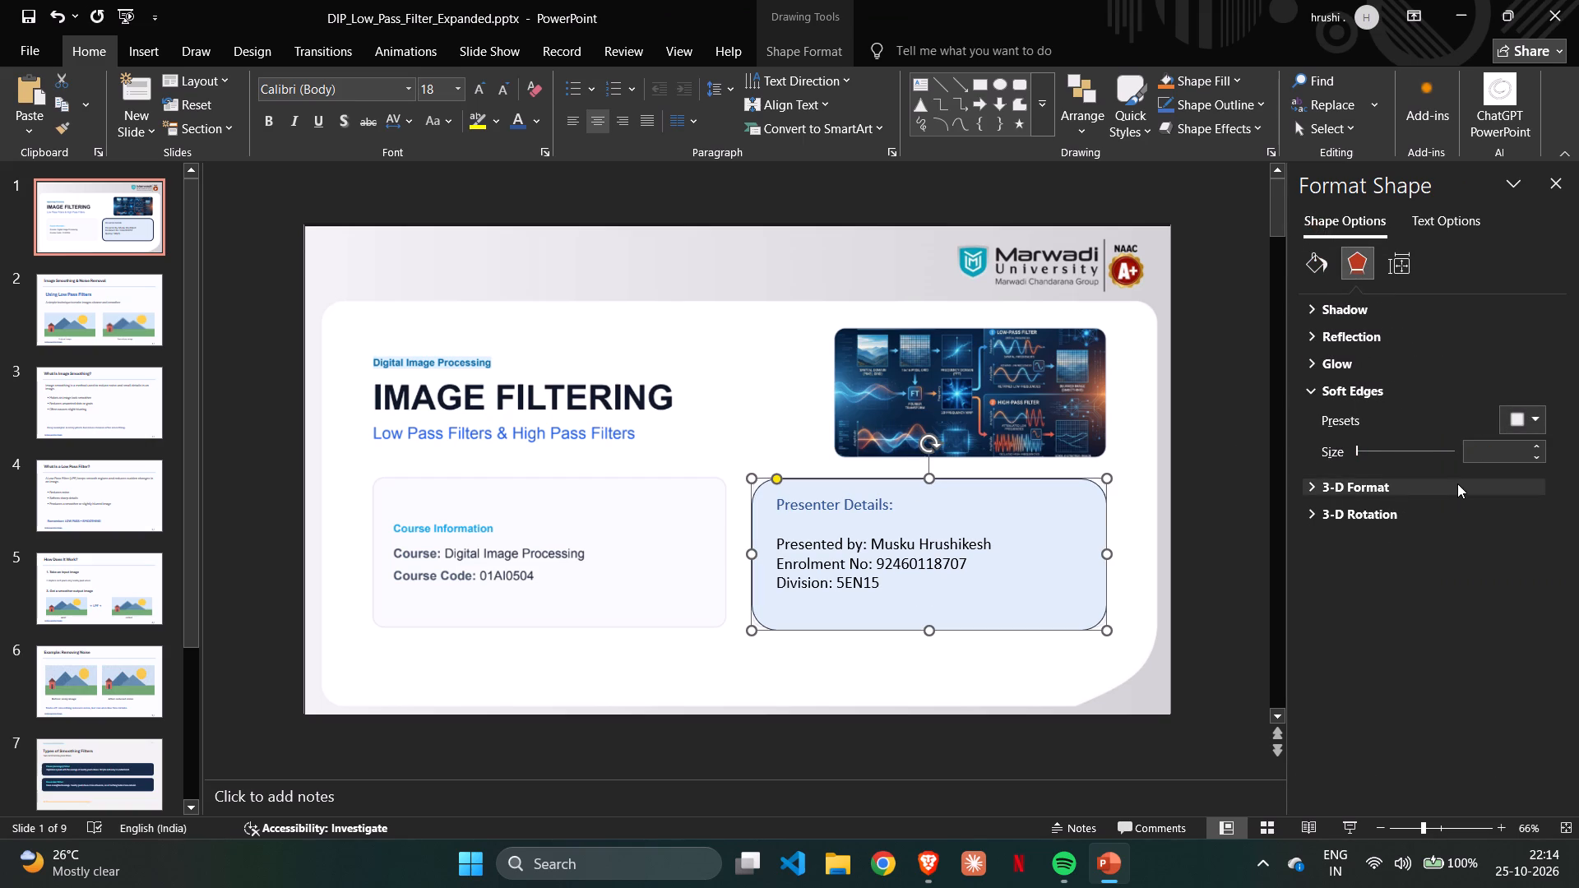
left_click(1397, 599)
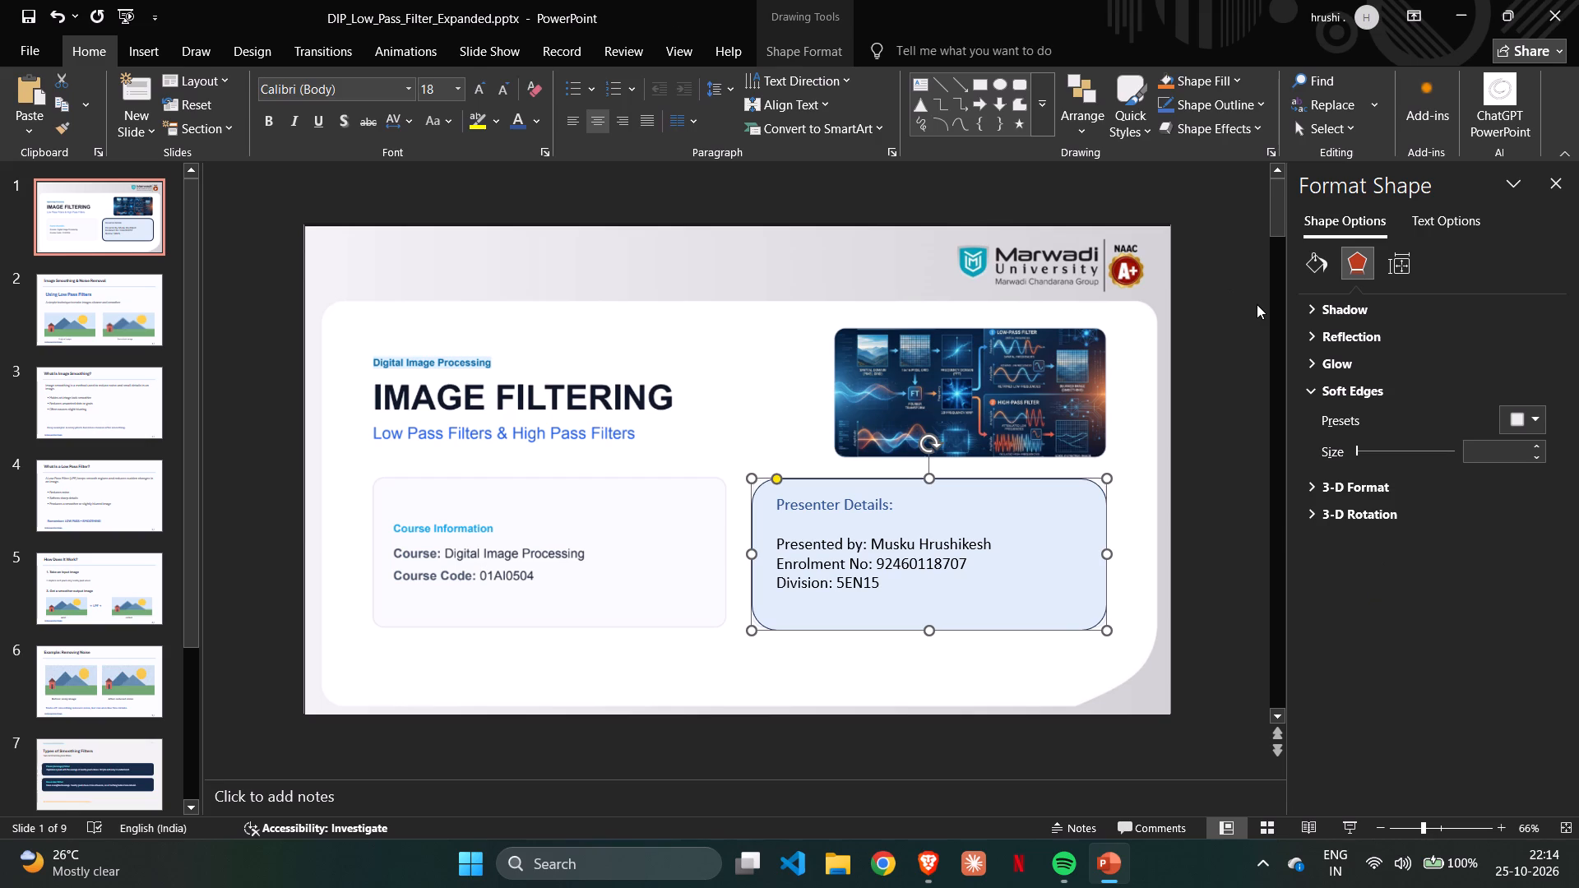
left_click(1257, 304)
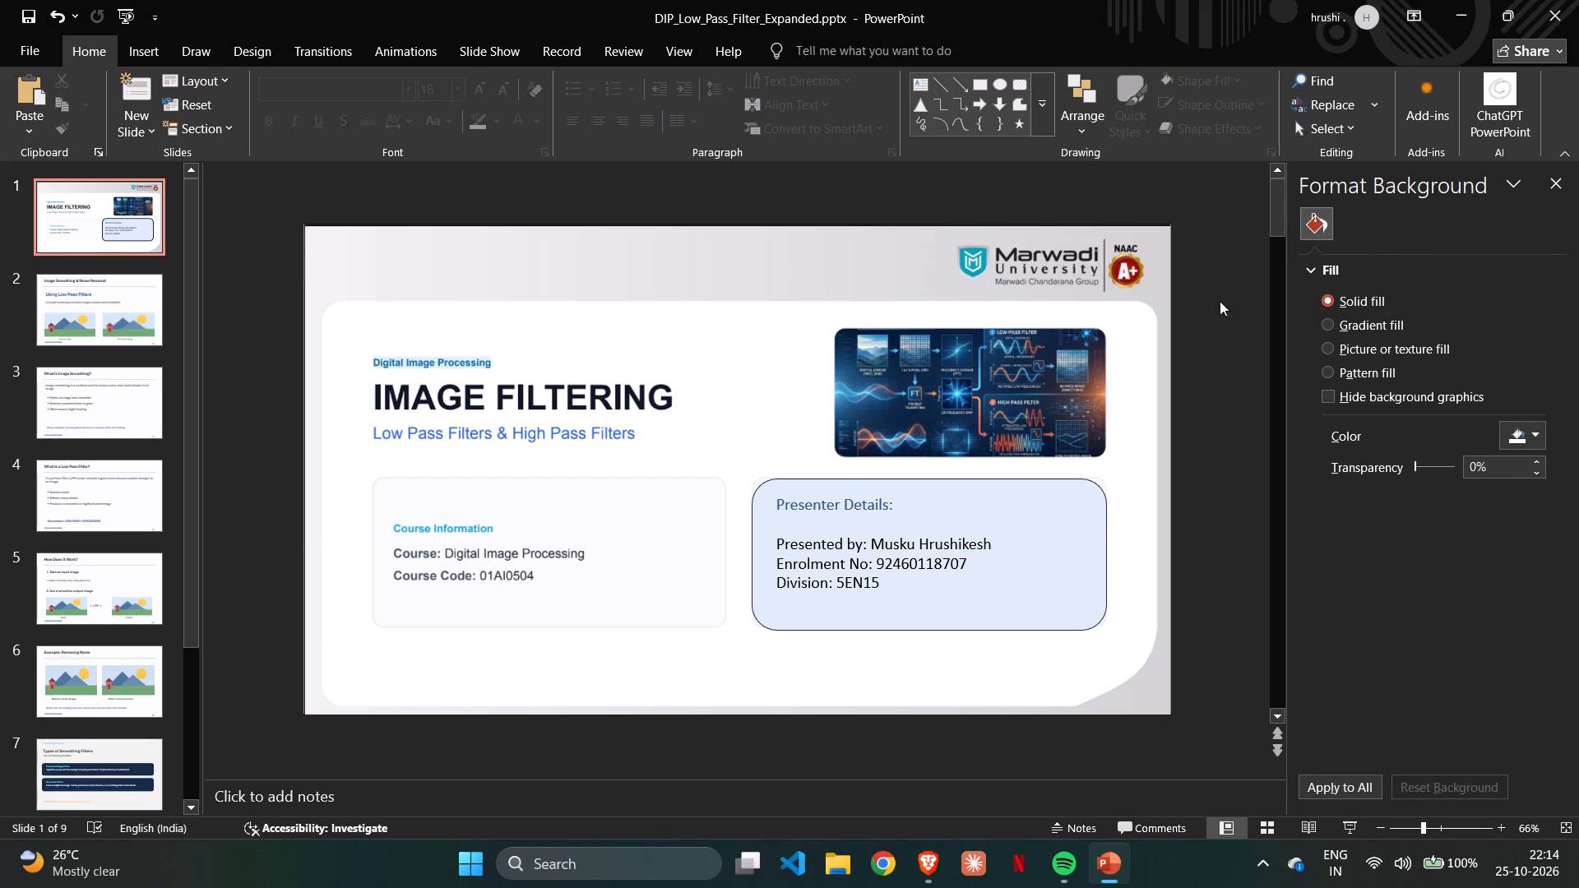
left_click(278, 342)
Review the slides after the title page through to Applications & Conclusion, checking their content and formatting.
key("Right")
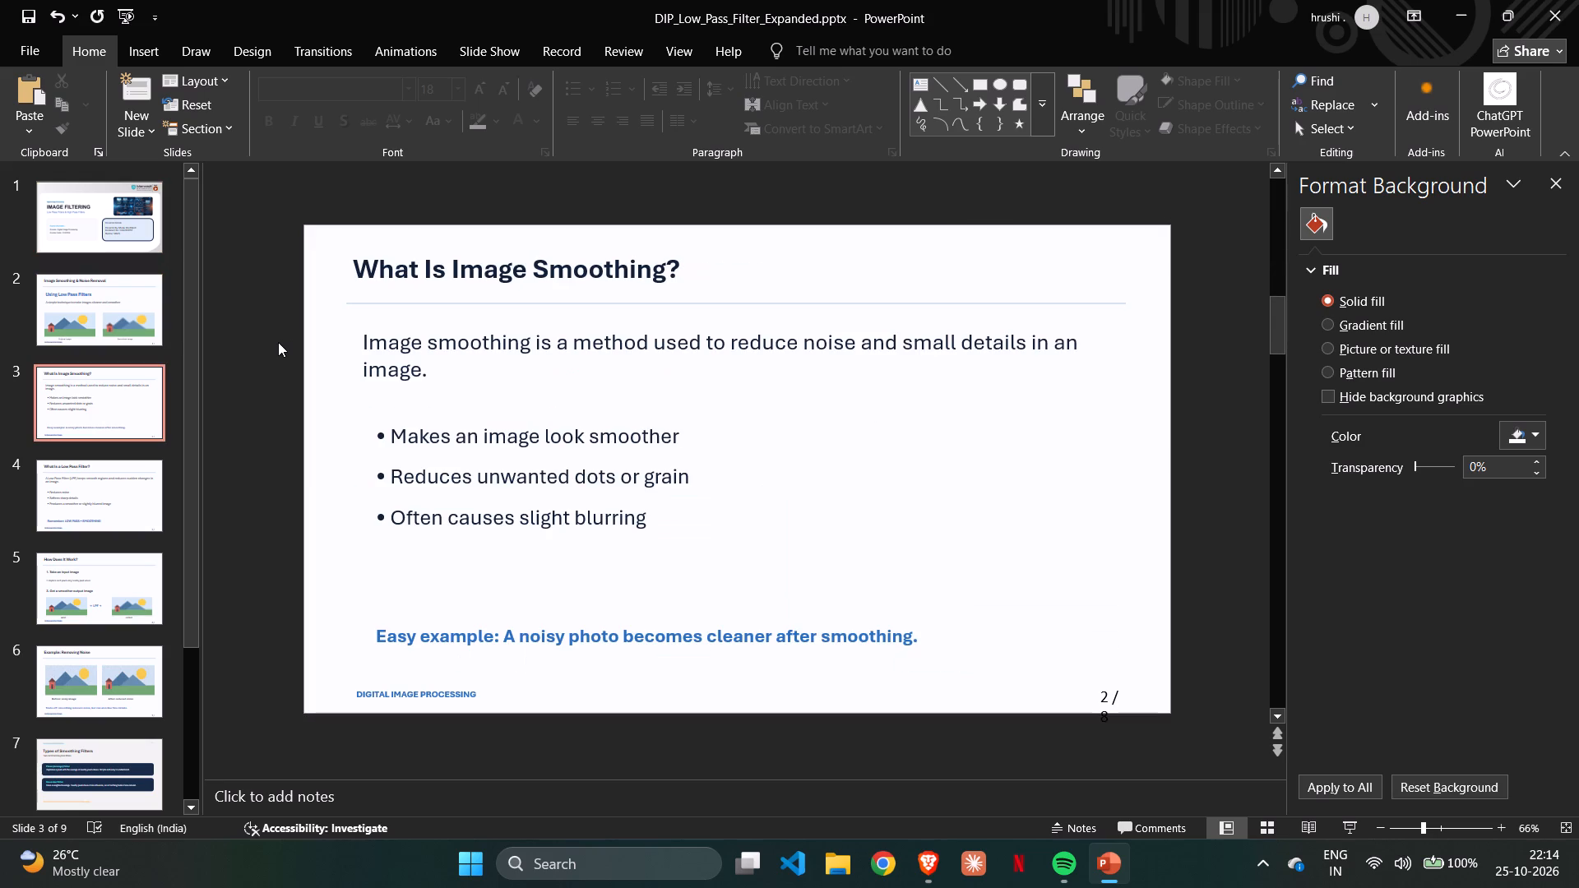
key("Right")
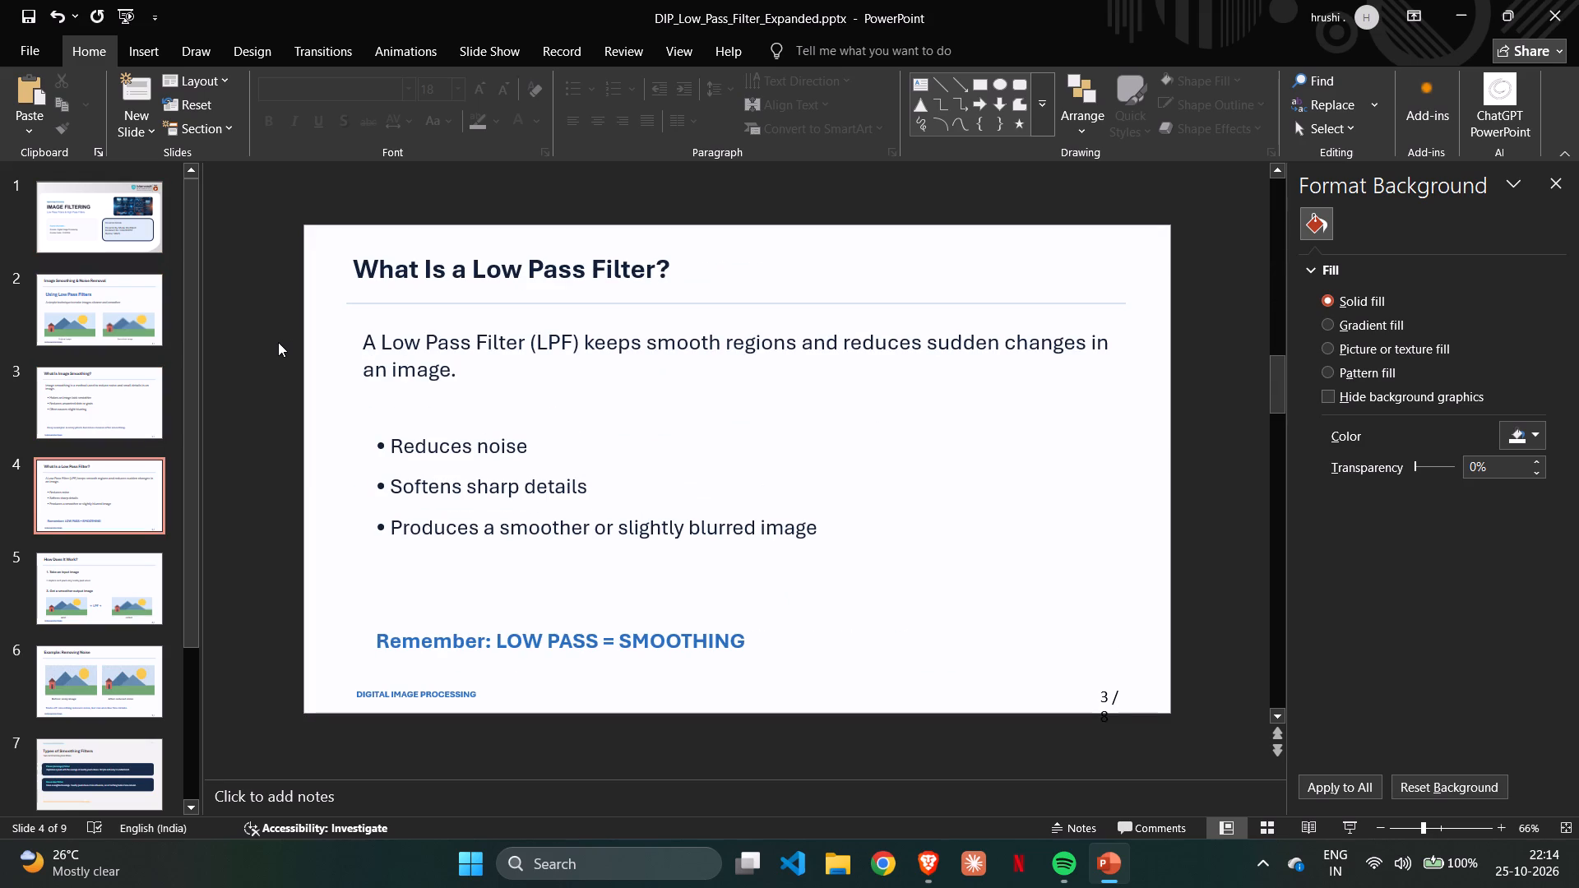
key("Right")
key("Right")
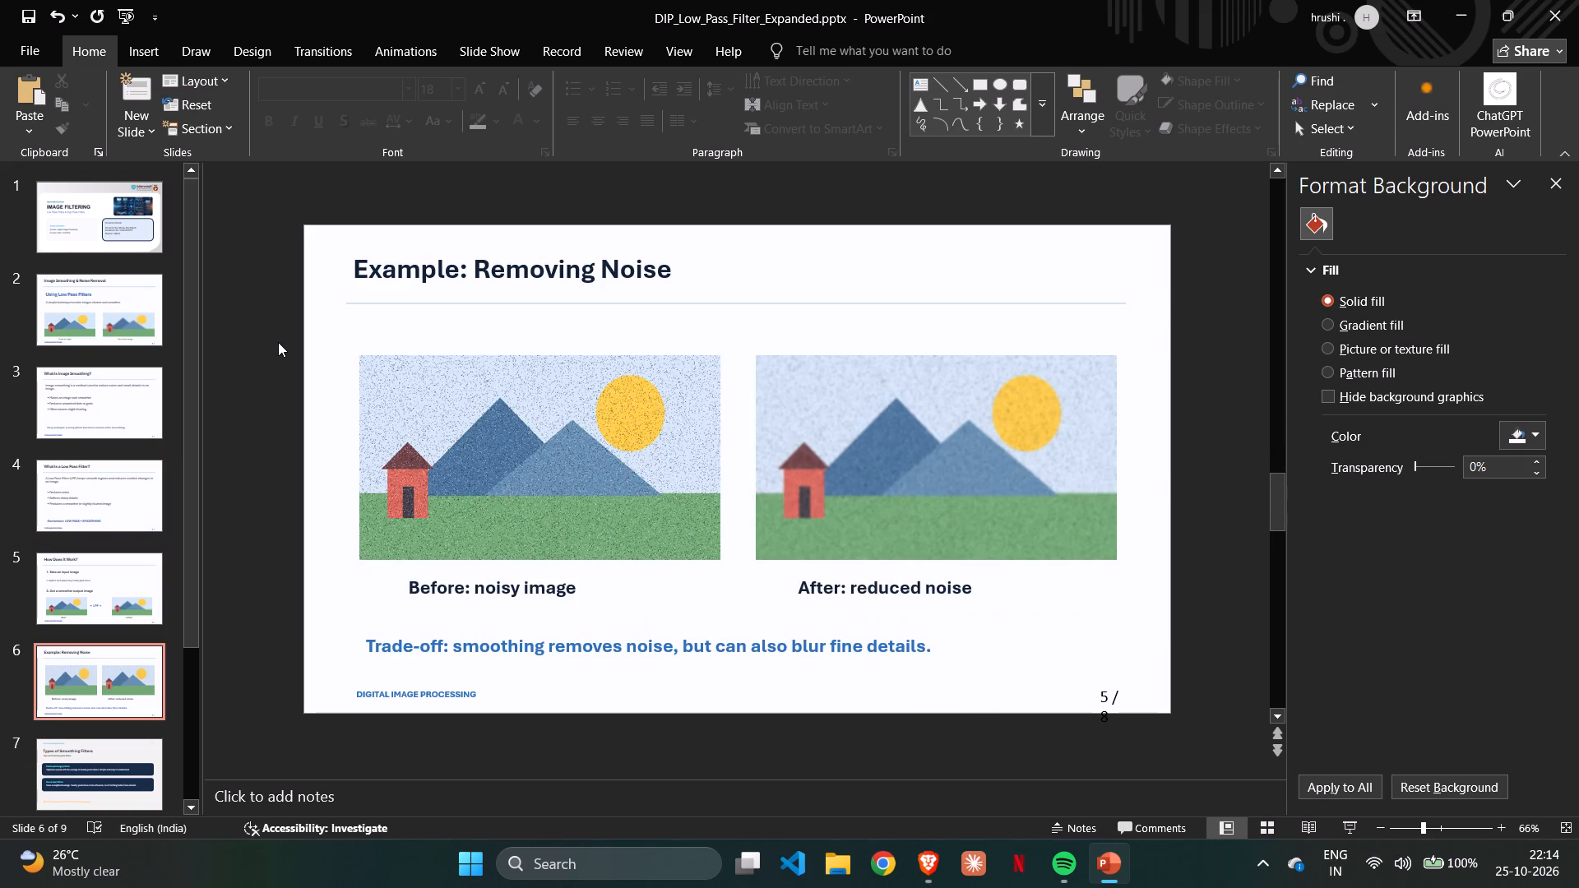
key("Right")
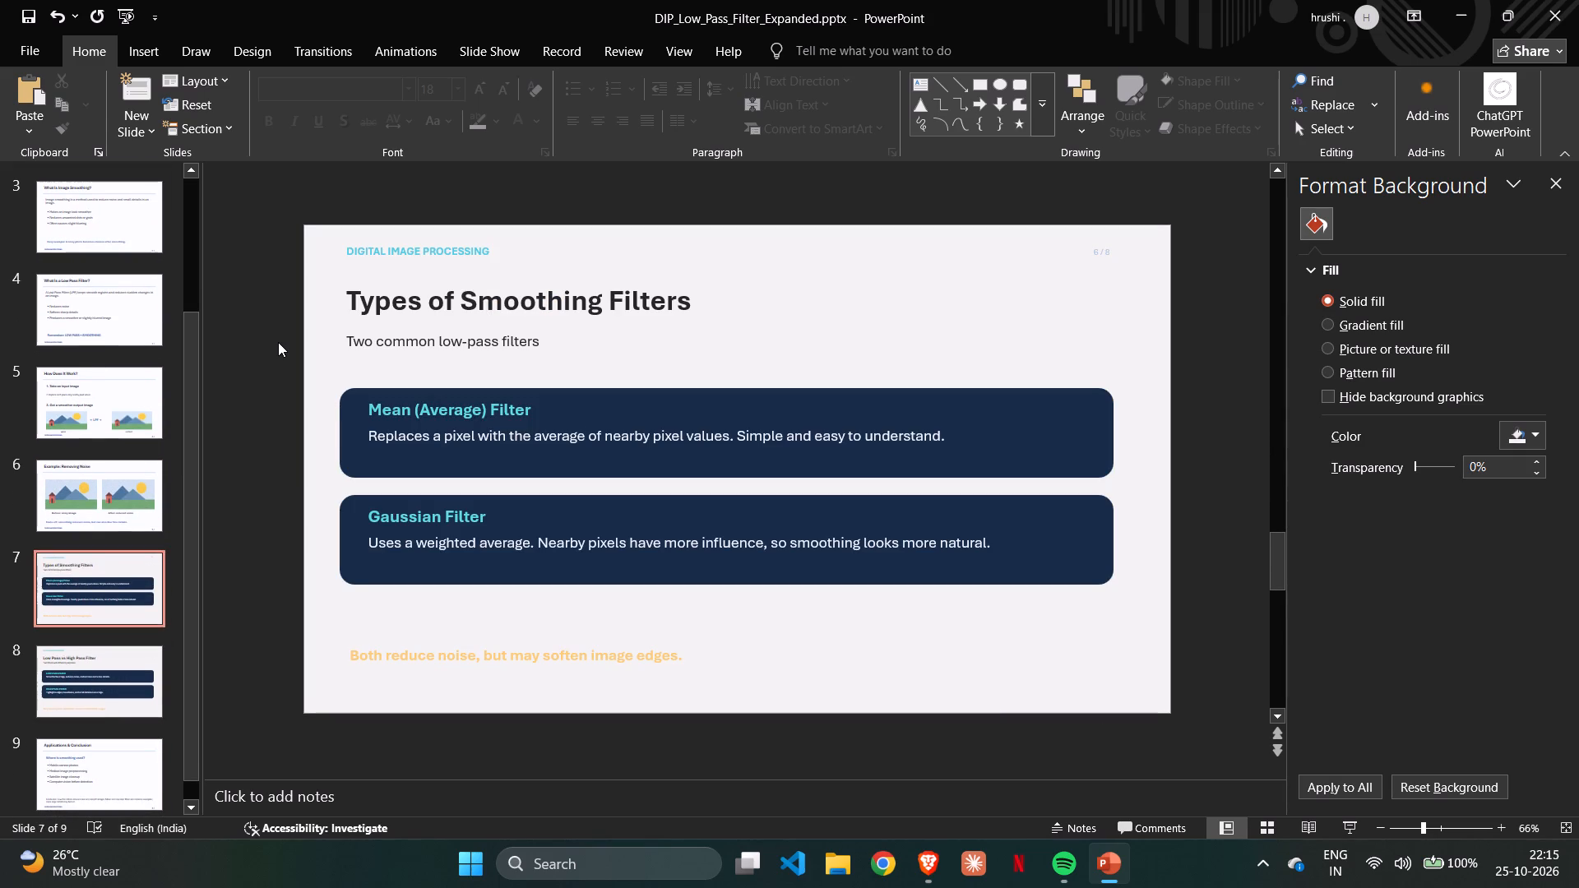
key("Right")
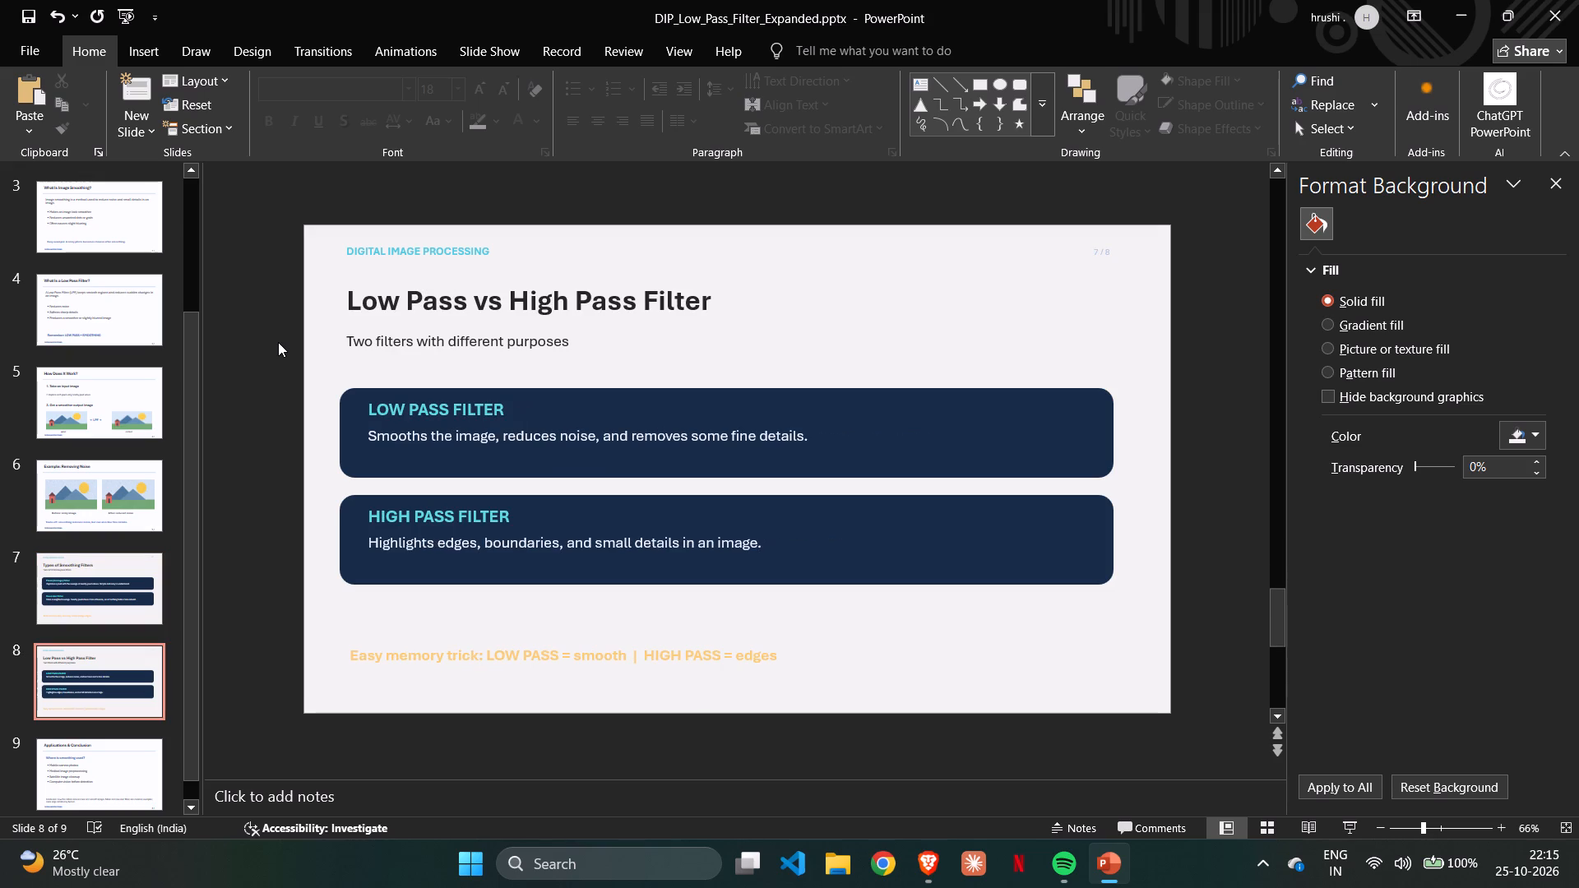
key("Left")
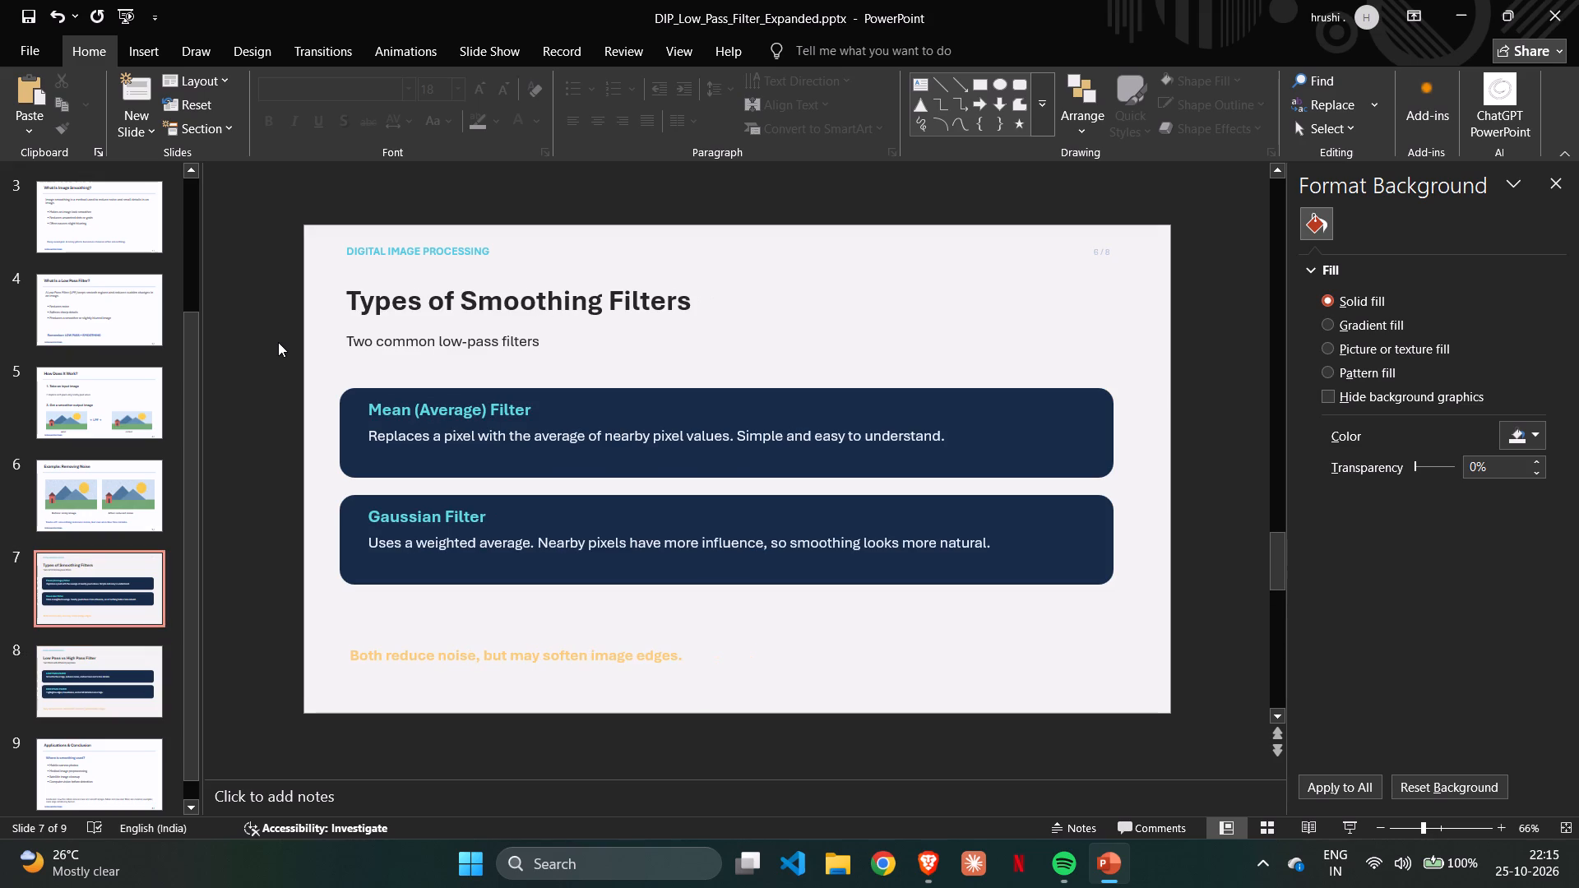
key("Right")
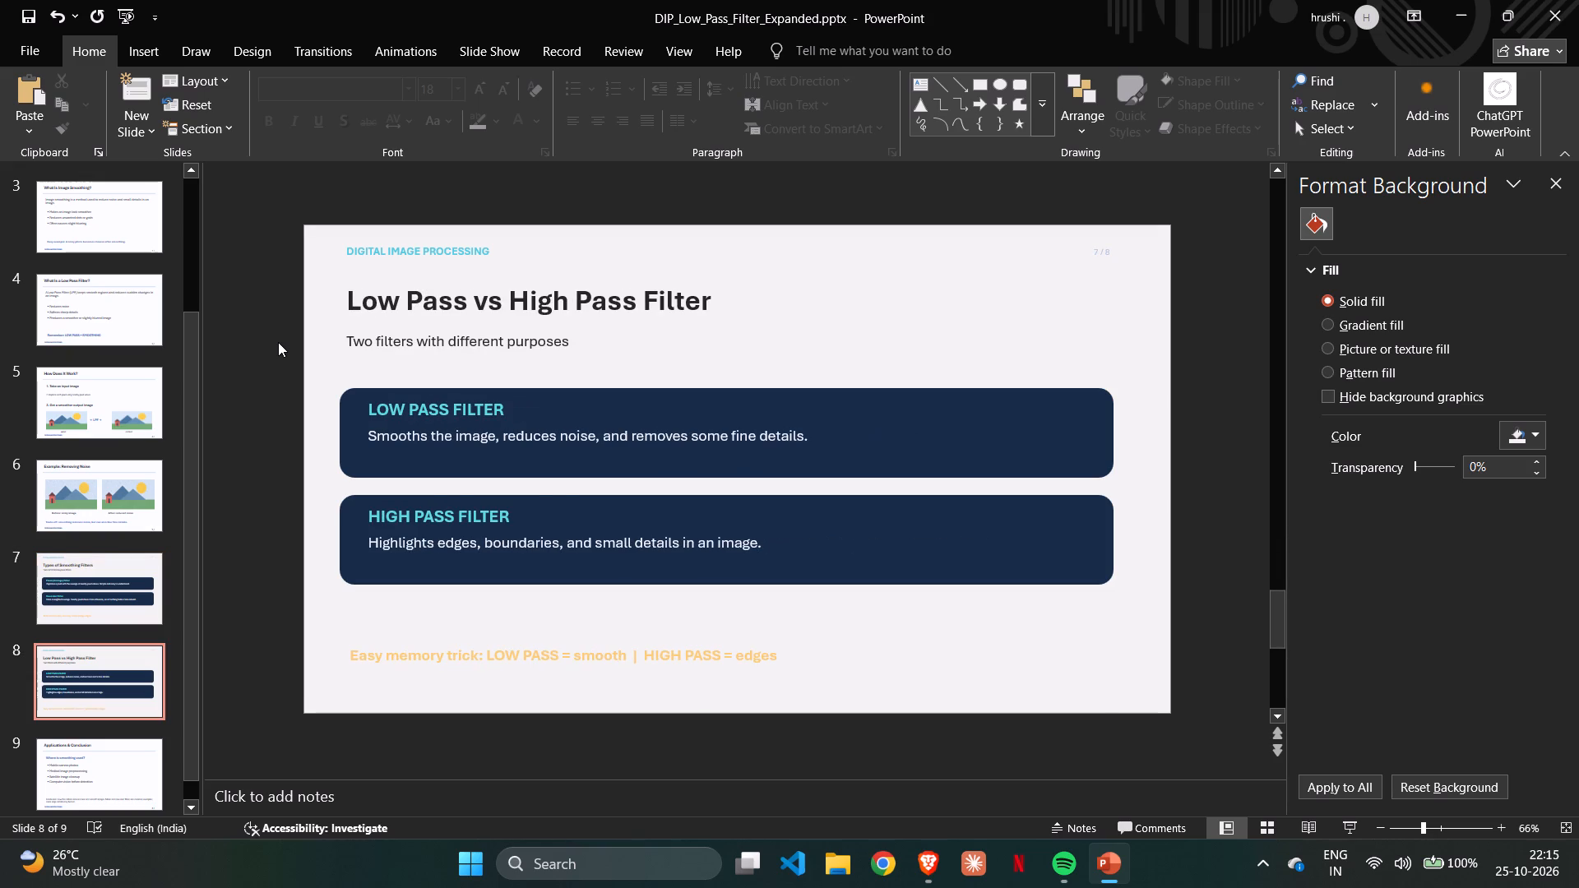
key("Right")
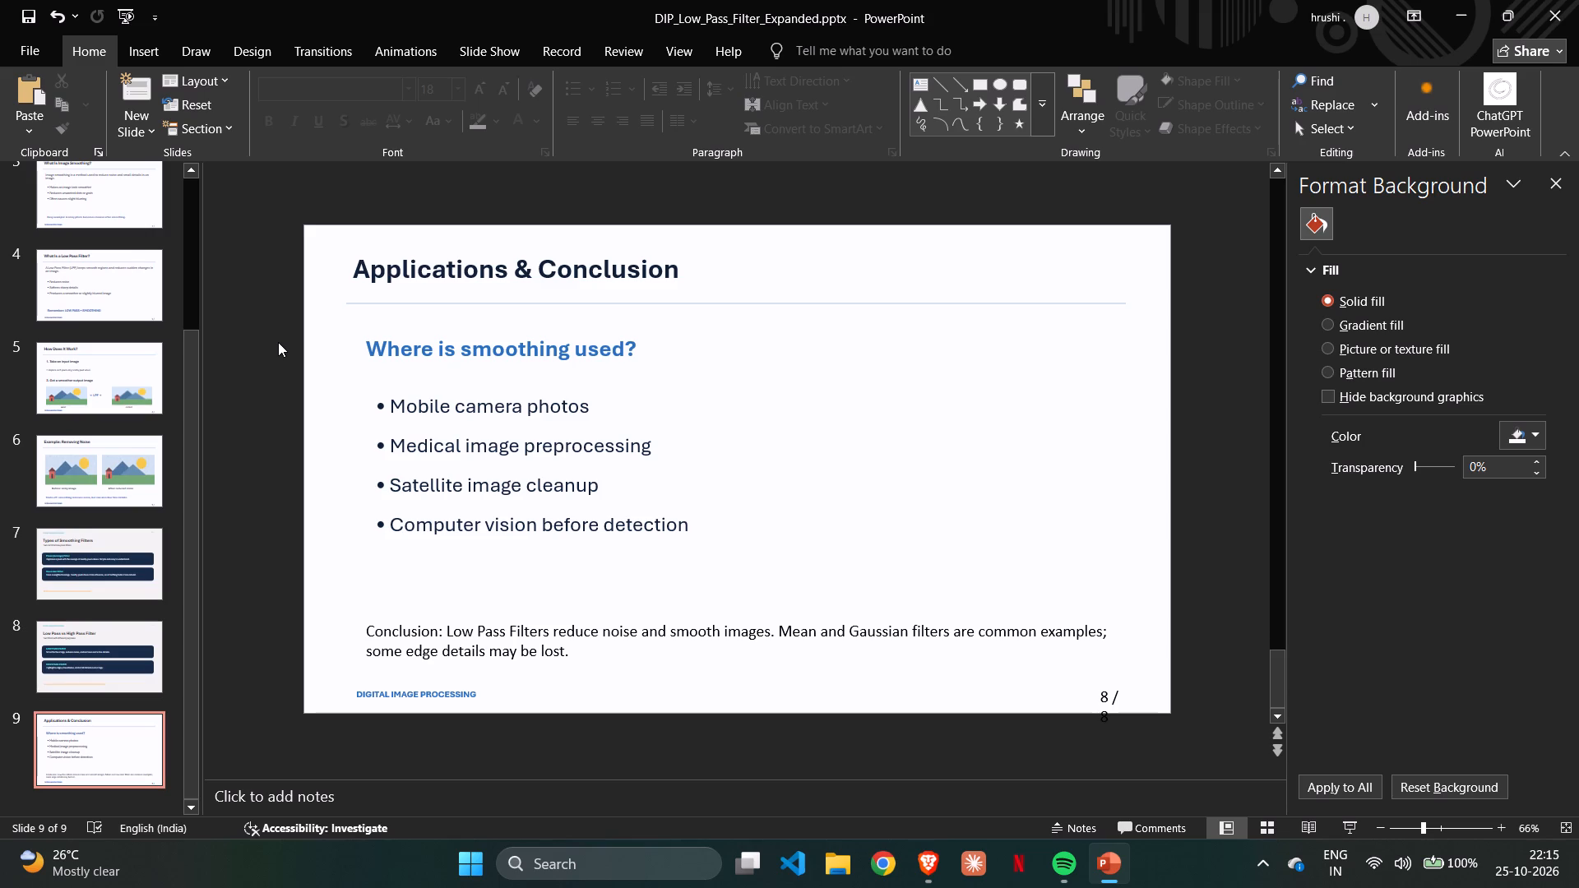
key("Right")
scroll(99, 349, "up", 7)
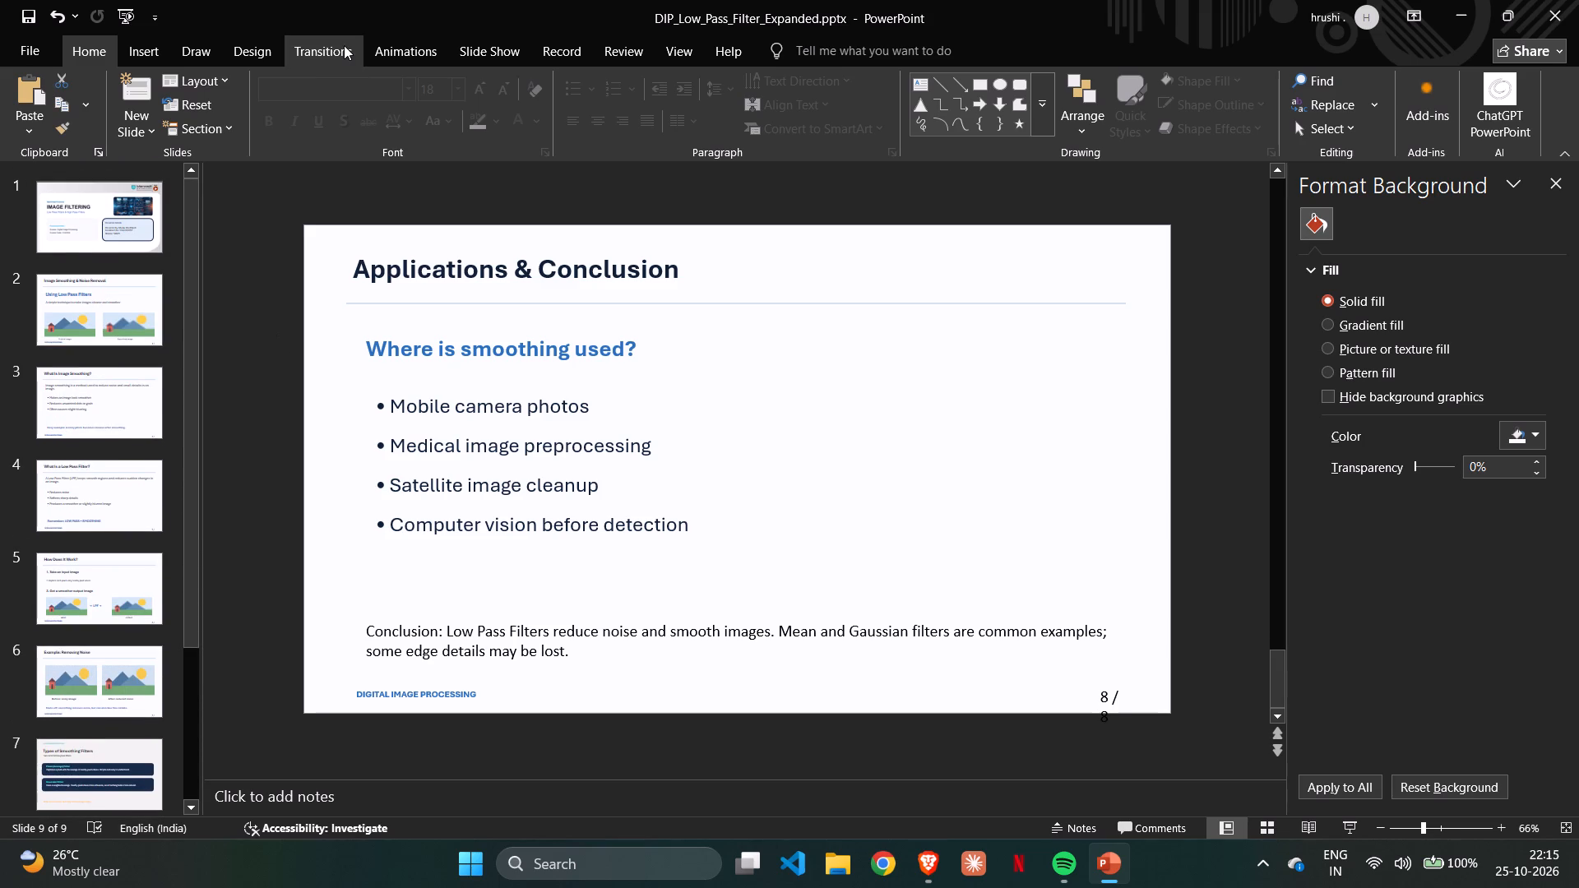
Start saving the expanded low pass filter presentation.
left_click(44, 44)
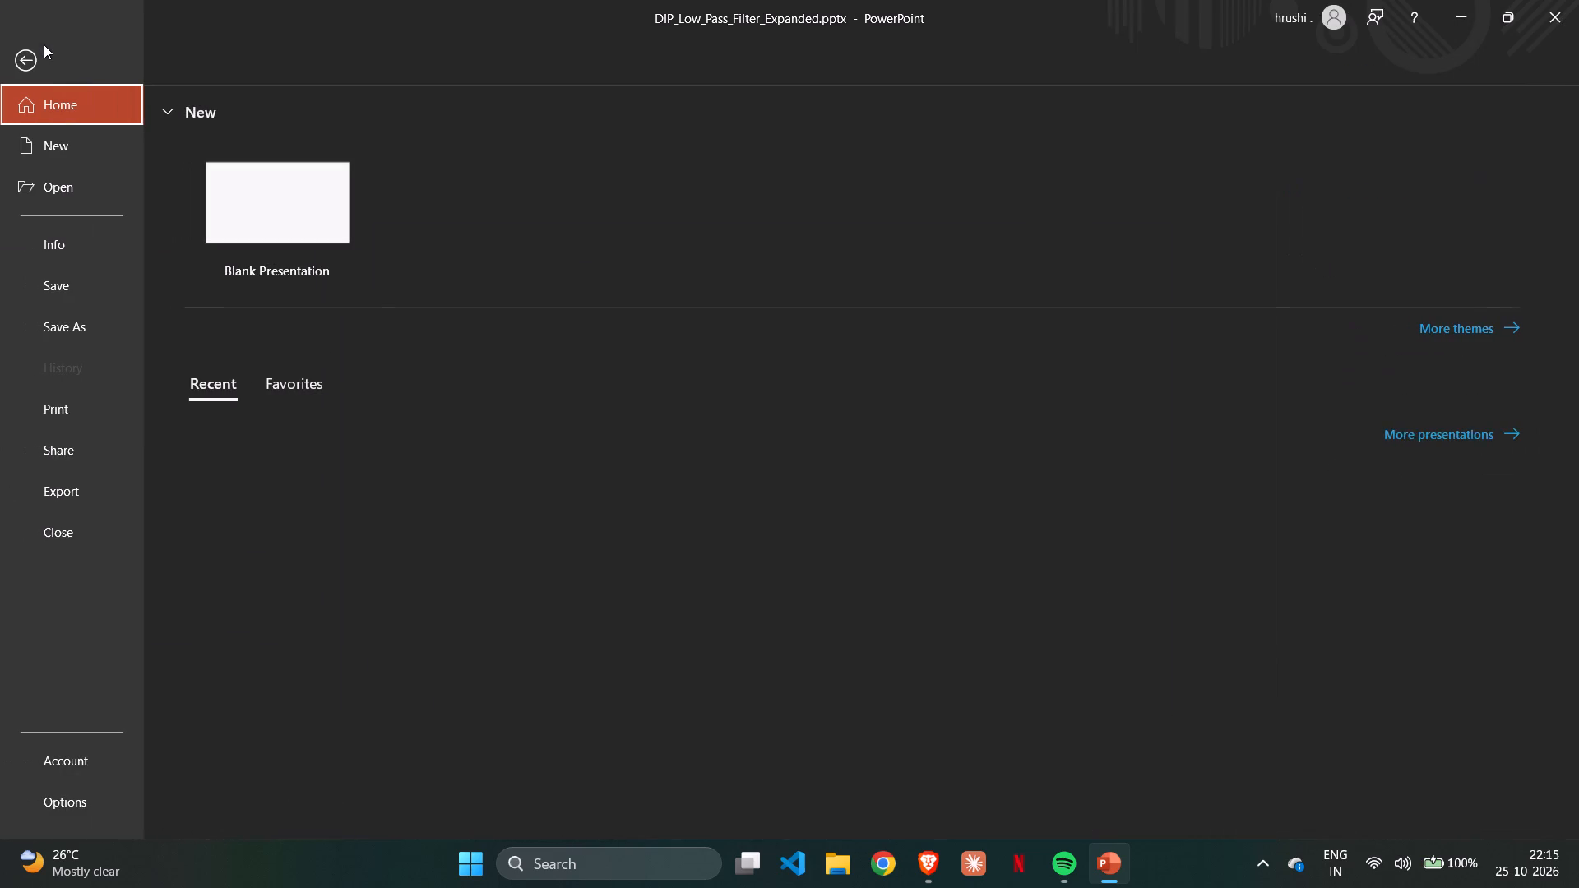
Open Save As for the presentation in the Downloads folder and browse the available folders for a save location.
left_click(85, 327)
double_click(576, 243)
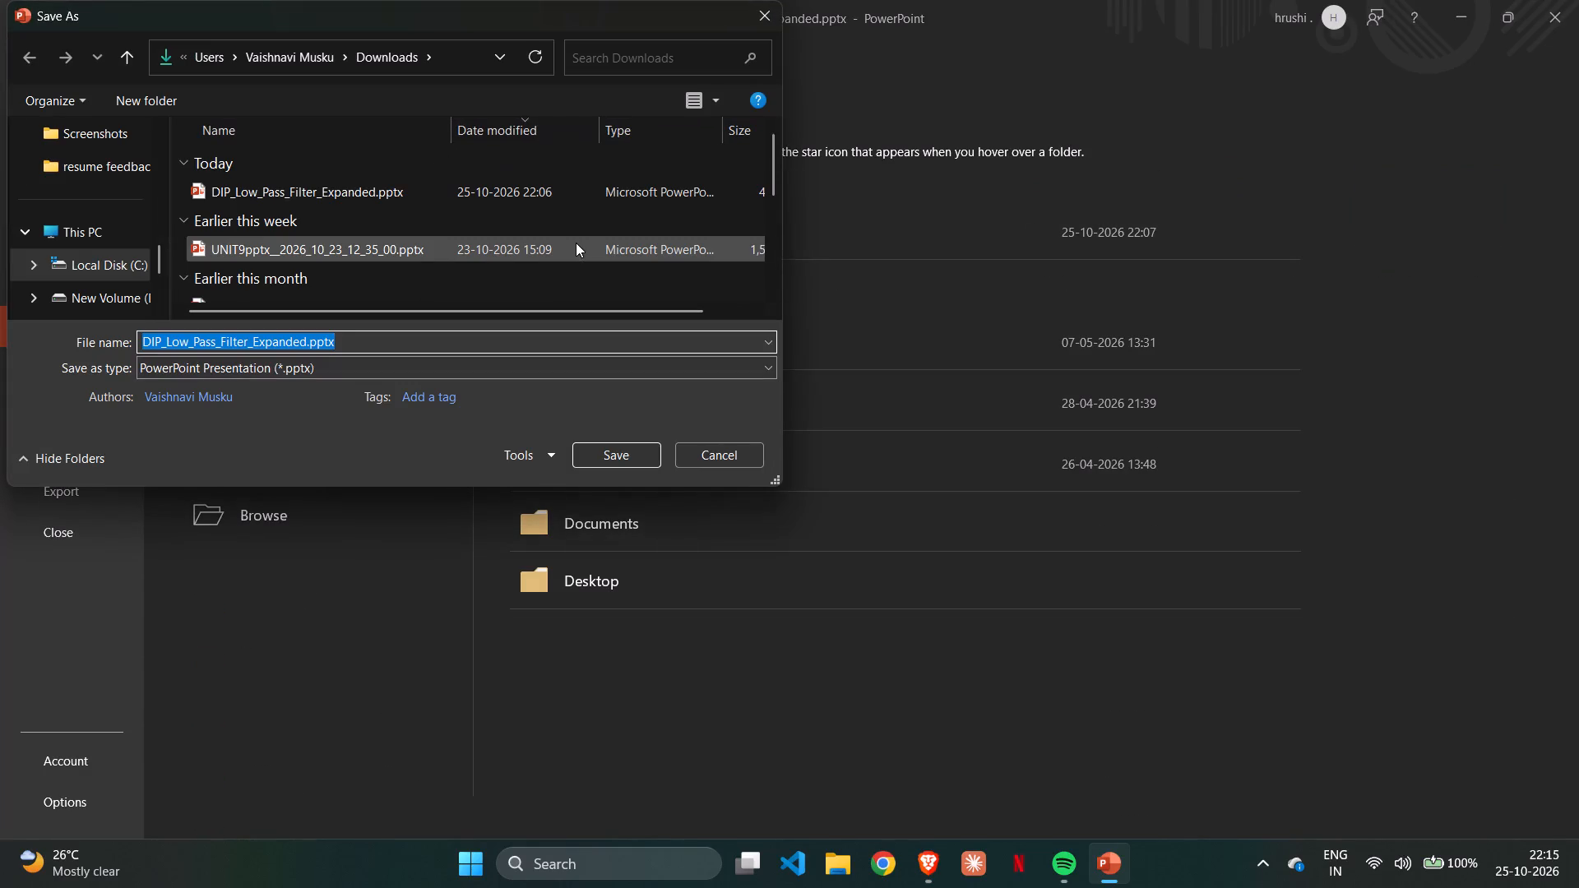
scroll(129, 215, "up", 6)
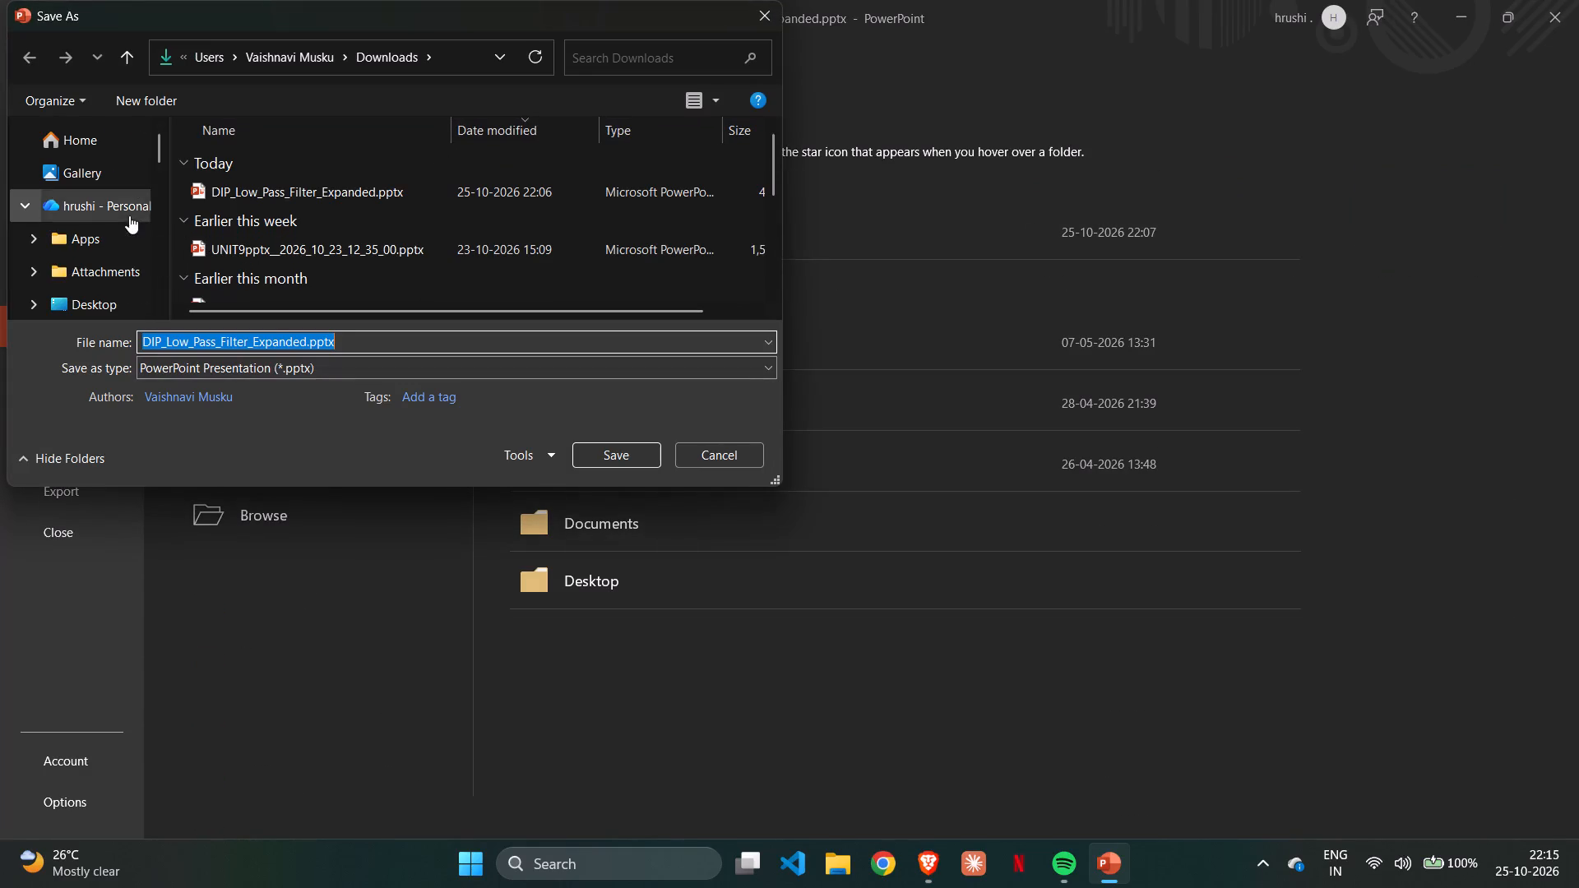
scroll(129, 215, "up", 2)
scroll(119, 267, "down", 1)
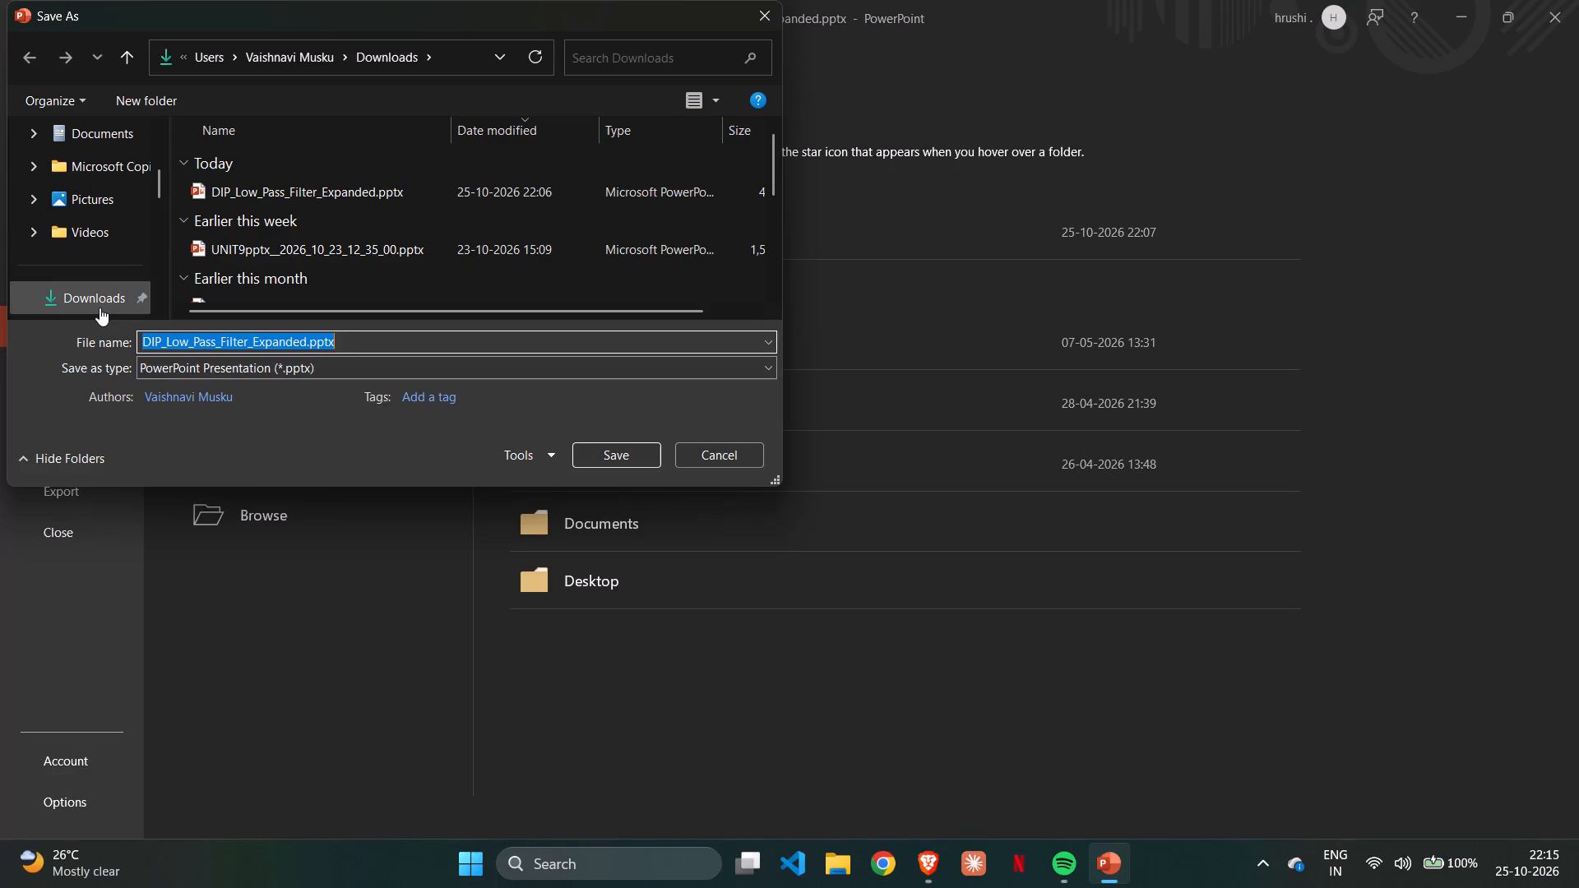
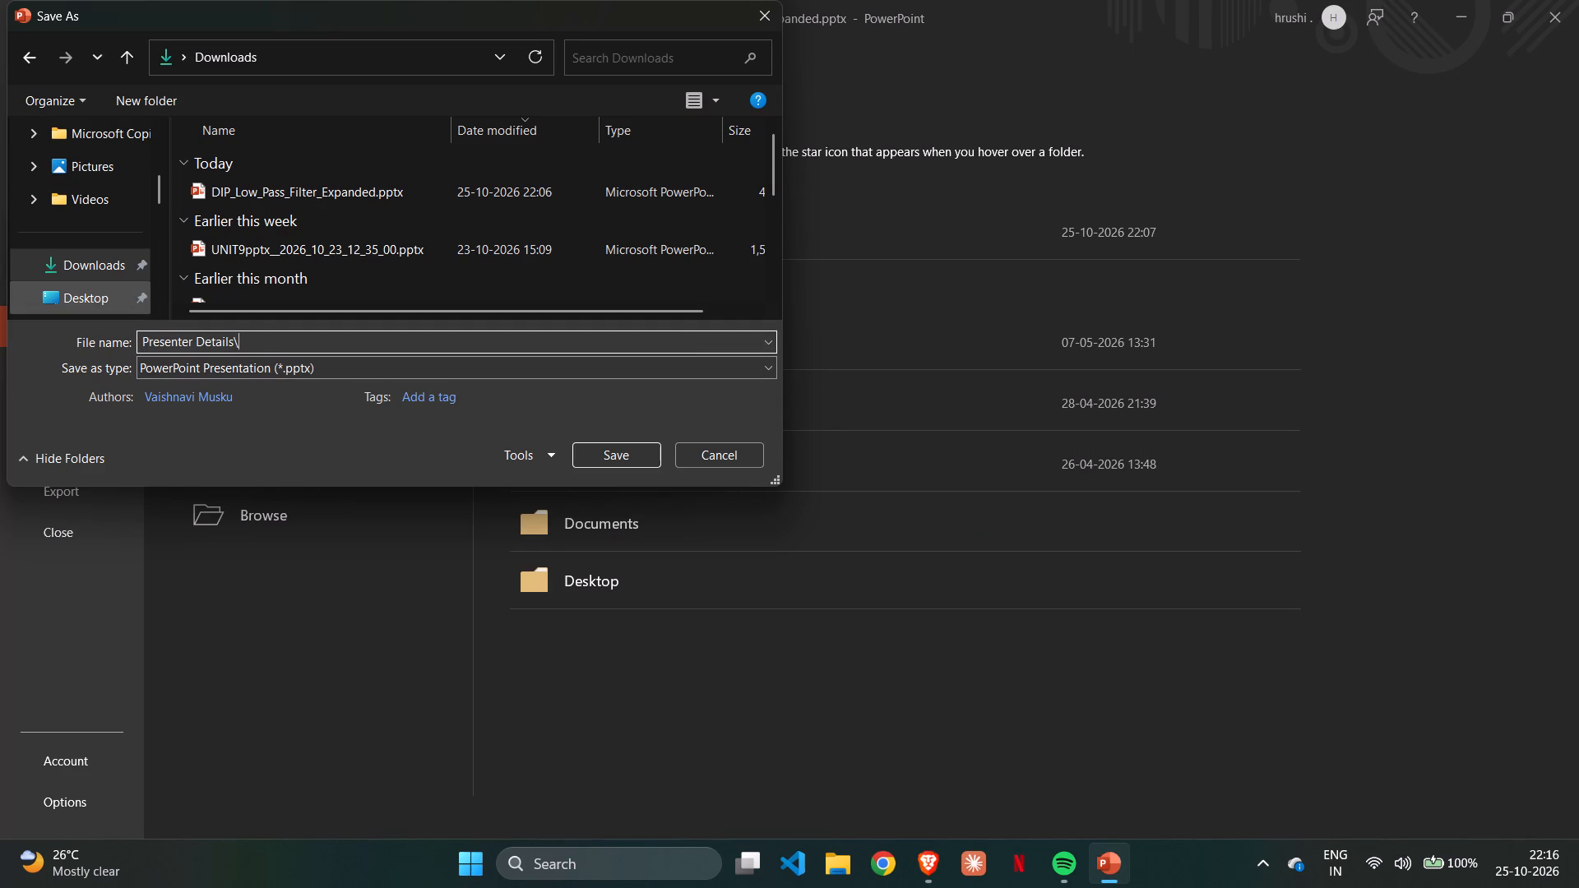
Replace the suggested file name with DIP, the presenter's enrolment number and the presenter's first name, separated by underscores.
key("BackSpace")
key("BackSpace")
key("BackSpace")
key("BackSpace")
key("BackSpace")
key("BackSpace")
key("BackSpace")
key("BackSpace")
key("BackSpace")
key("BackSpace")
key("BackSpace")
key("BackSpace")
key("BackSpace")
key("BackSpace")
key("BackSpace")
key("BackSpace")
key("BackSpace")
key("BackSpace")
key("BackSpace")
key("BackSpace")
key("BackSpace")
key("BackSpace")
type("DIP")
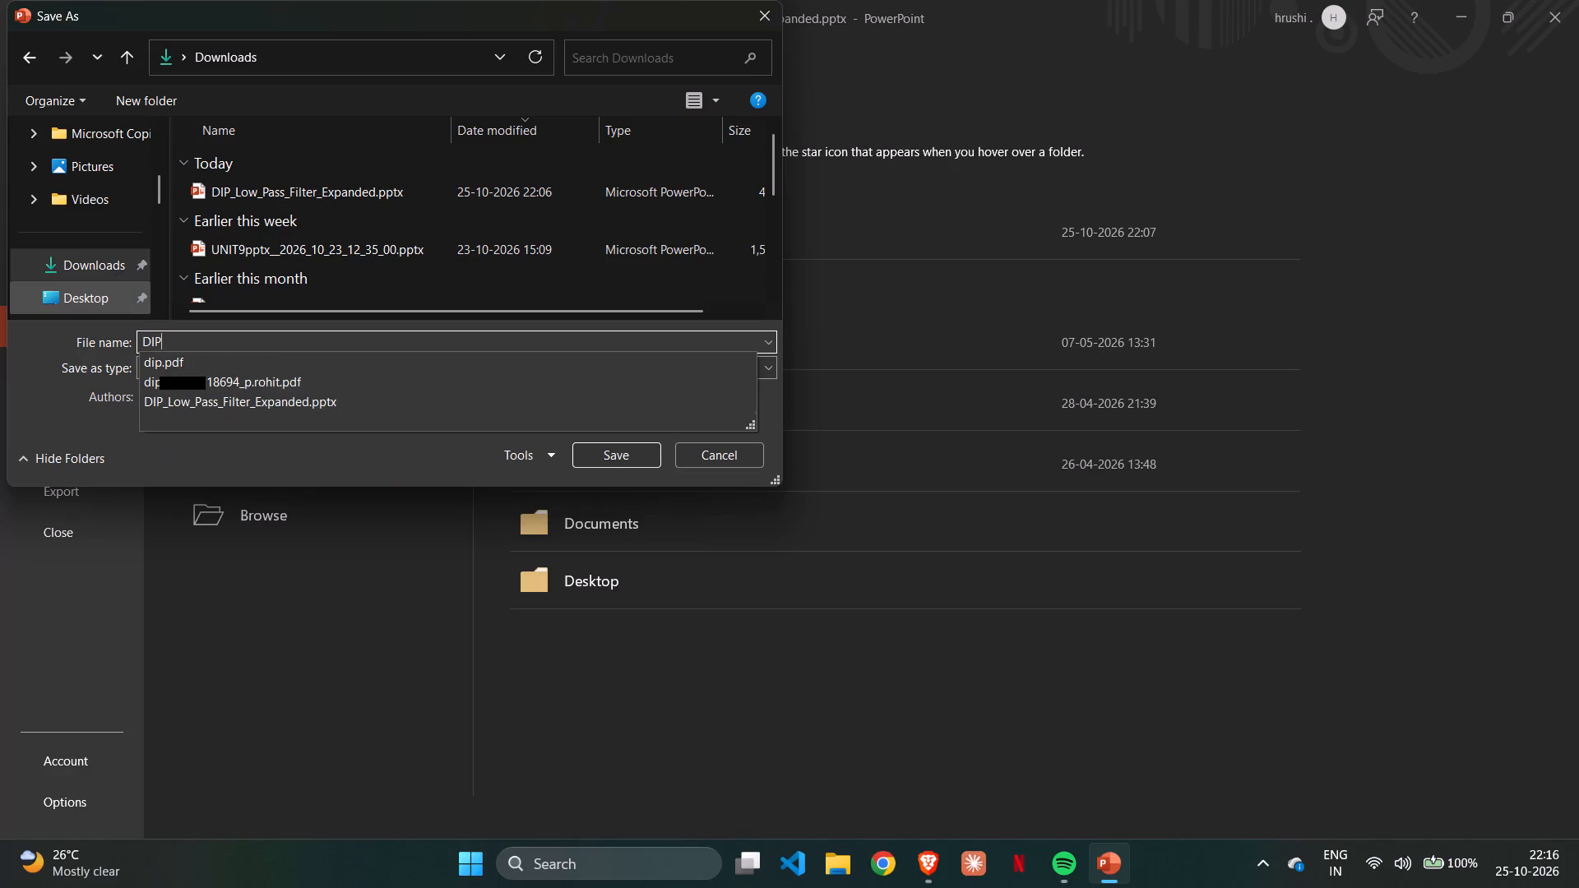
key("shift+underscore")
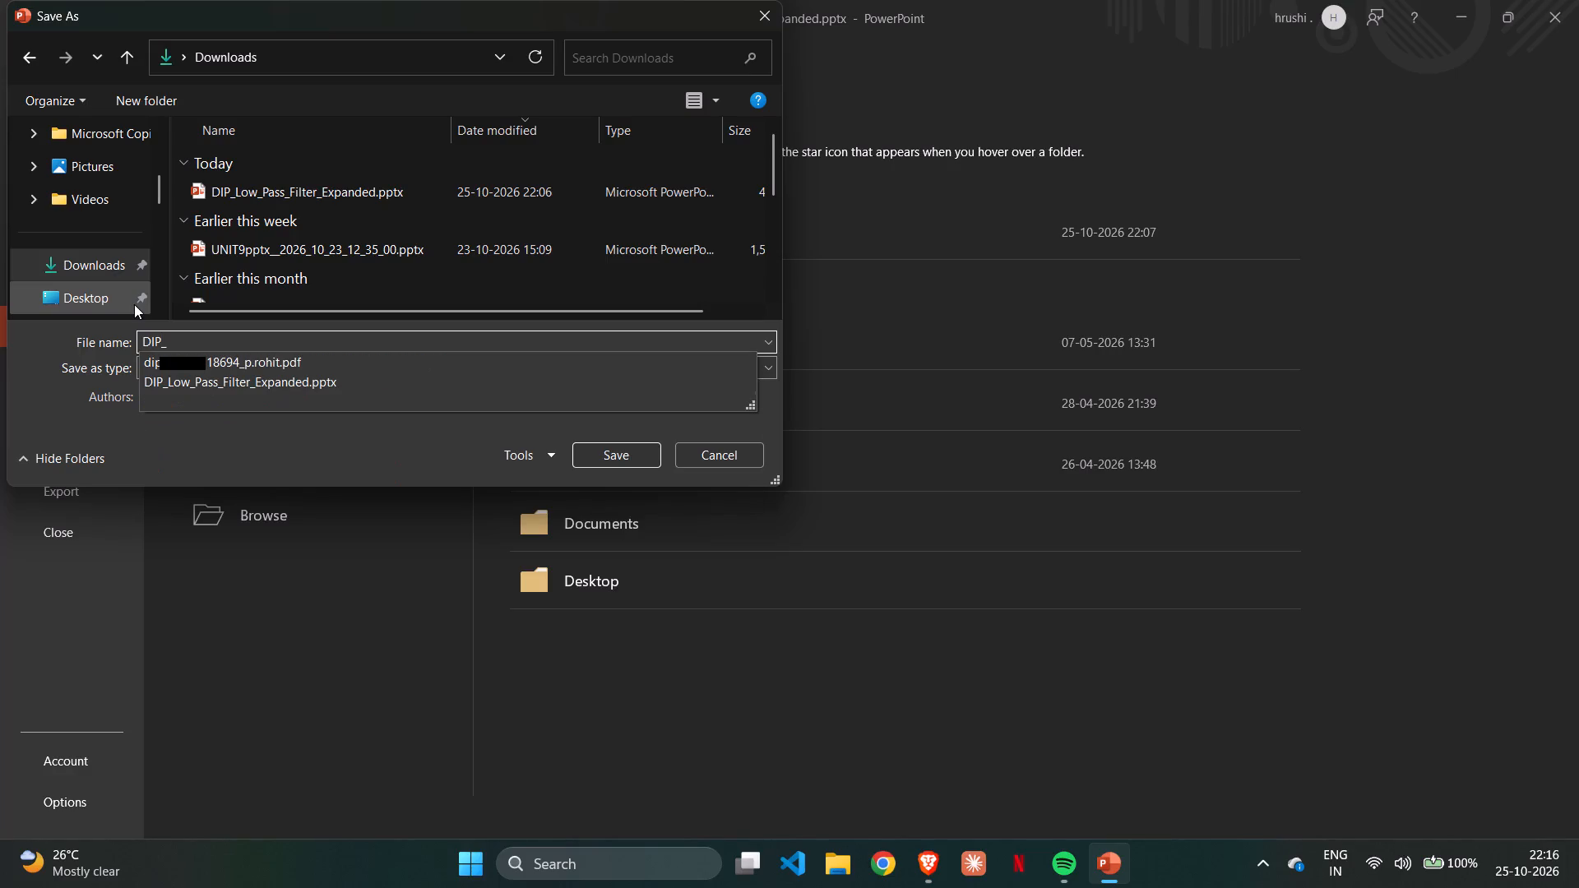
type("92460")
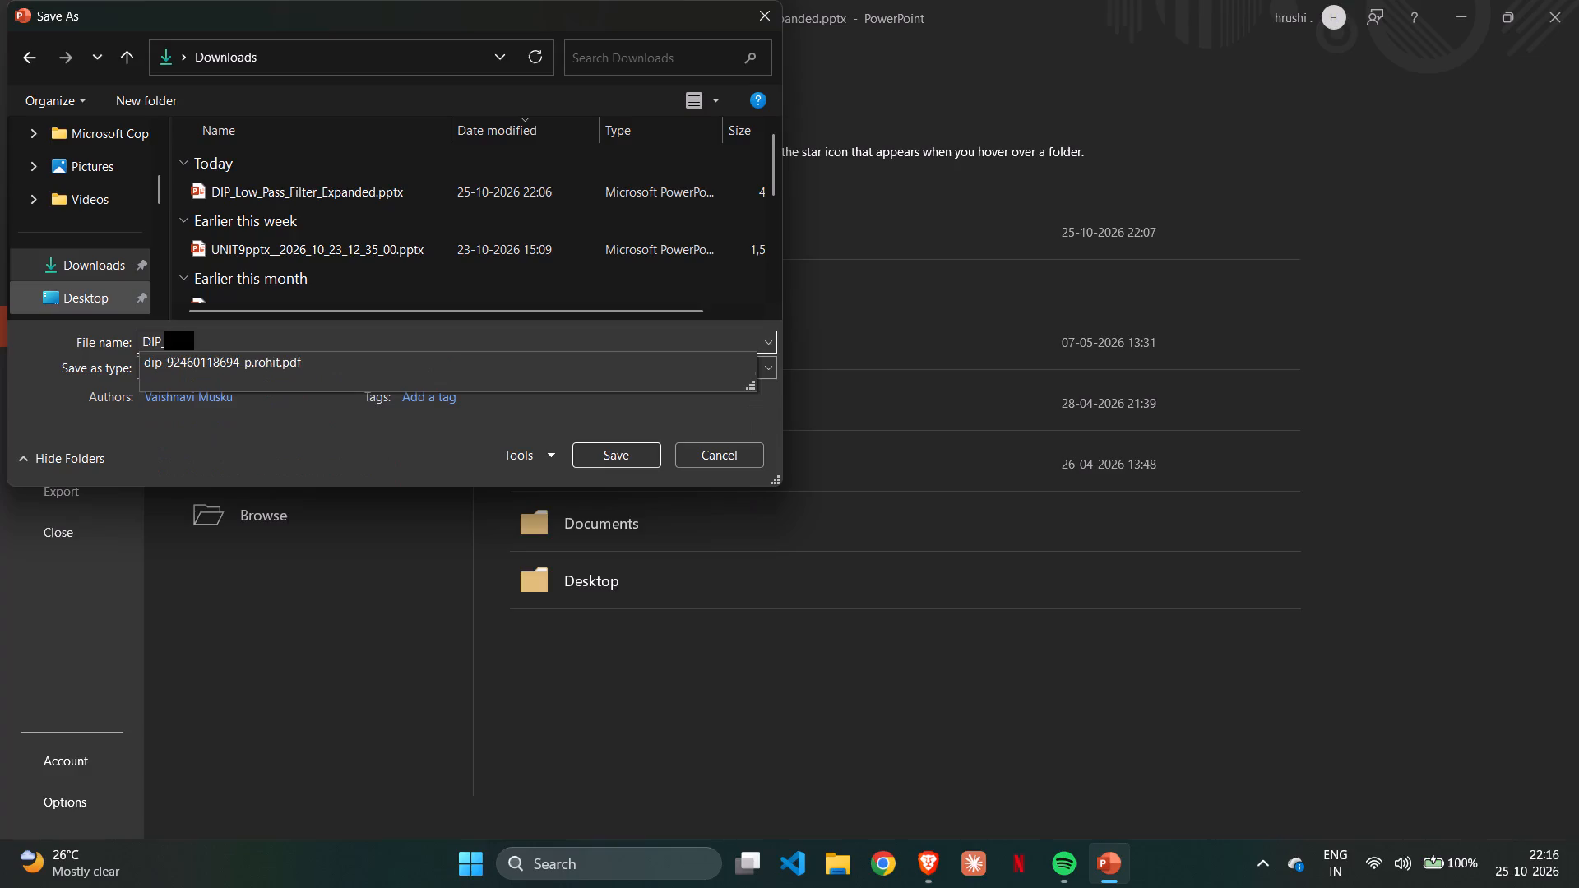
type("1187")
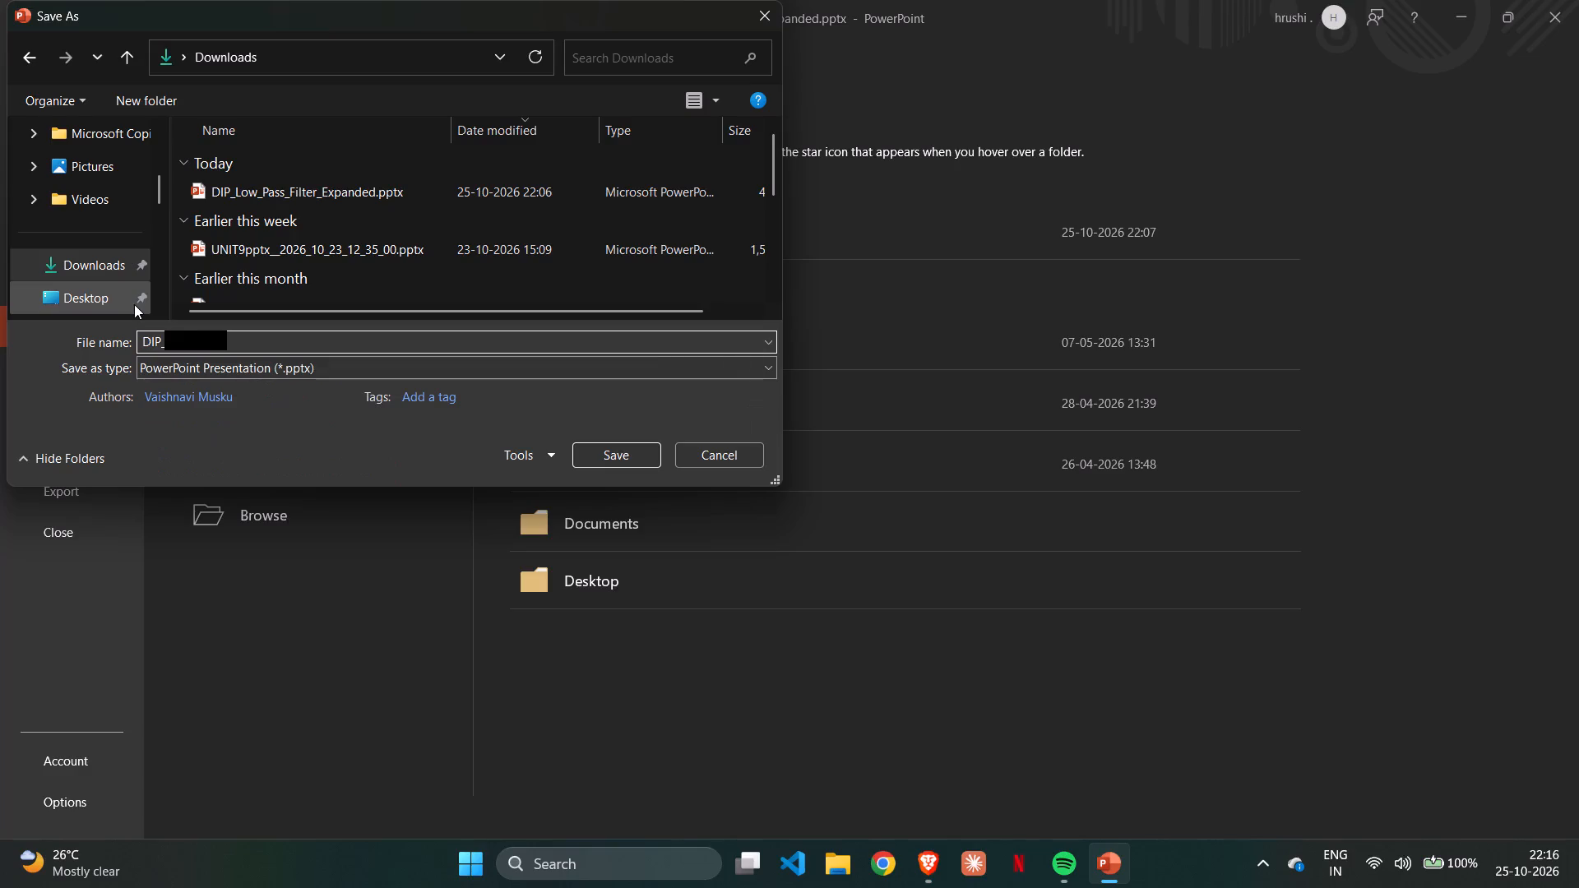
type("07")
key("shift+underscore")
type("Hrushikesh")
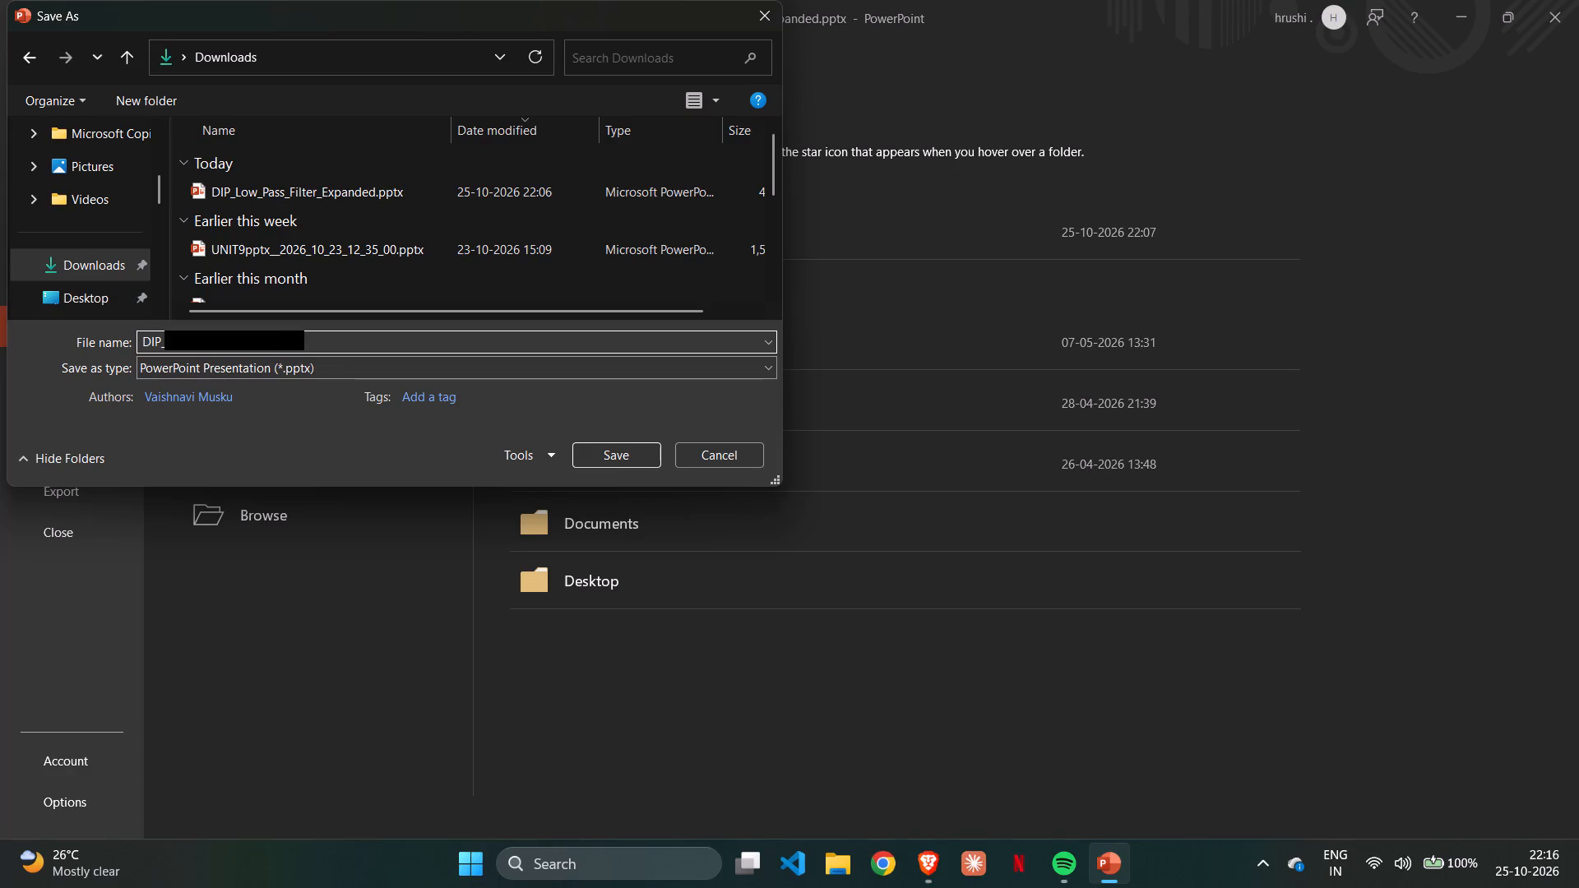
Save the presentation as a PDF in the Downloads folder.
left_click(496, 364)
left_click(391, 430)
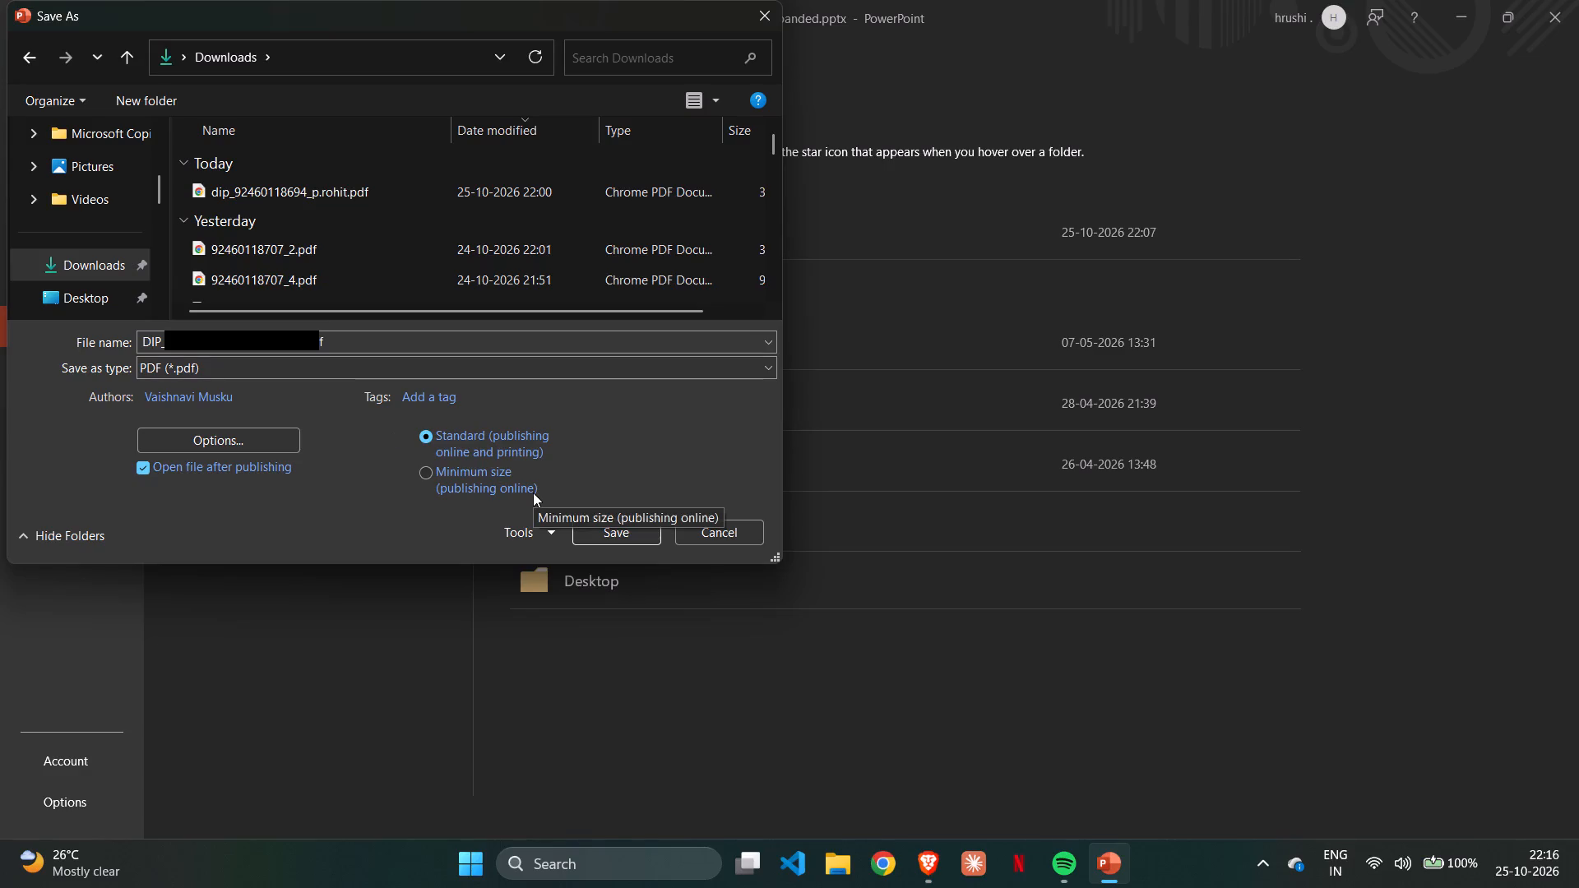
left_click(620, 526)
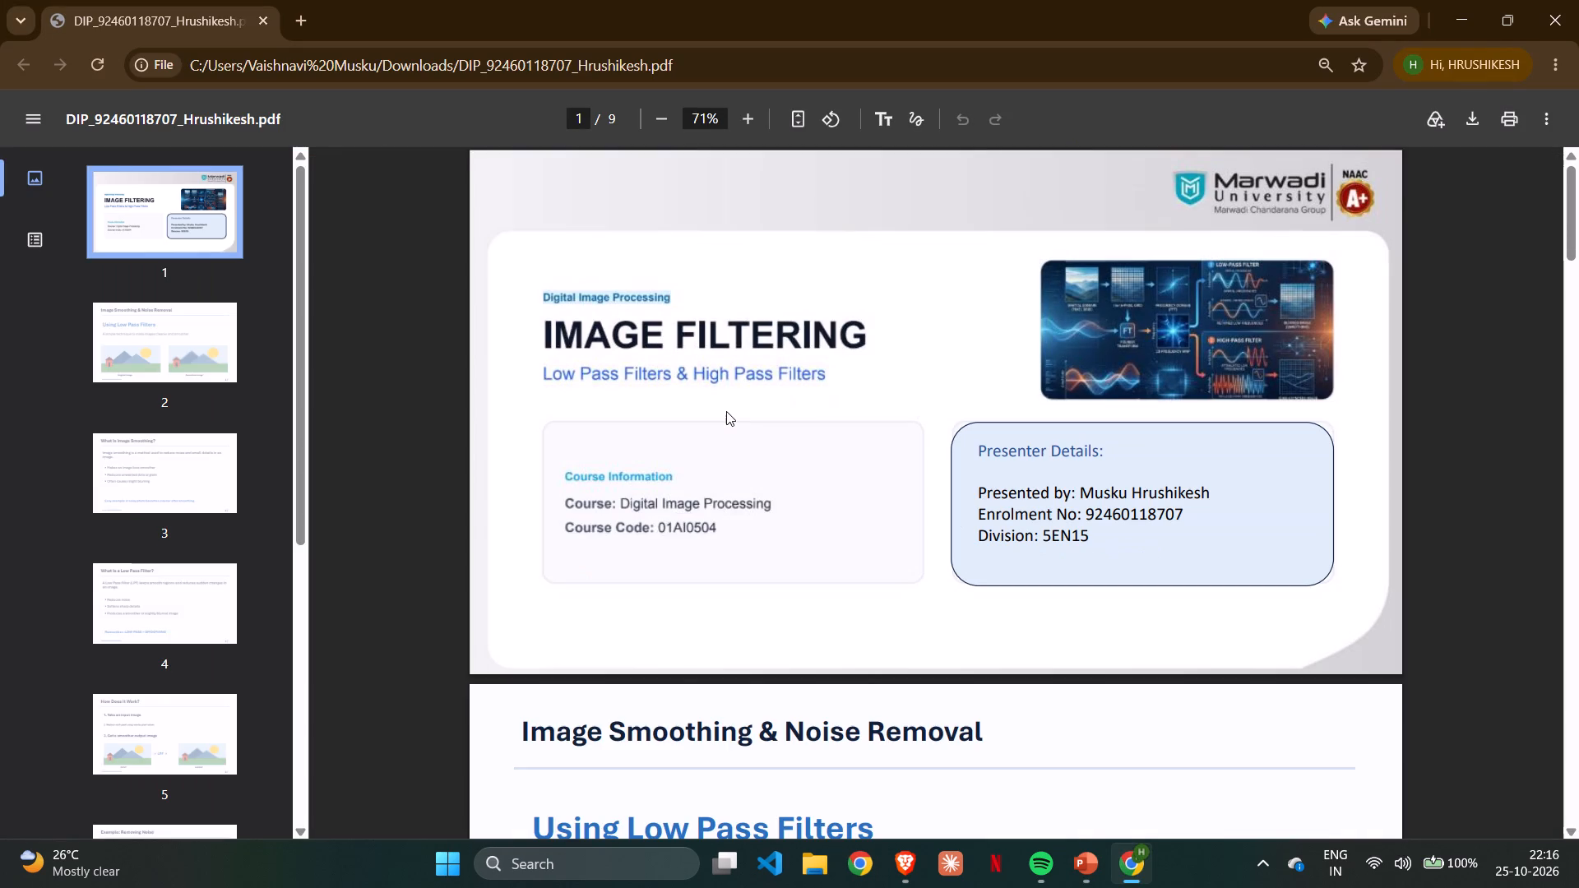
Check the exported PDF's title page and the start of its Image Smoothing & Noise Removal page.
scroll(726, 411, "down", 3)
scroll(726, 411, "up", 2)
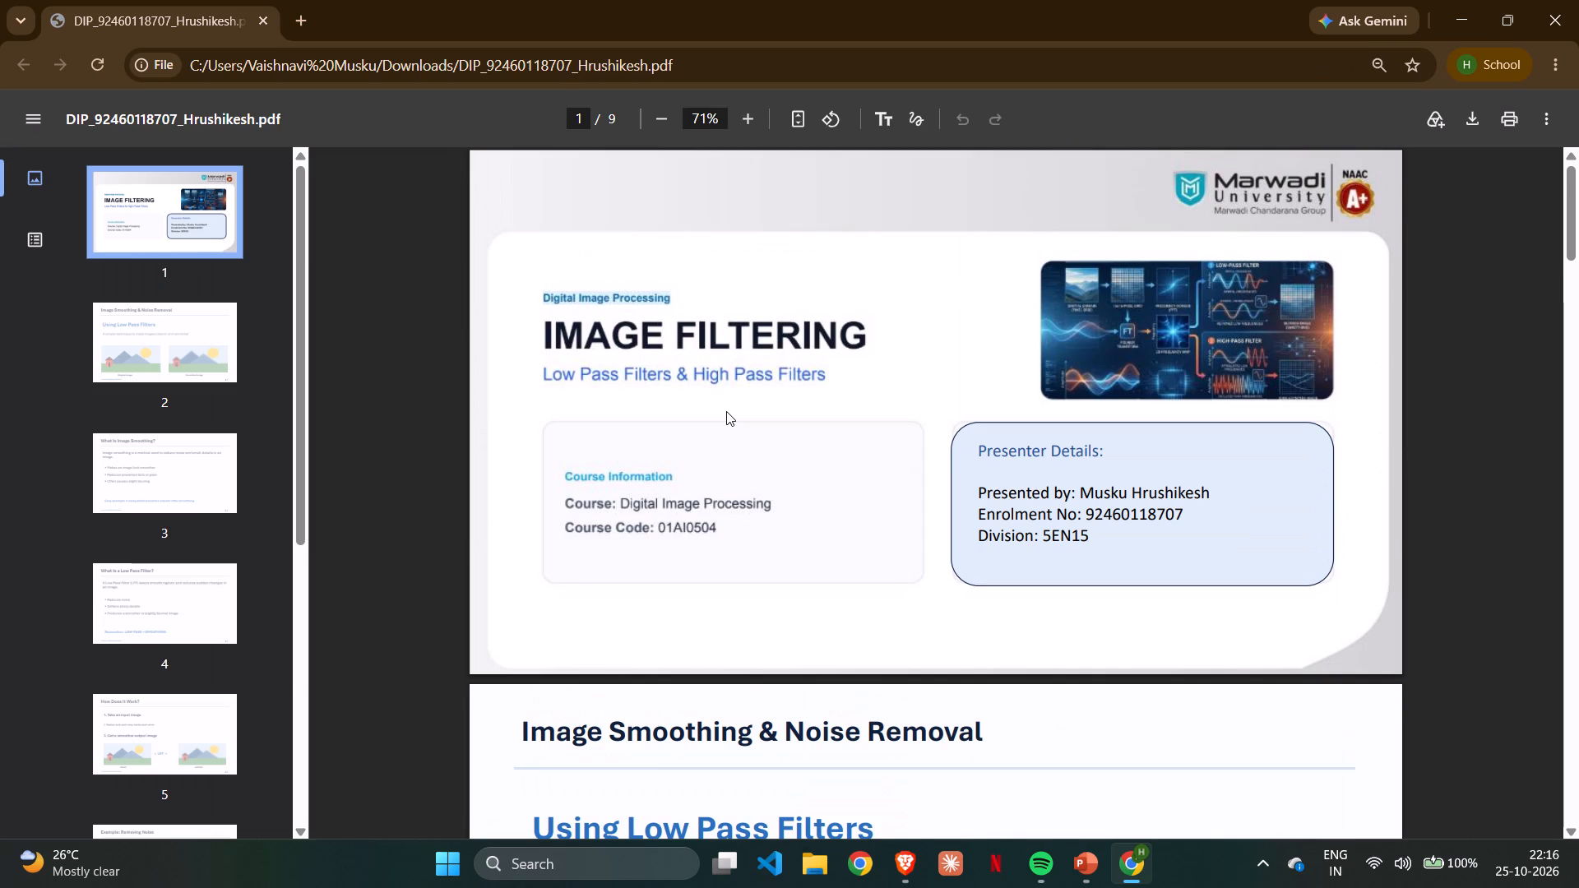
scroll(770, 305, "down", 1)
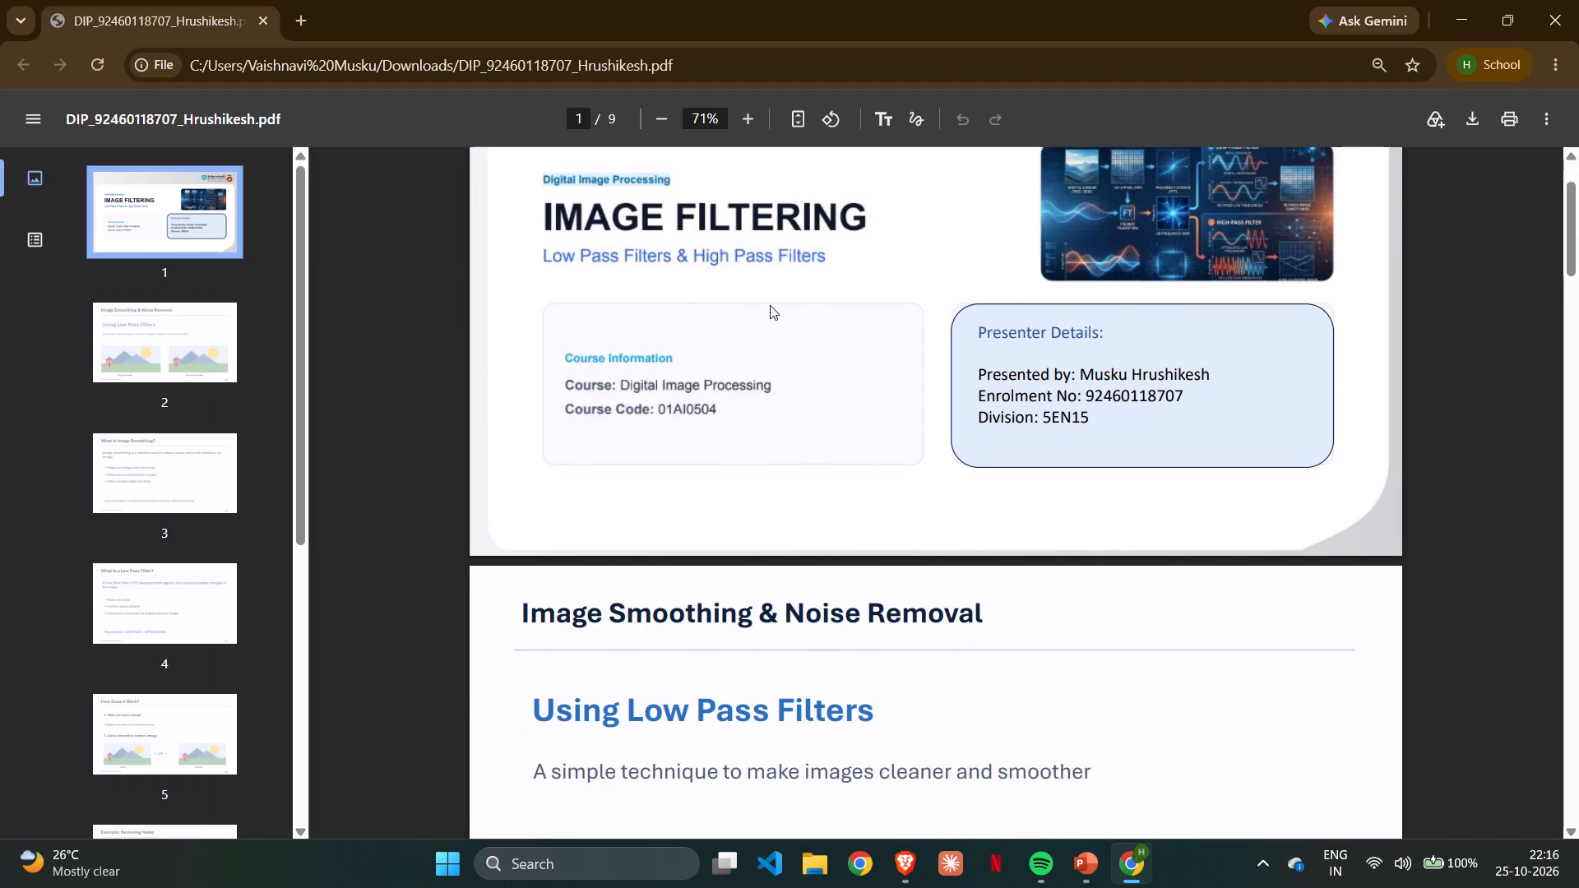
scroll(770, 305, "down", 1)
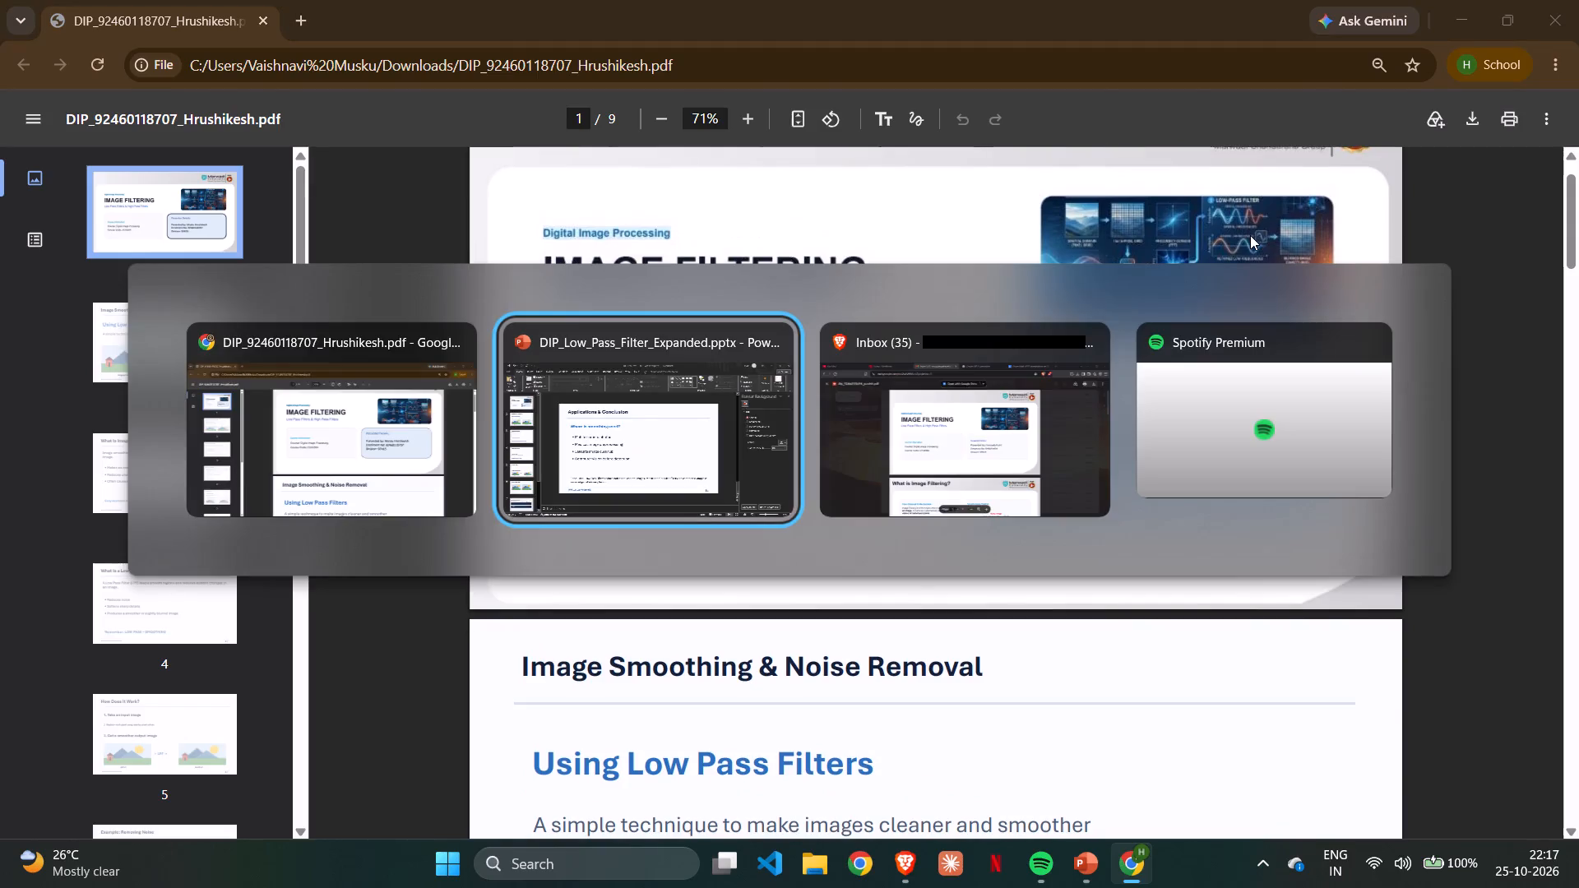
Switch back to PowerPoint and select the full-slide background picture on the Image Filtering title slide.
left_click(129, 219)
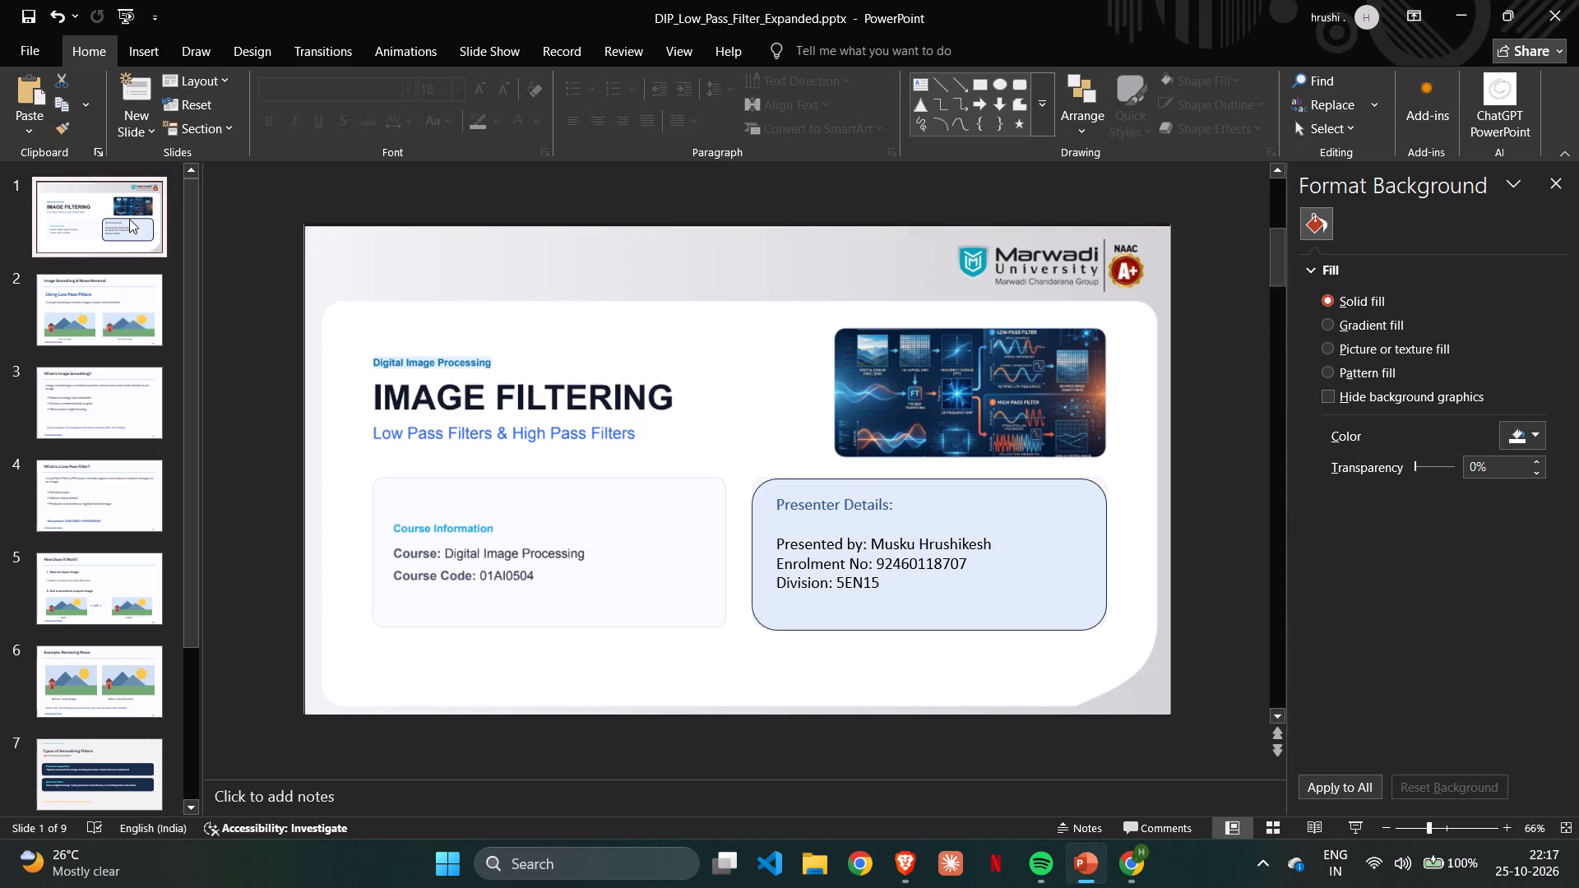
left_click(360, 424)
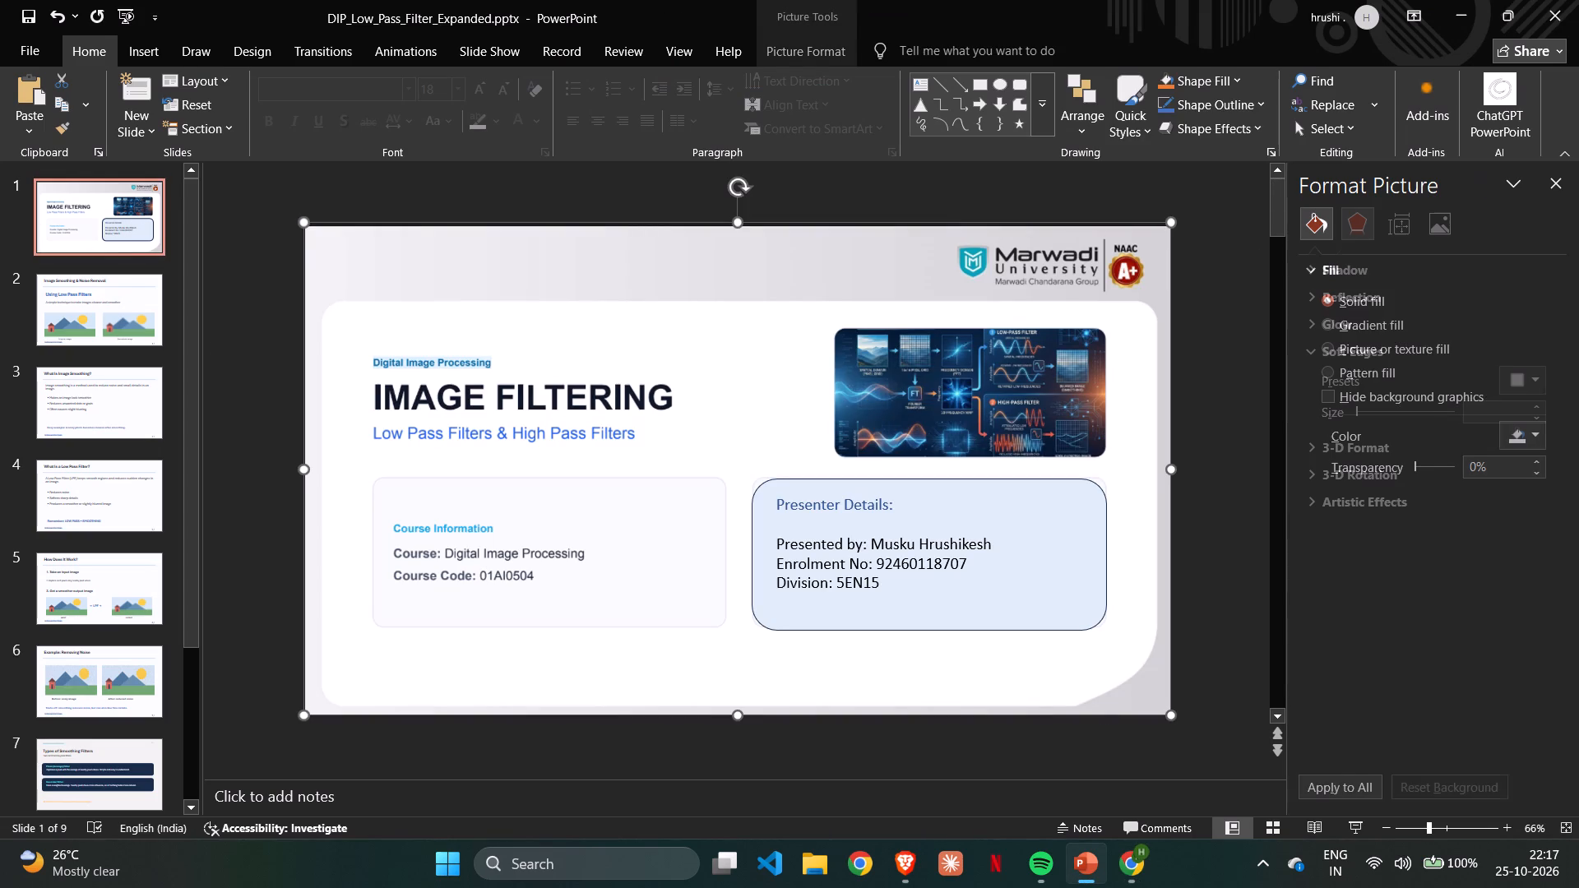
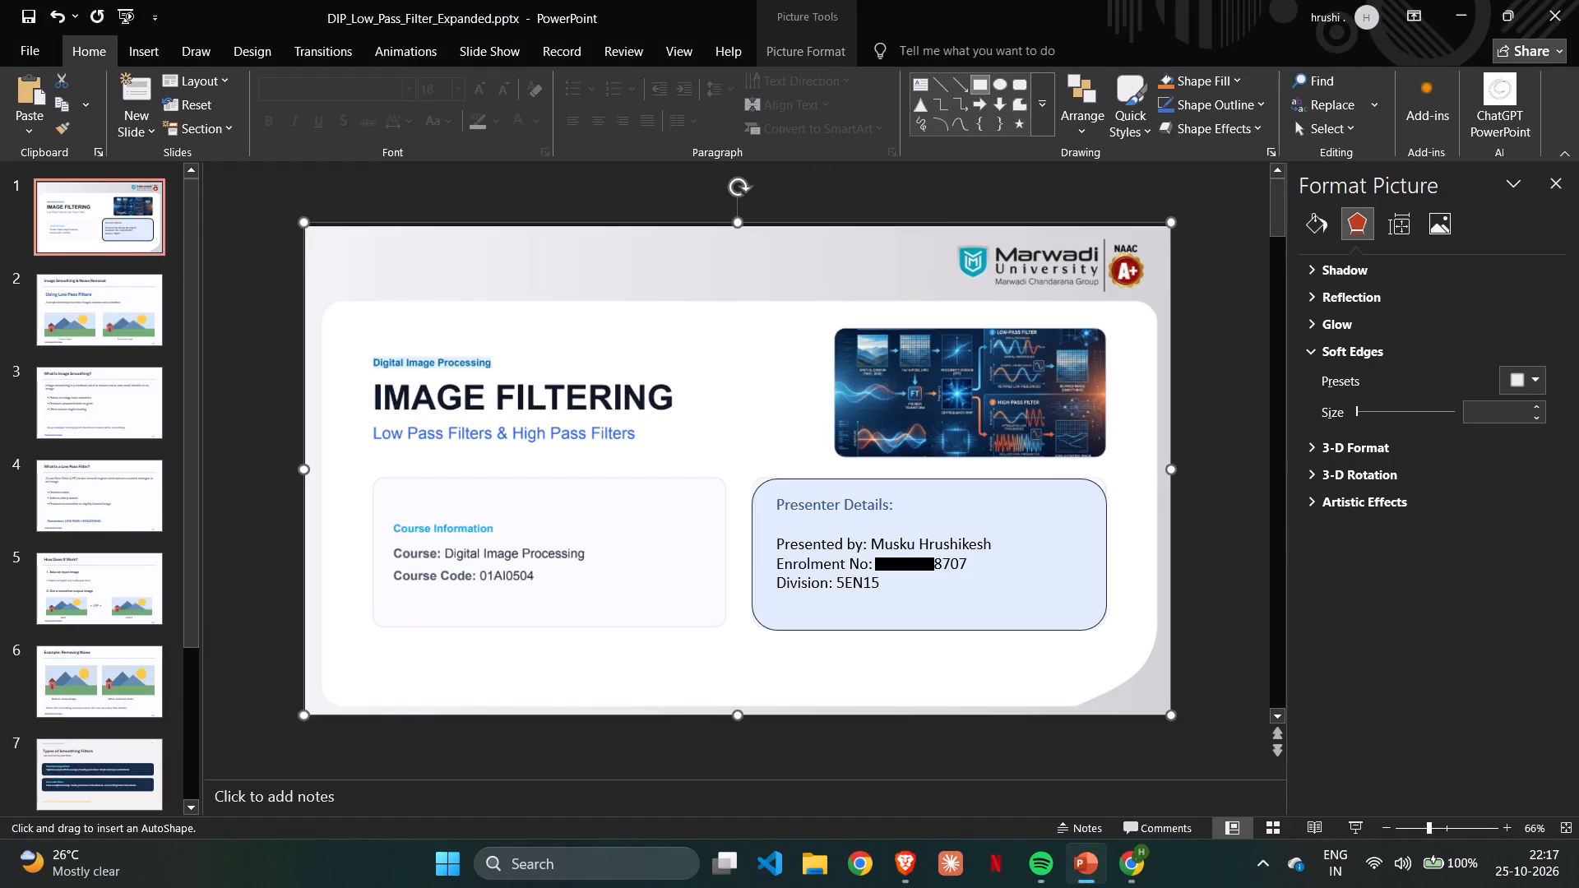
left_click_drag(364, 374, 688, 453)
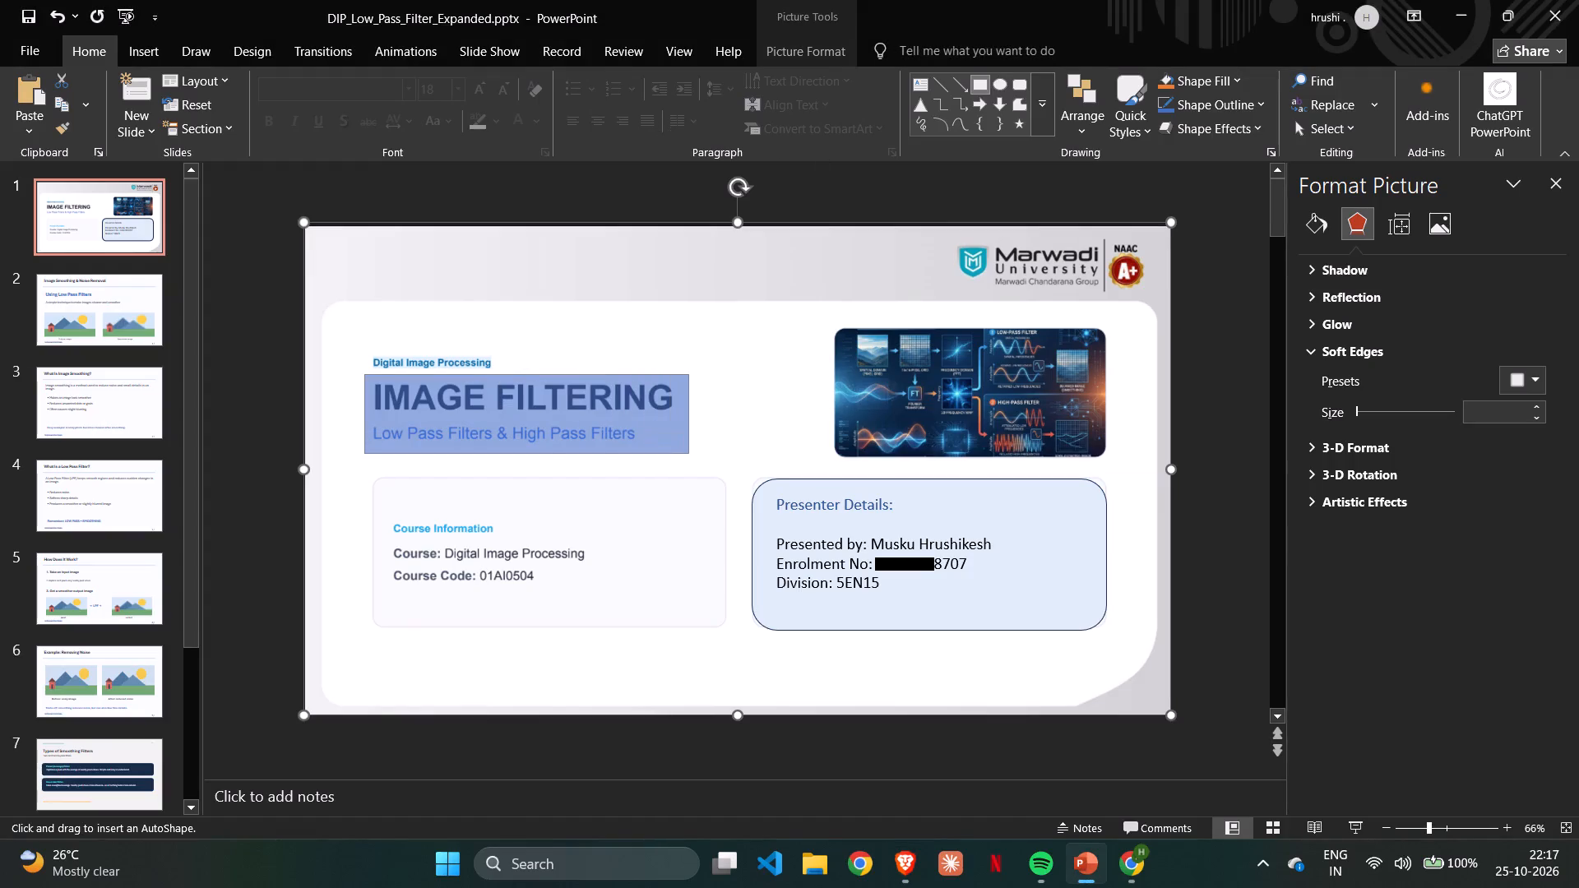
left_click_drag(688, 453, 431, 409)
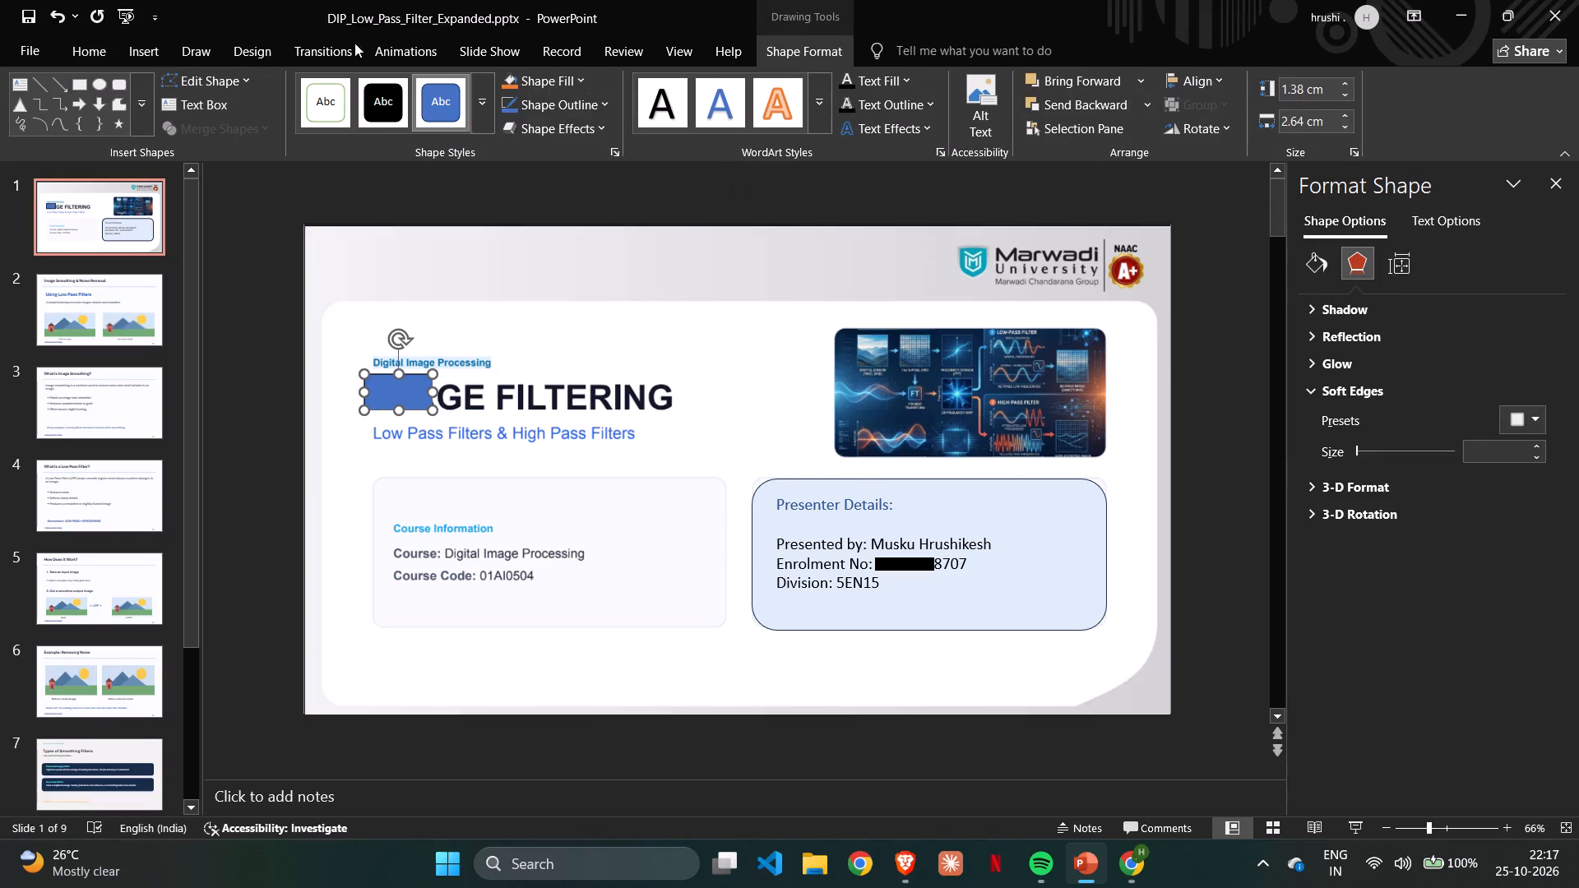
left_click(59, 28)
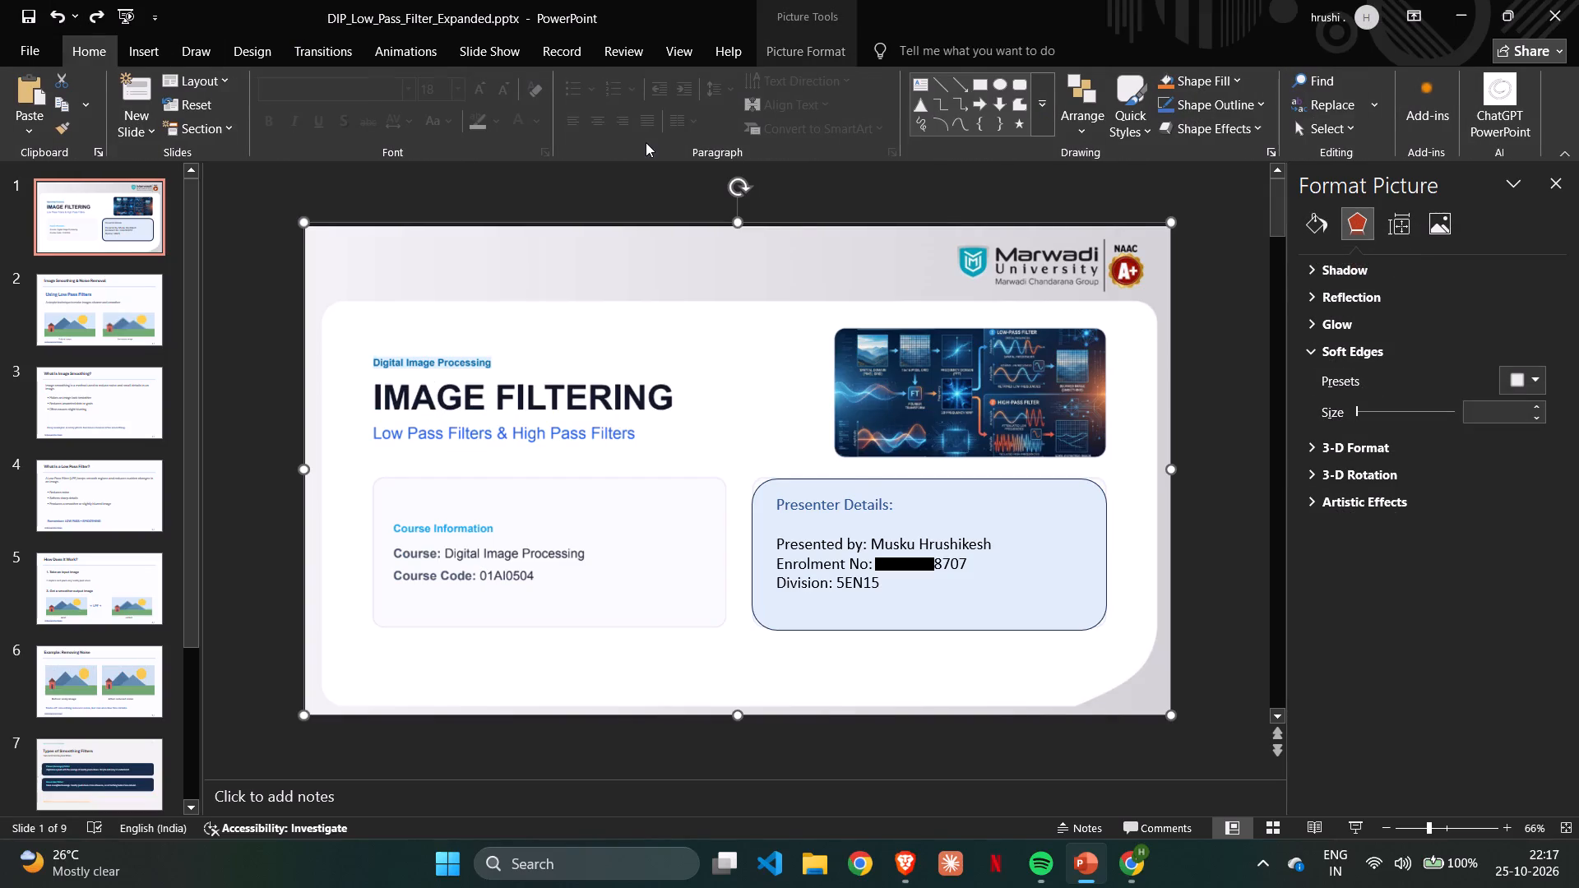
In PowerPoint, cover the title slide's IMAGE FILTERING heading and subtitle with a rounded rectangle about 12.6 cm wide and 3 cm high.
left_click(1015, 90)
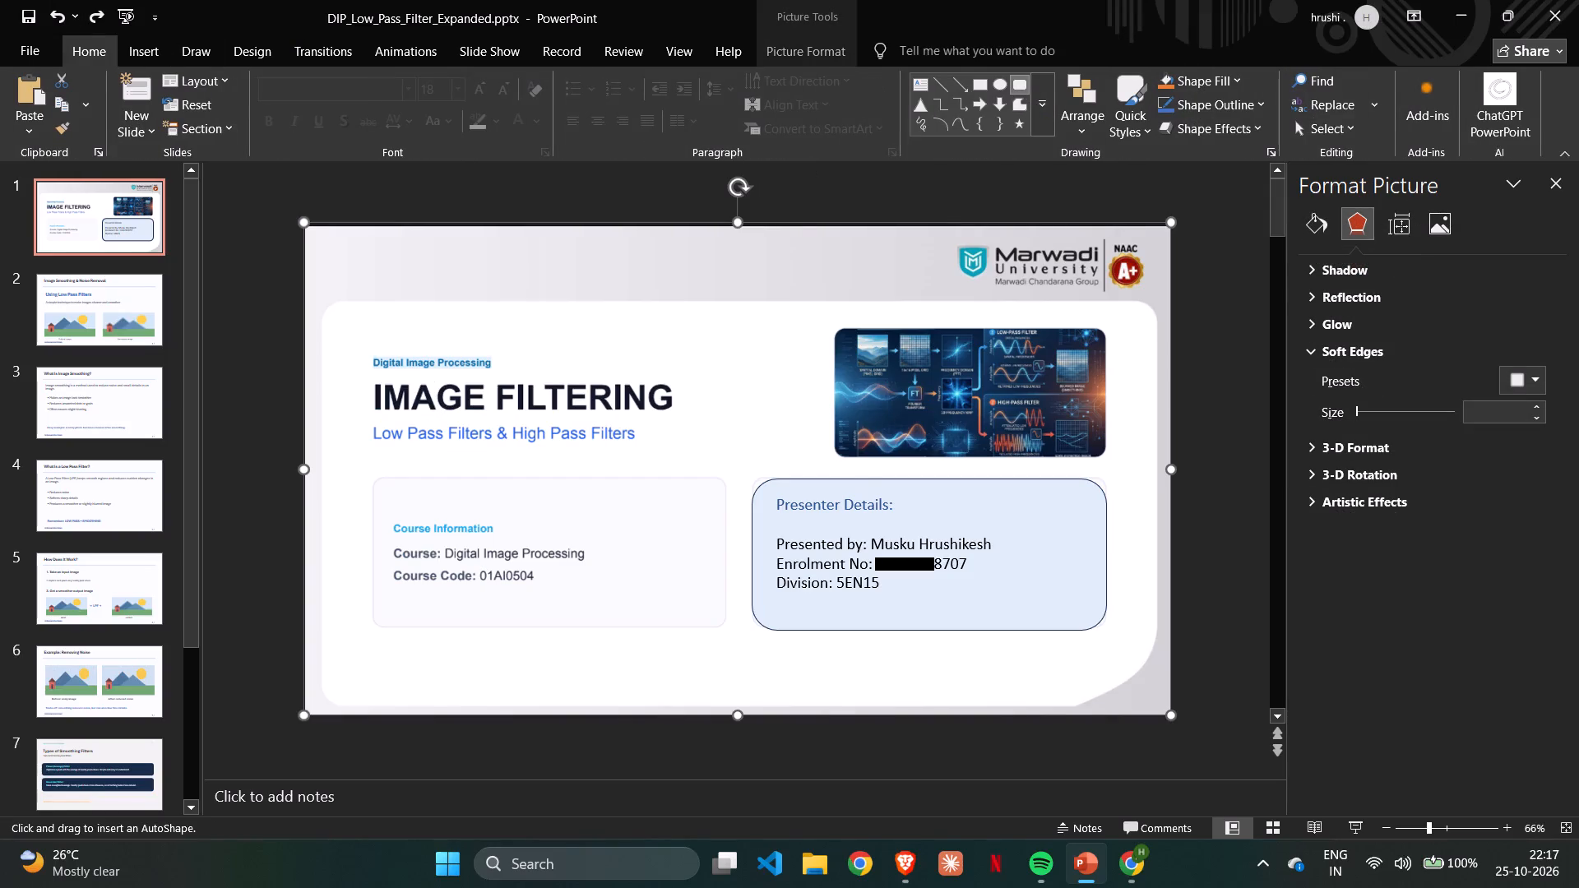
left_click(362, 376)
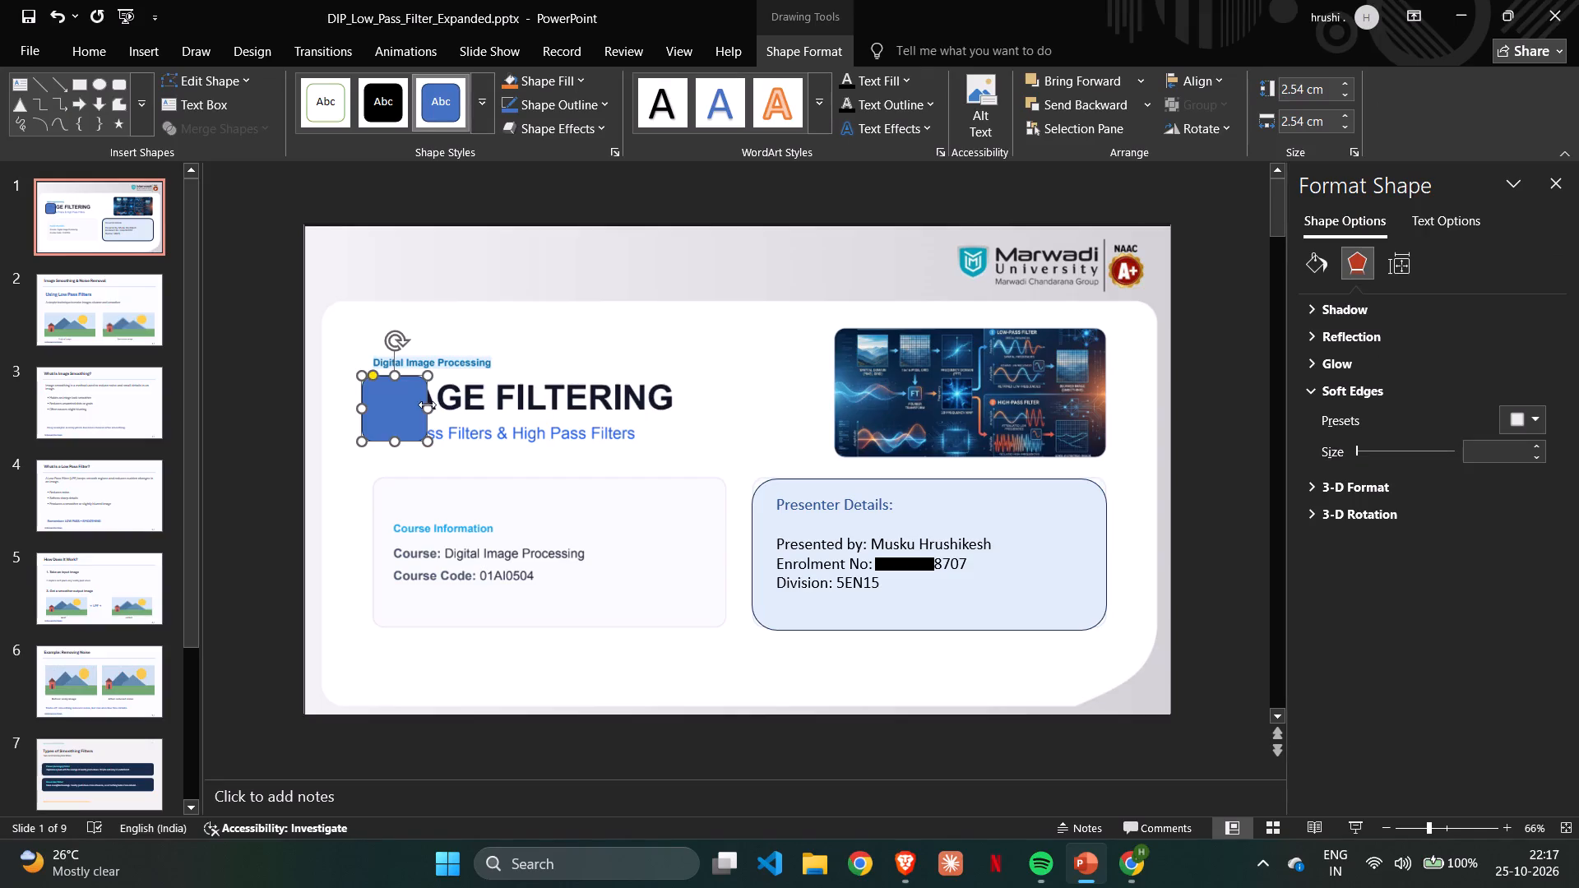
left_click_drag(427, 405, 683, 419)
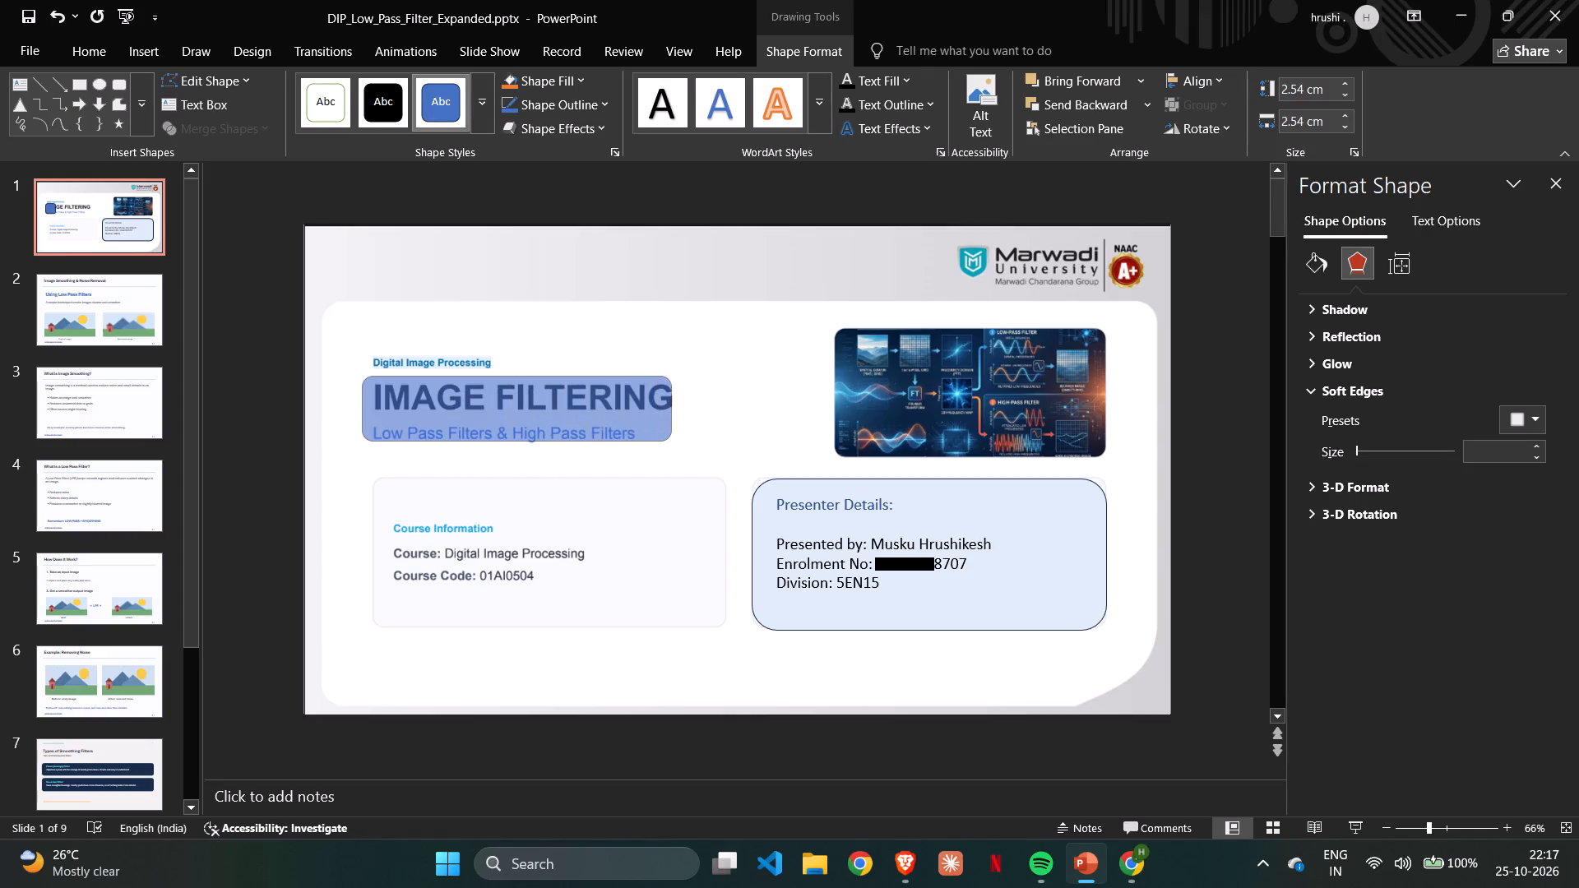
left_click_drag(683, 419, 684, 415)
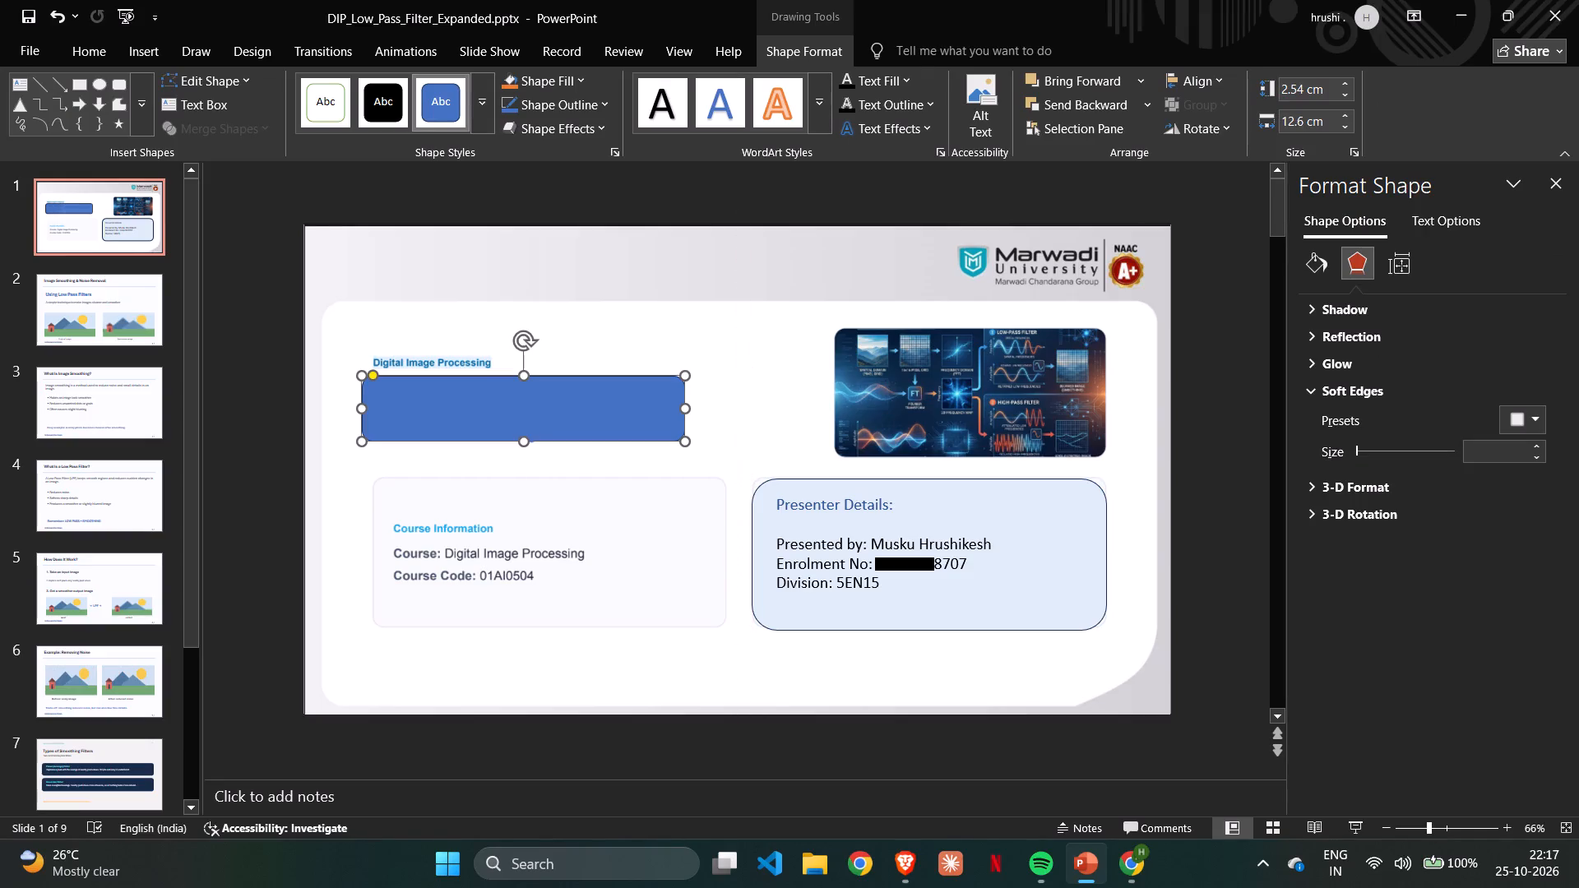
left_click_drag(524, 446, 525, 453)
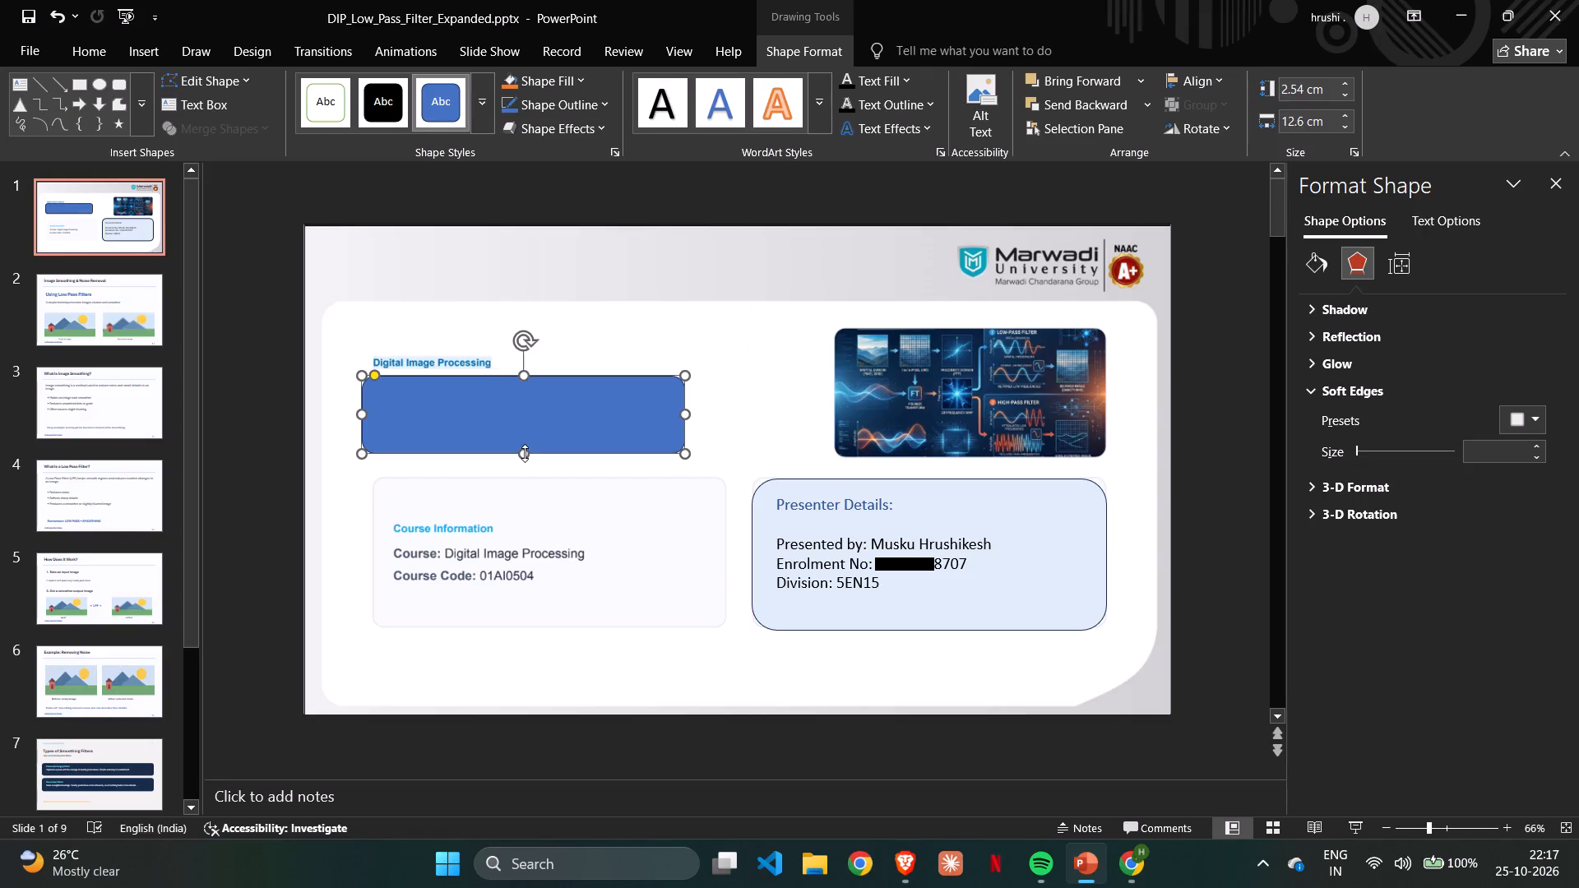
Fill the rounded rectangle over the title with a solid light tint of the theme's periwinkle blue.
left_click(1318, 266)
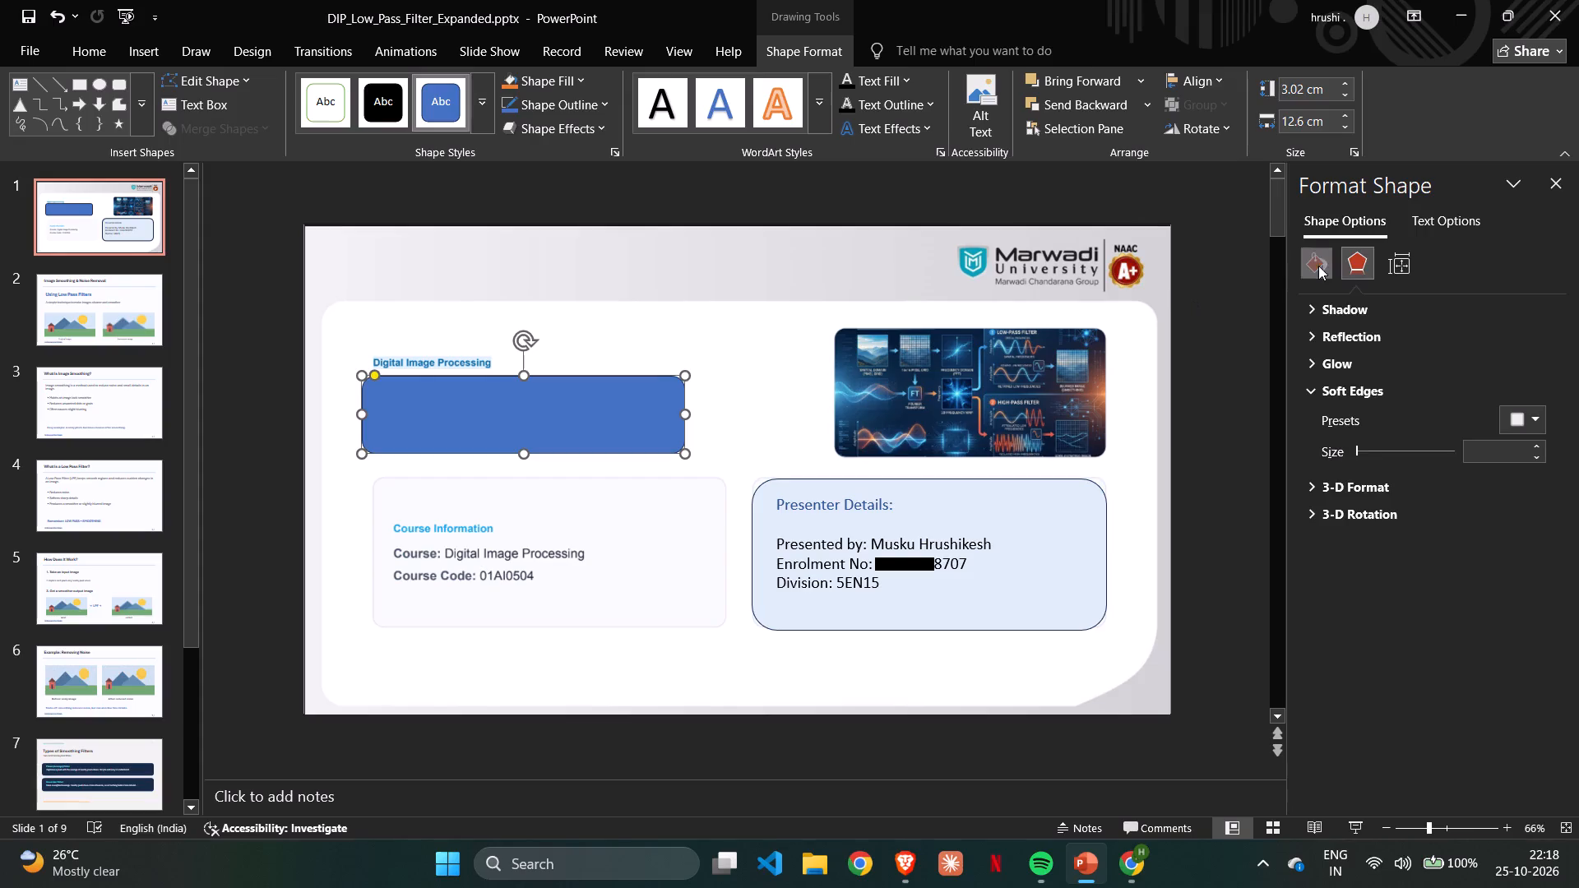
left_click(1534, 490)
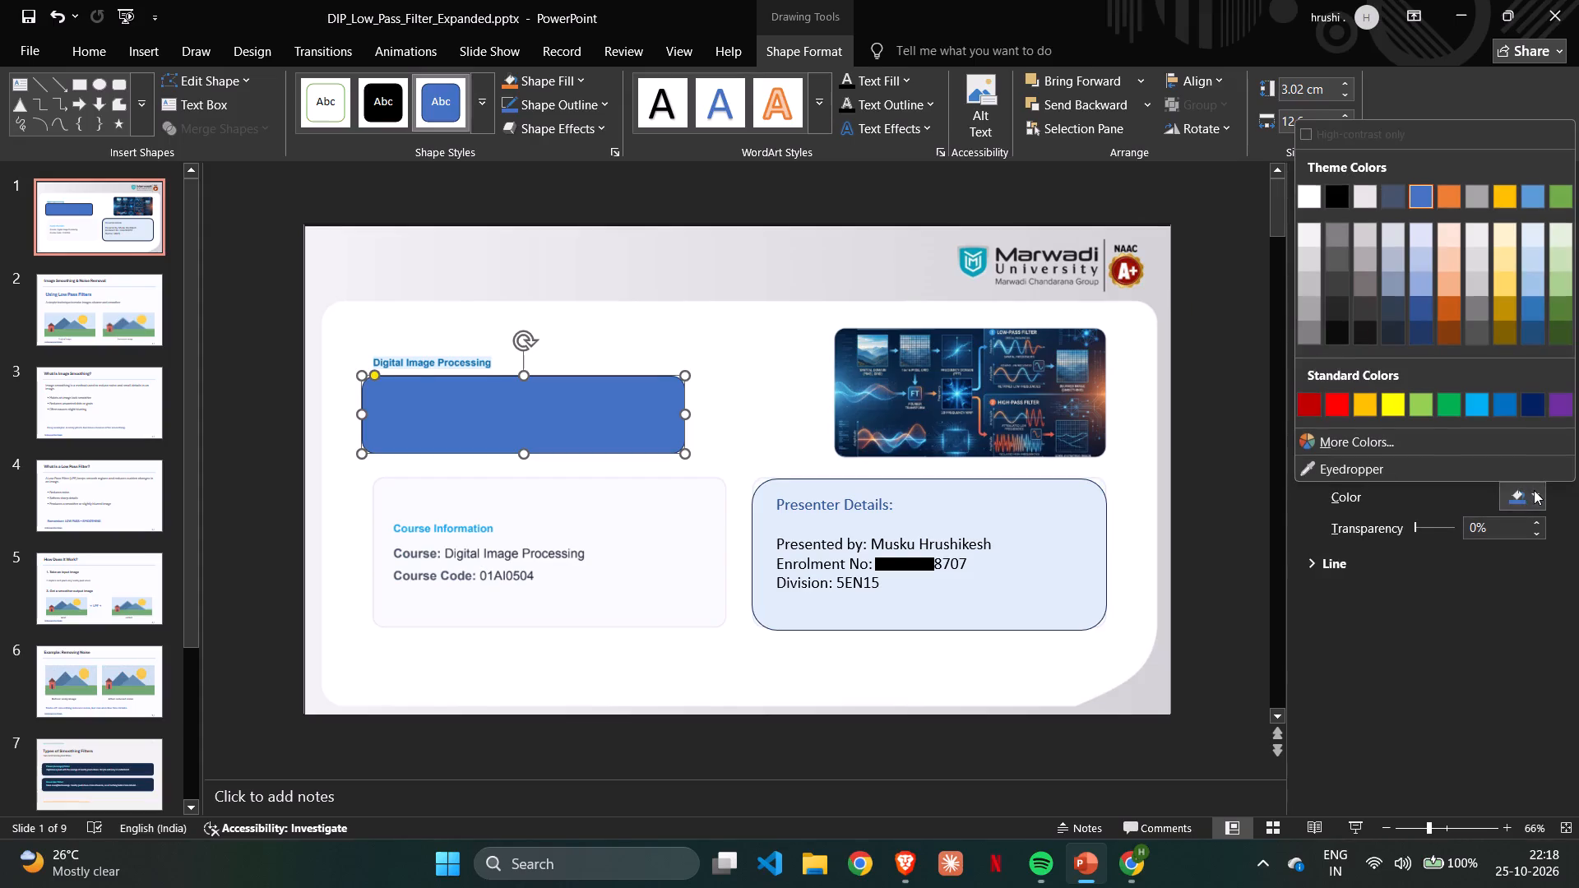
left_click(1485, 224)
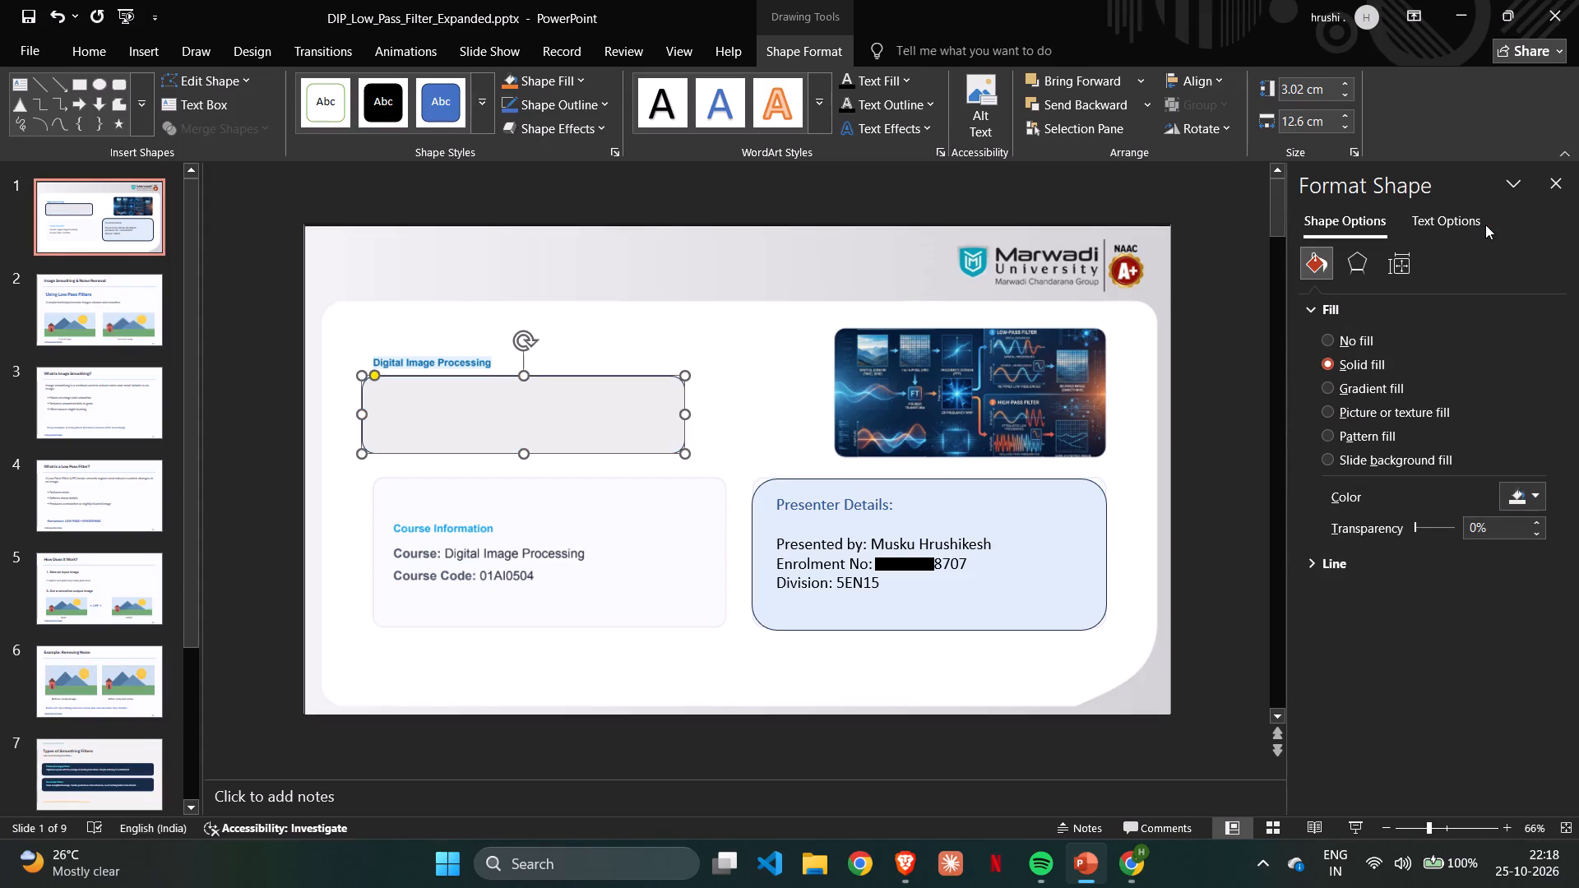
left_click(1512, 496)
left_click(1532, 266)
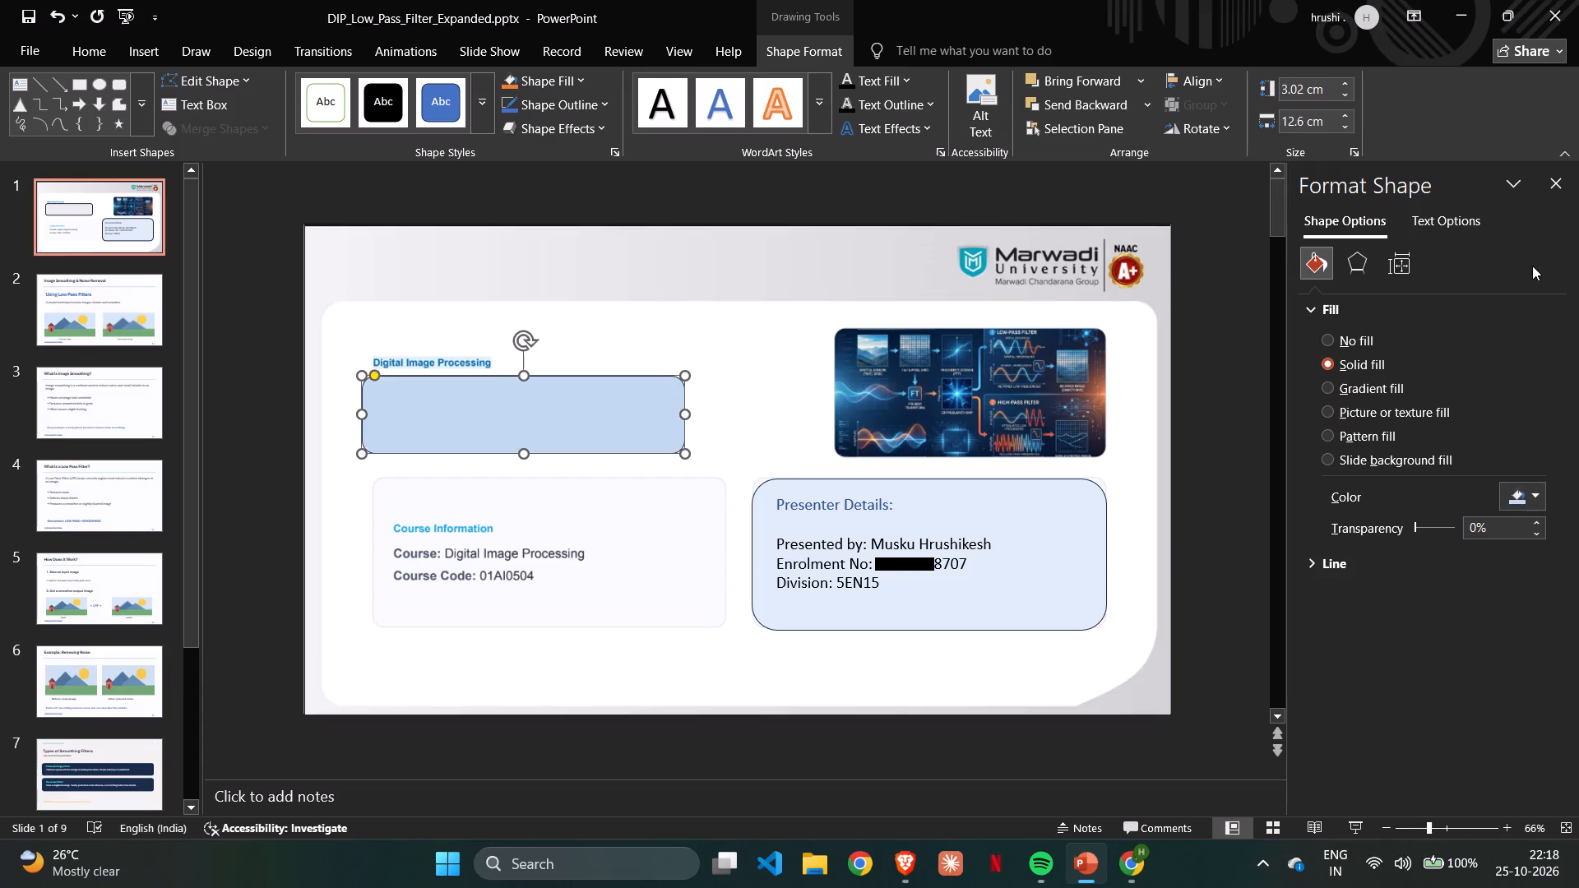
left_click(1509, 490)
left_click(1521, 279)
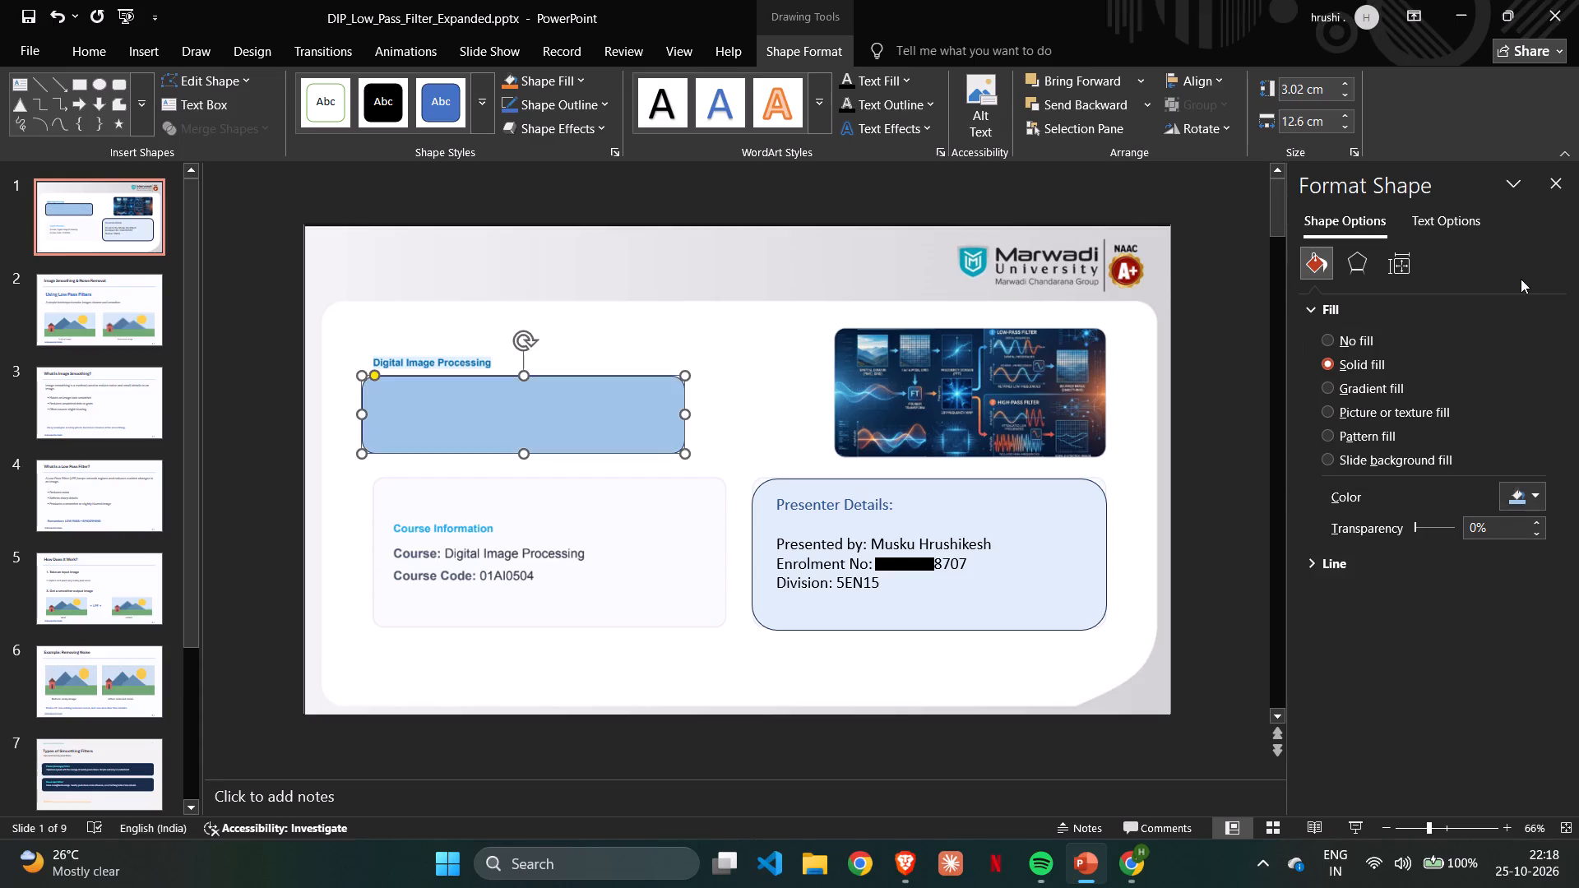
left_click(1526, 506)
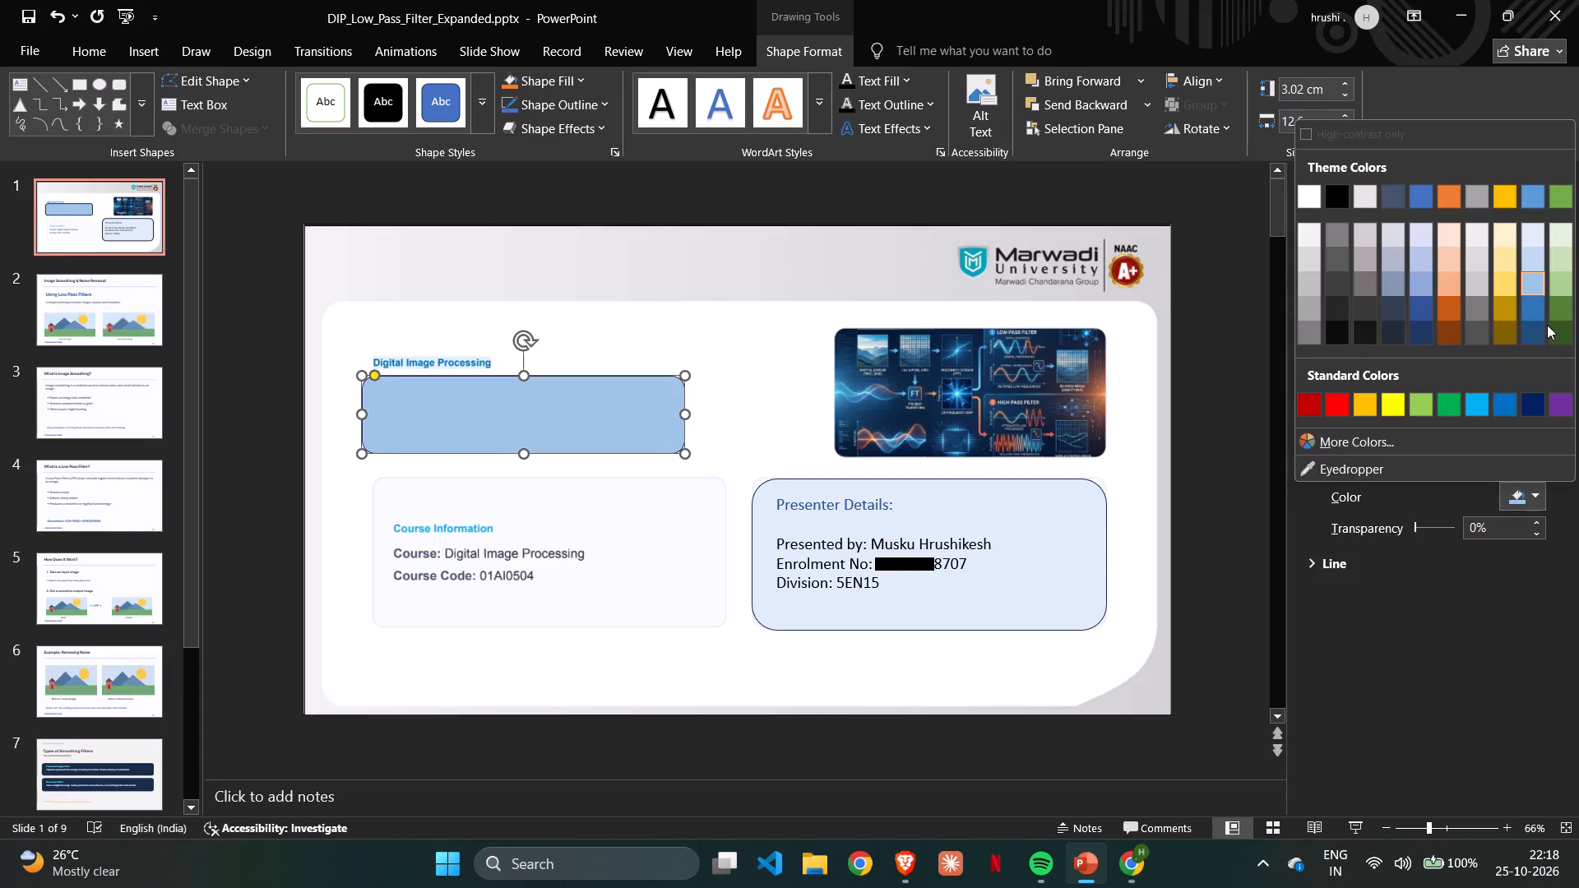
left_click(1426, 263)
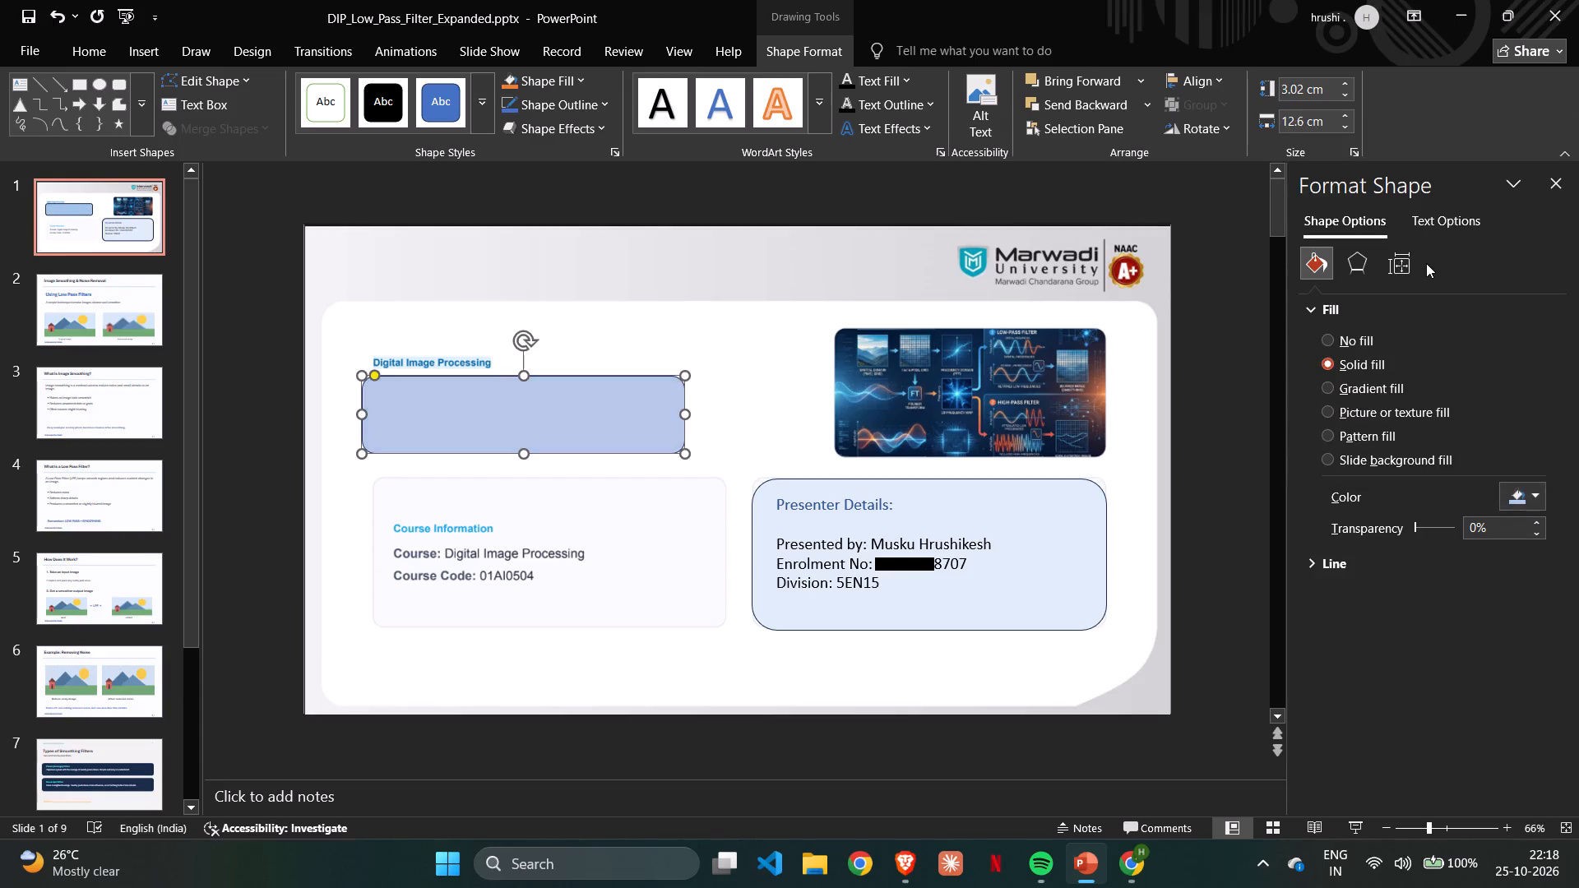
left_click(1174, 213)
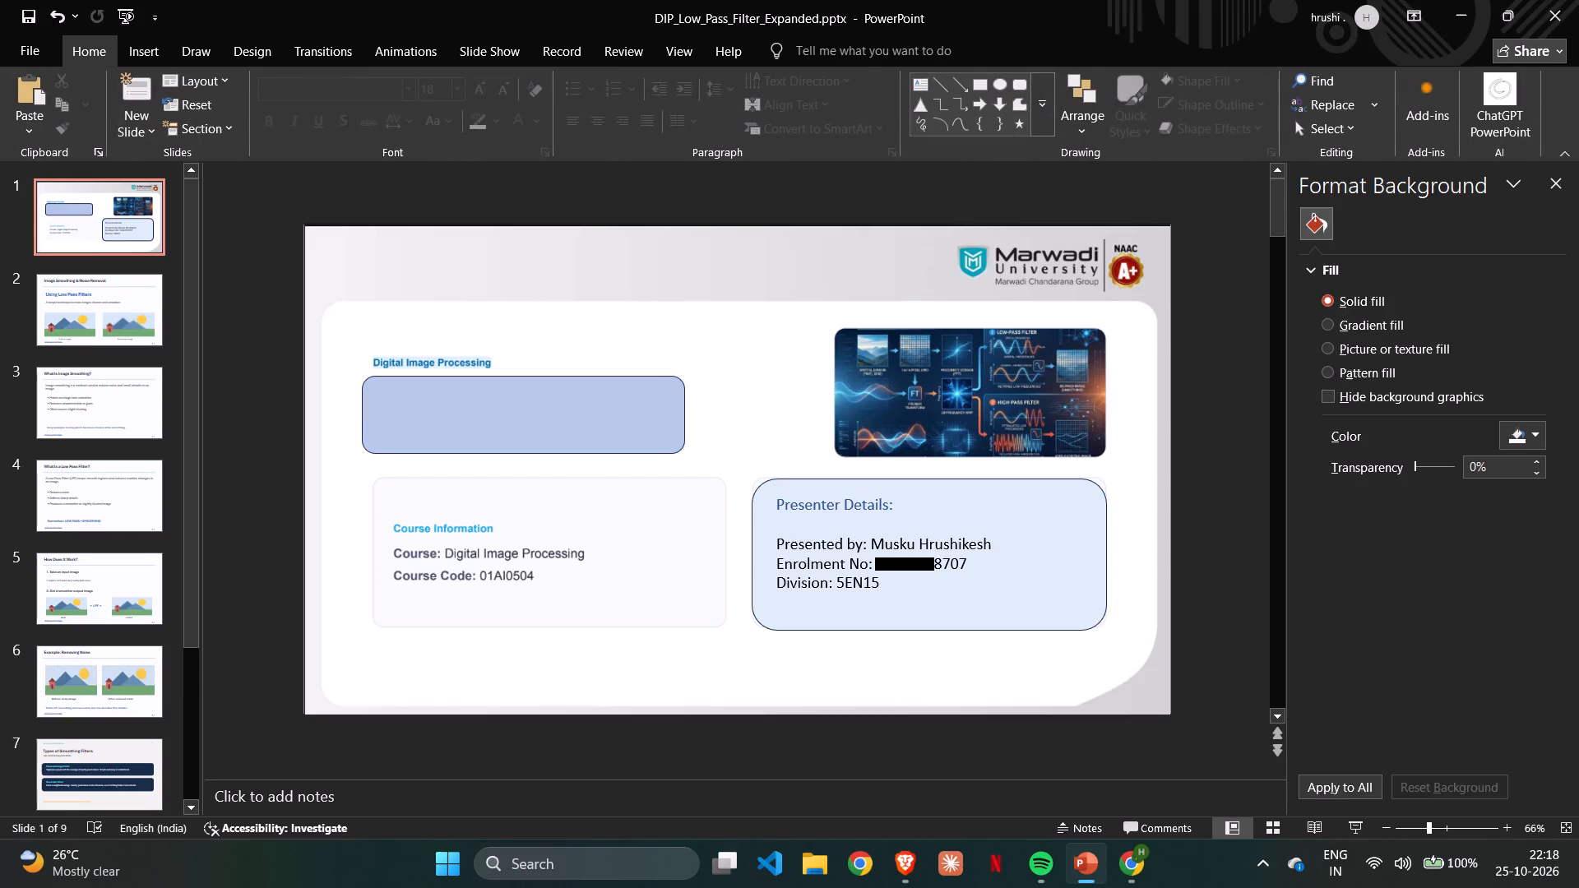
Add a text box inside the light blue rectangle containing the copied "Image Smoothing and Noise Removal Using Low Pass Filters".
left_click(147, 53)
left_click(822, 90)
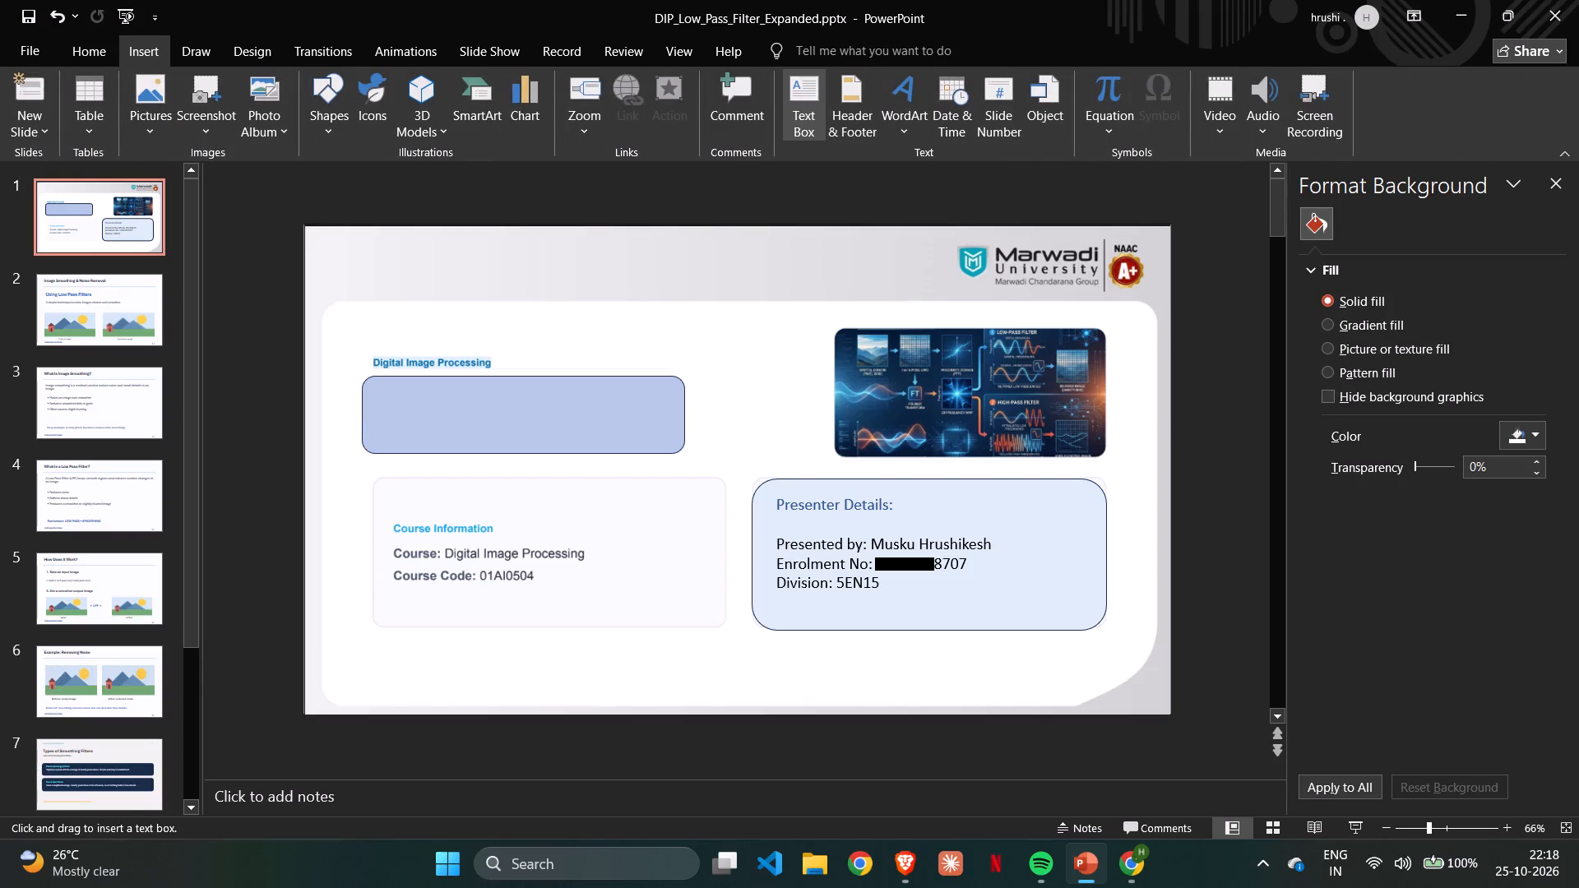
left_click_drag(370, 384, 678, 437)
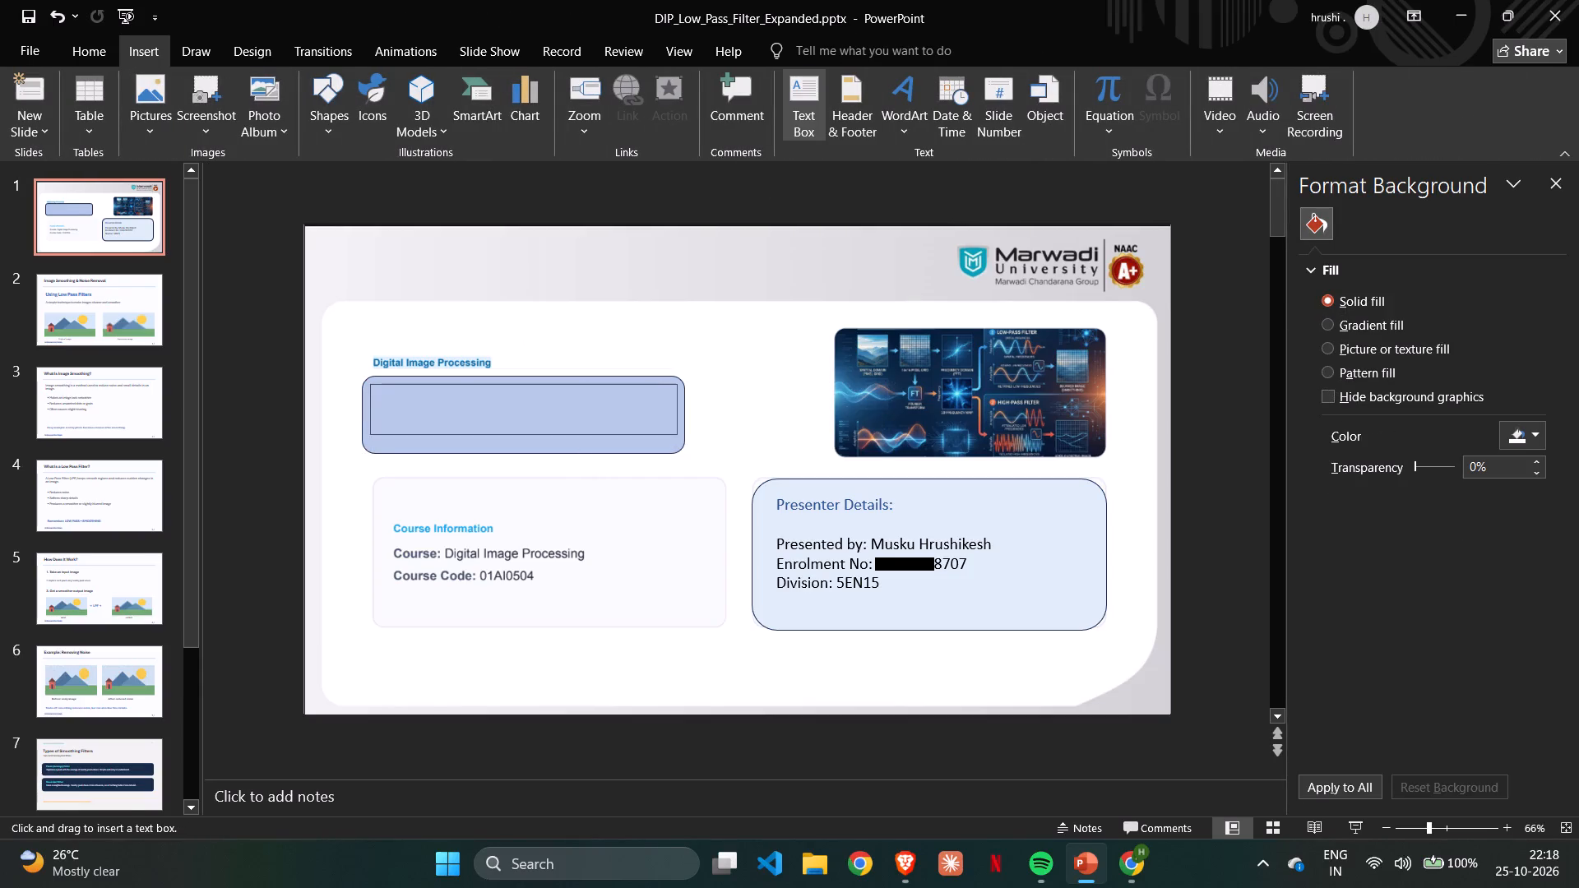
left_click_drag(678, 437, 662, 443)
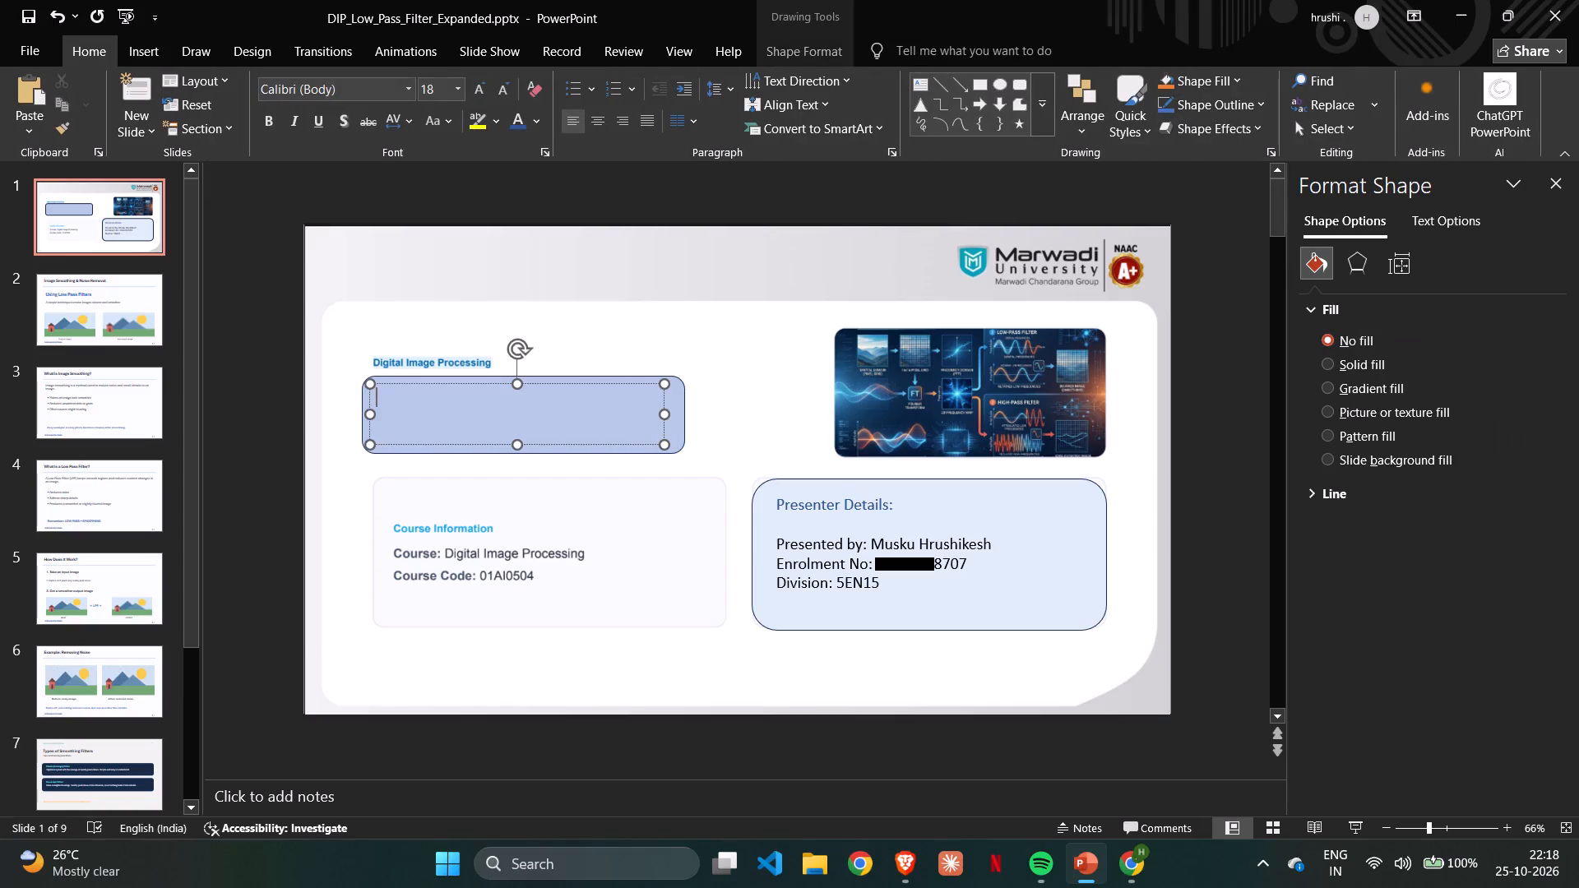
key("ctrl+v")
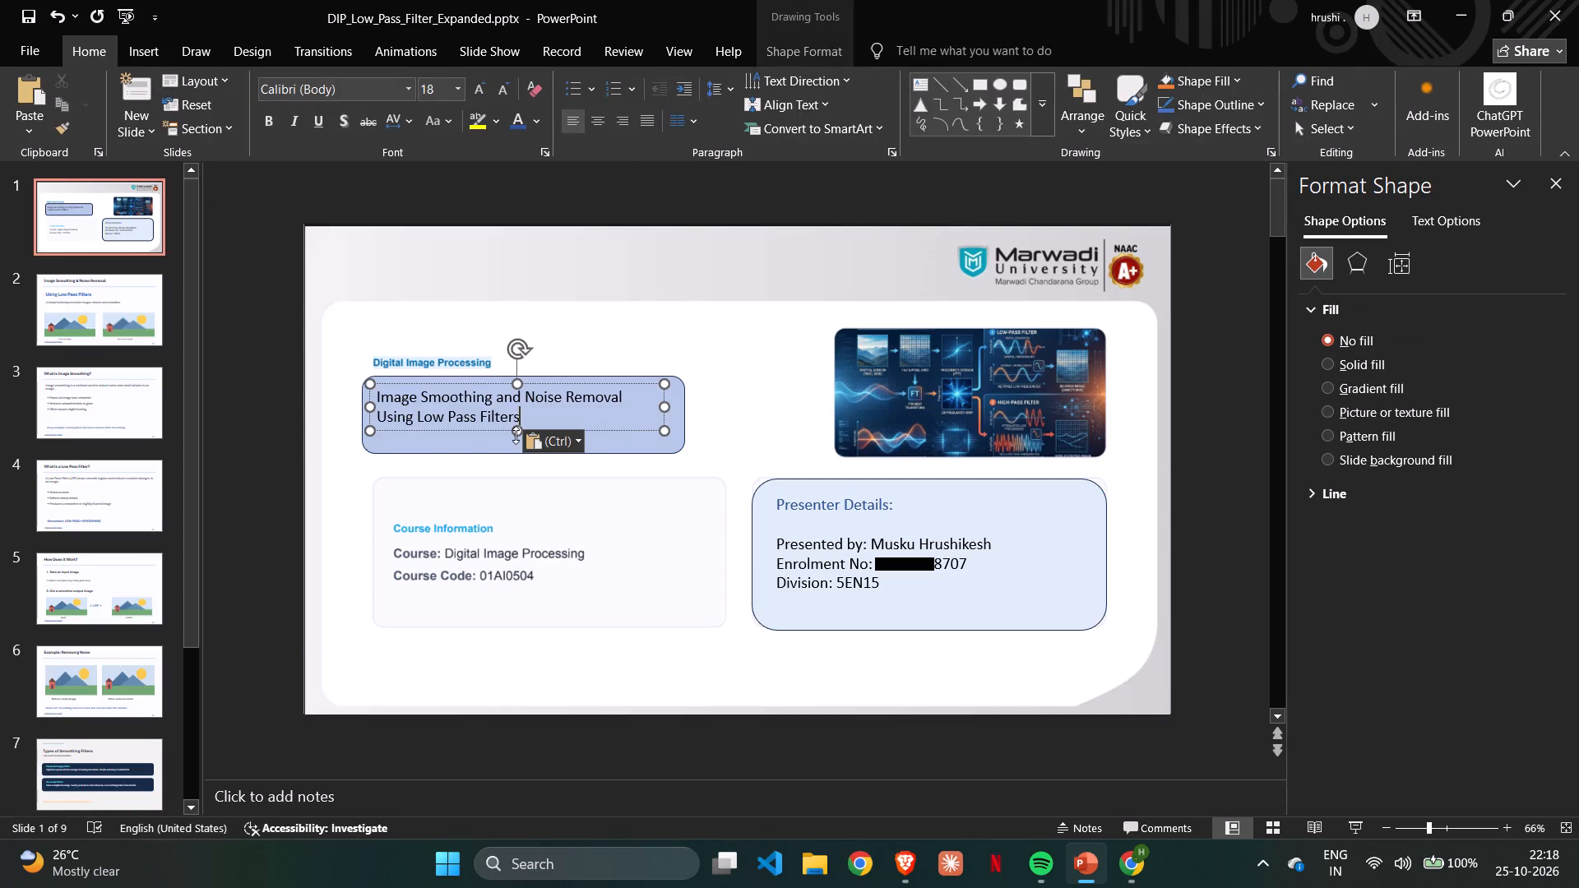
Widen the title text box so it reaches the far edge of the light blue rectangle.
left_click_drag(516, 435, 516, 451)
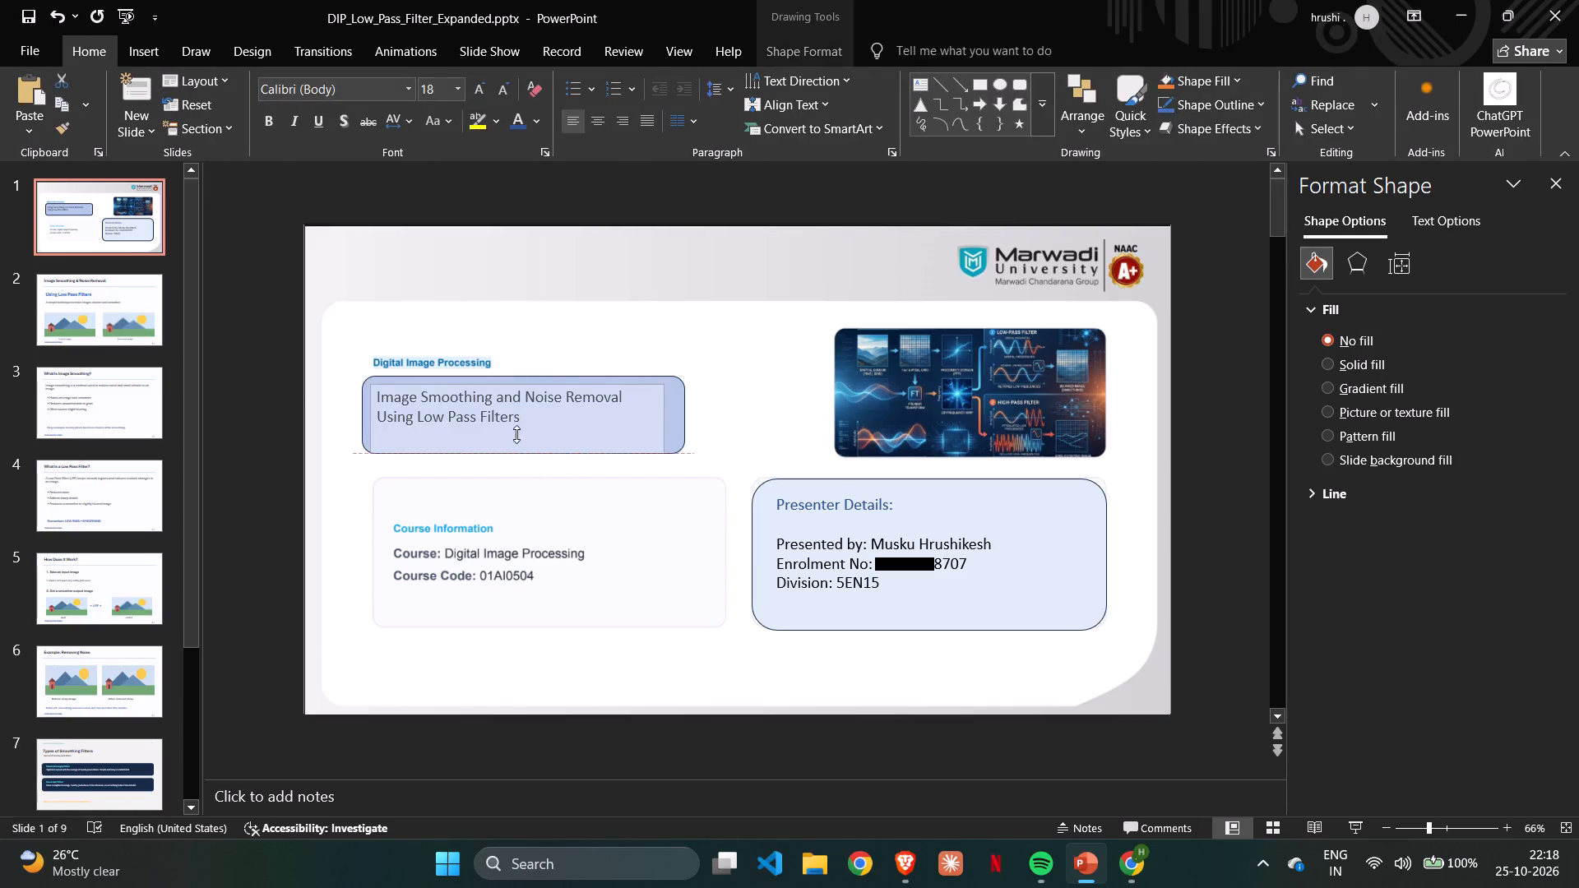
left_click_drag(516, 428, 517, 461)
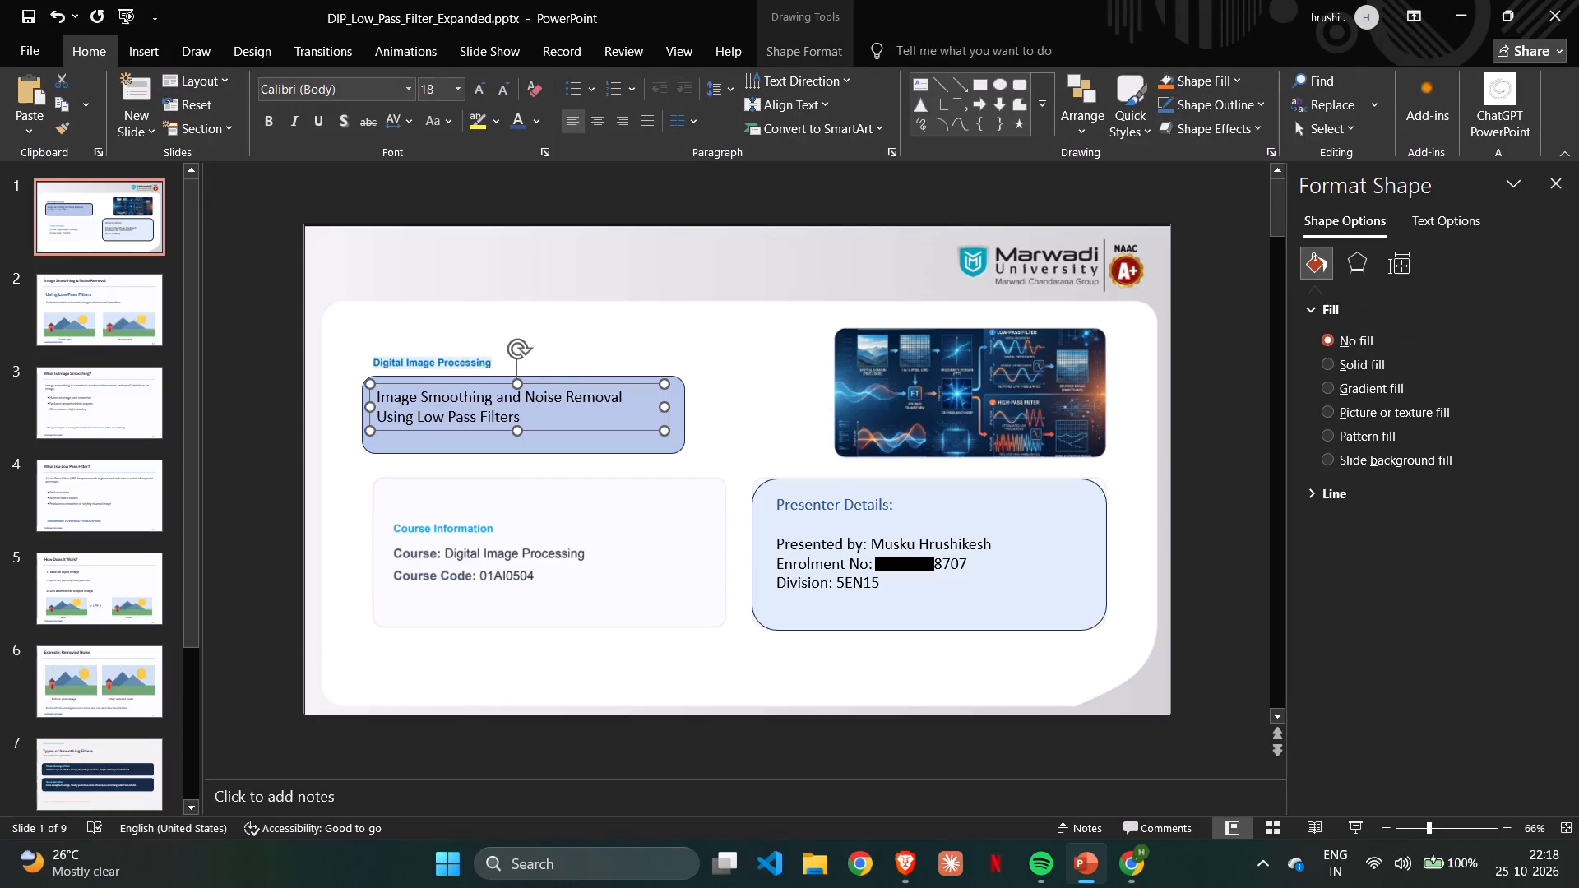
left_click_drag(666, 434, 681, 453)
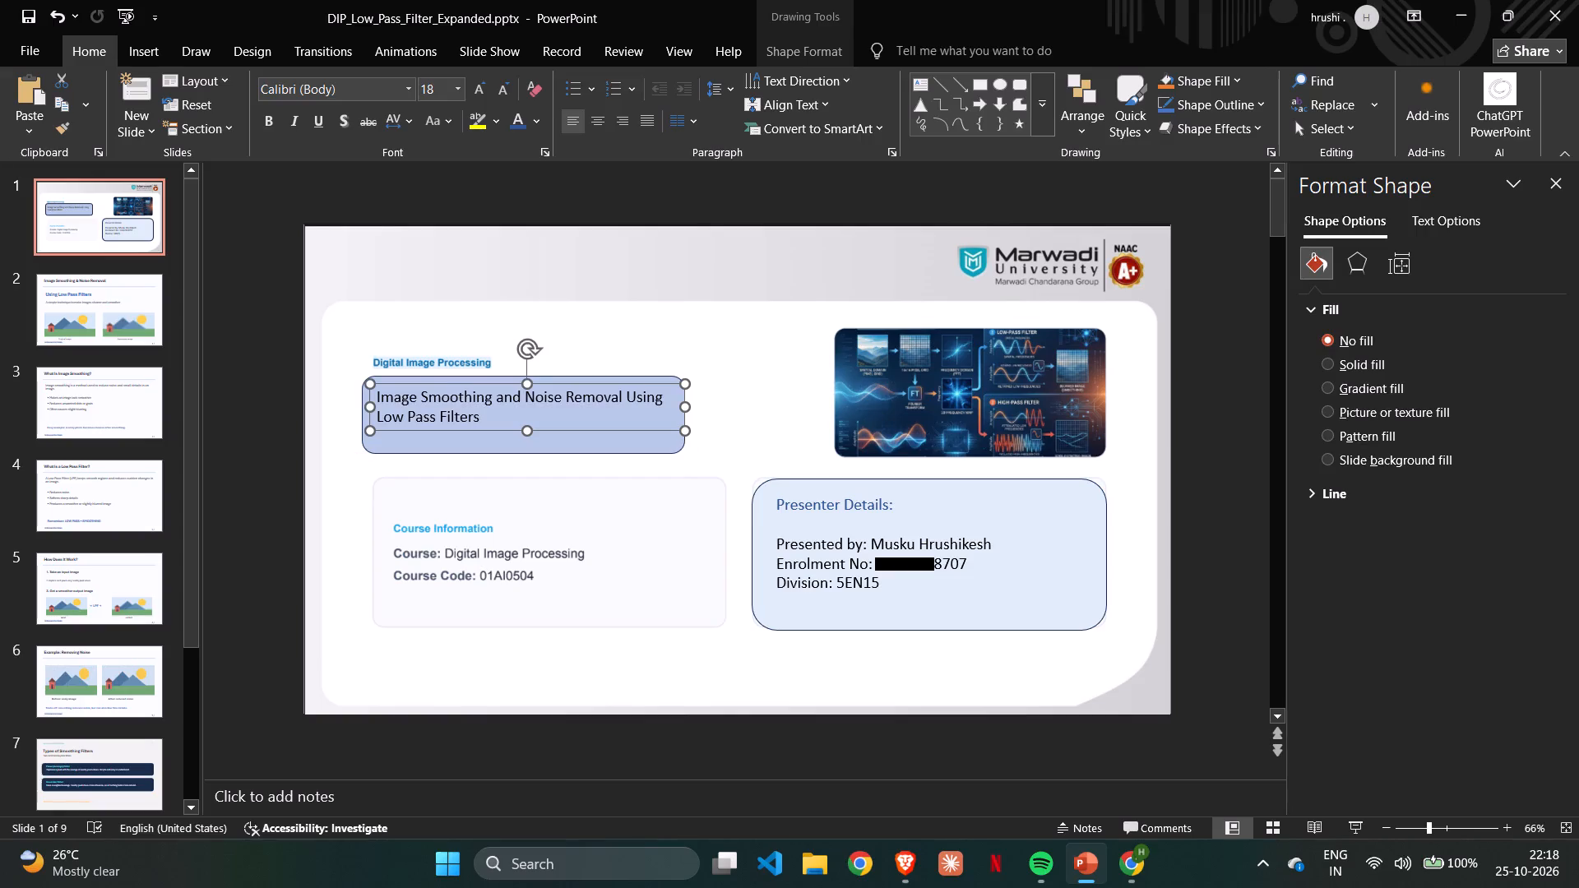
Format the whole title text in the text box as Arial Narrow, size 28.
left_click_drag(510, 421, 388, 402)
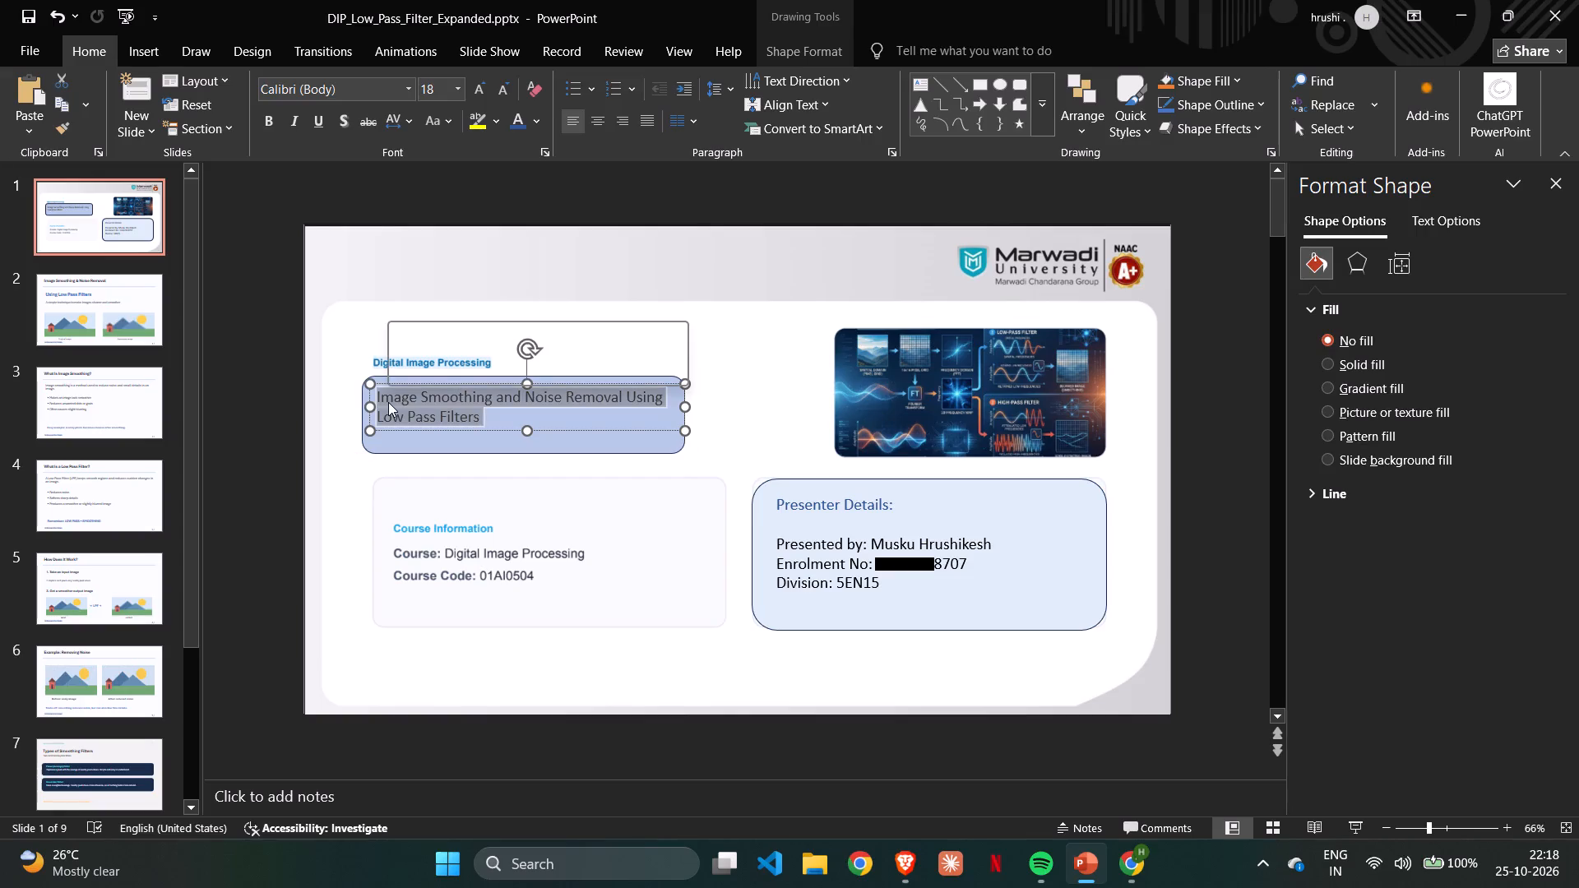
left_click(470, 342)
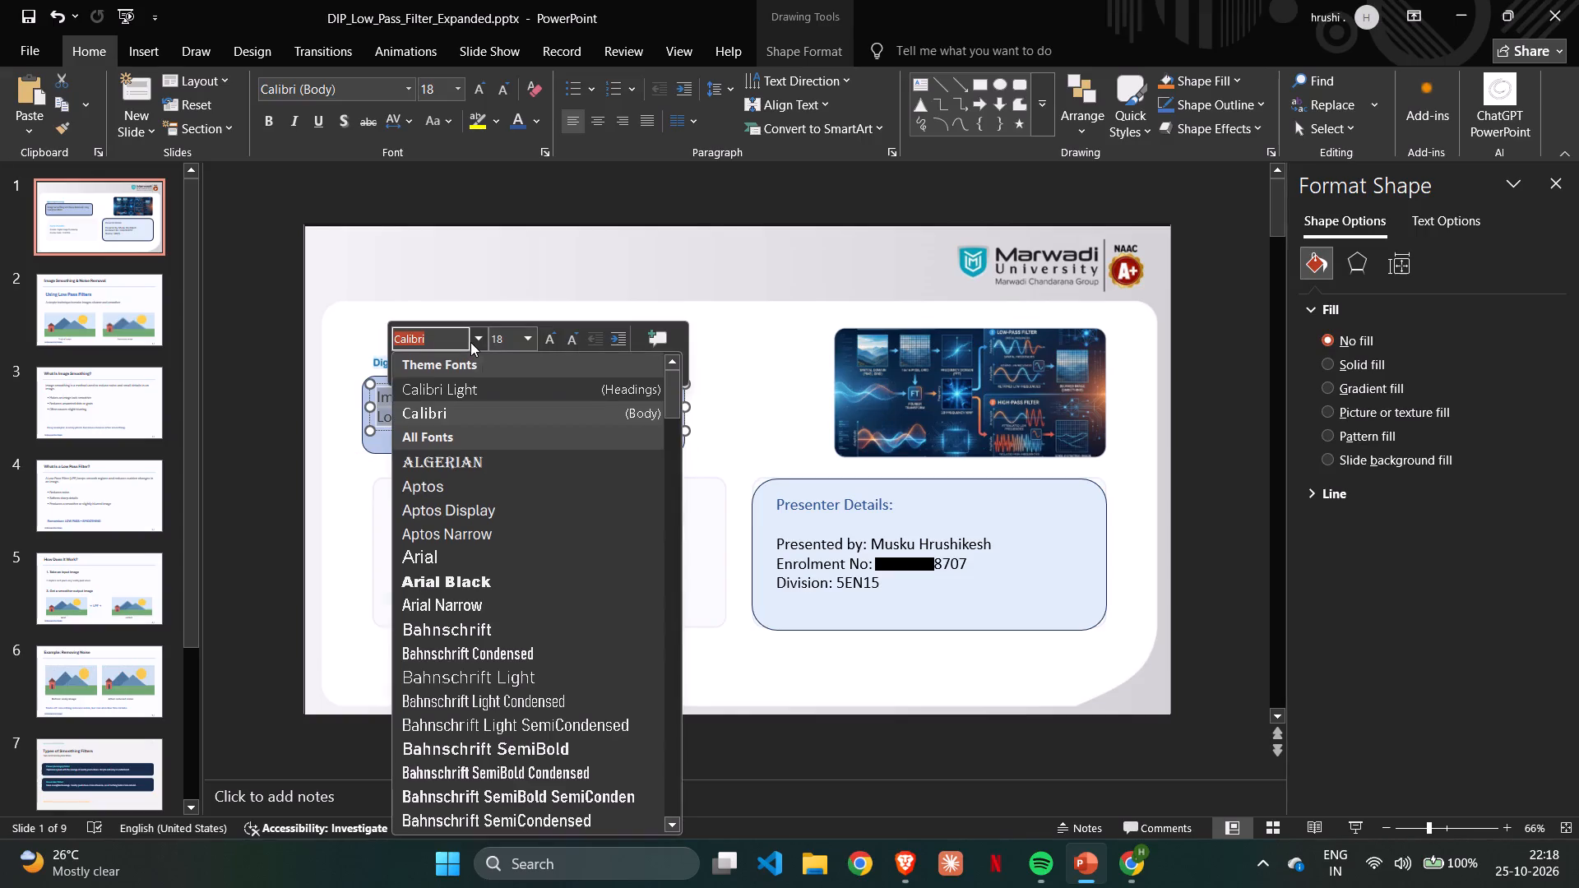
left_click(453, 383)
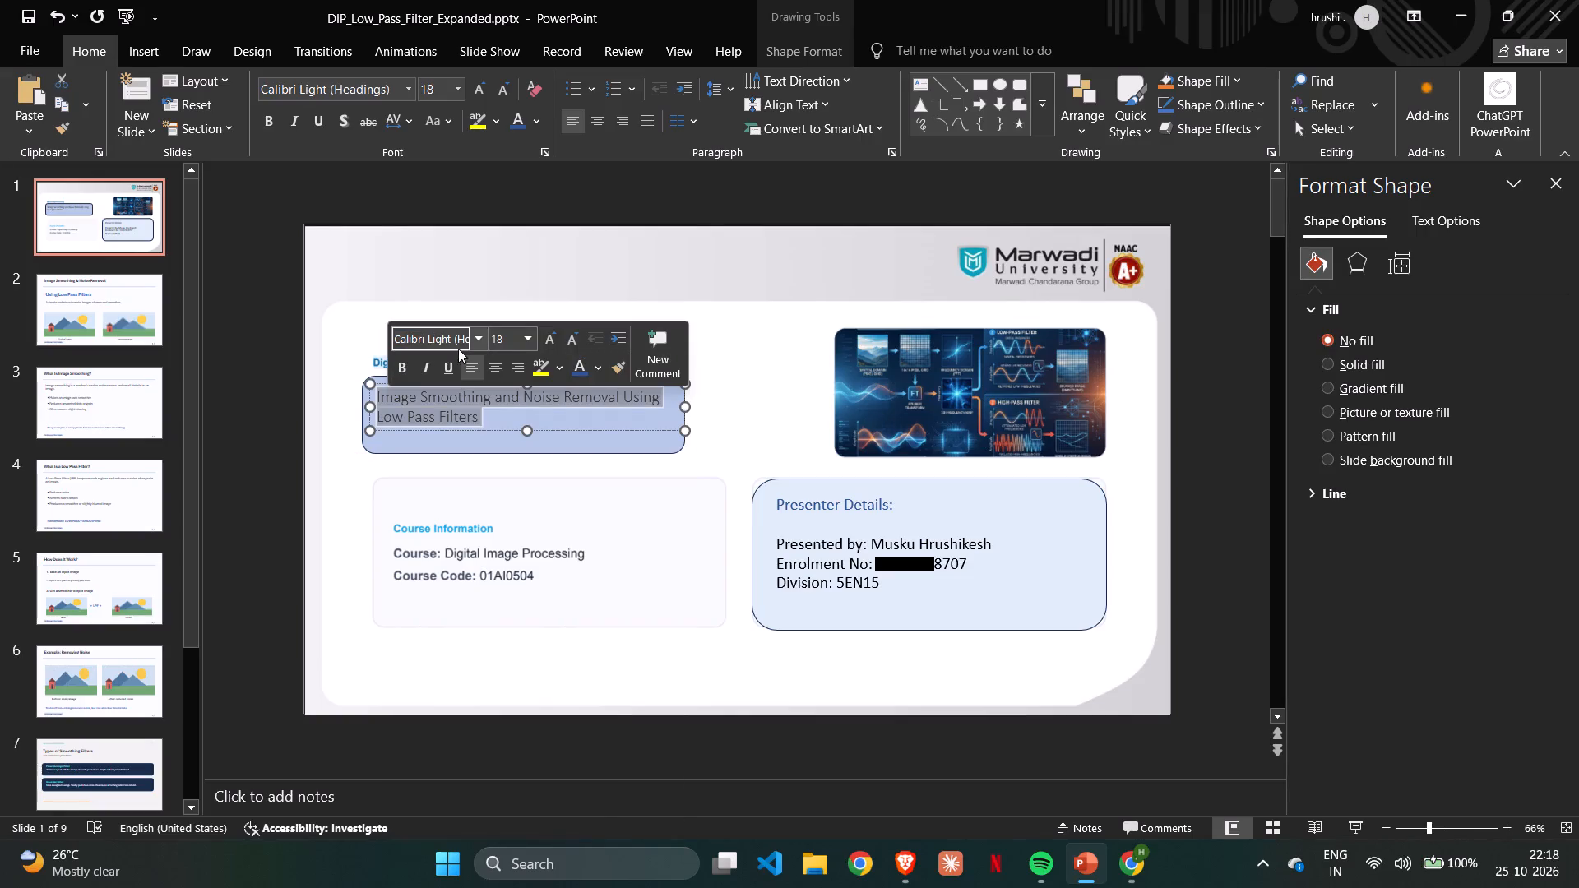
left_click(461, 346)
left_click(470, 335)
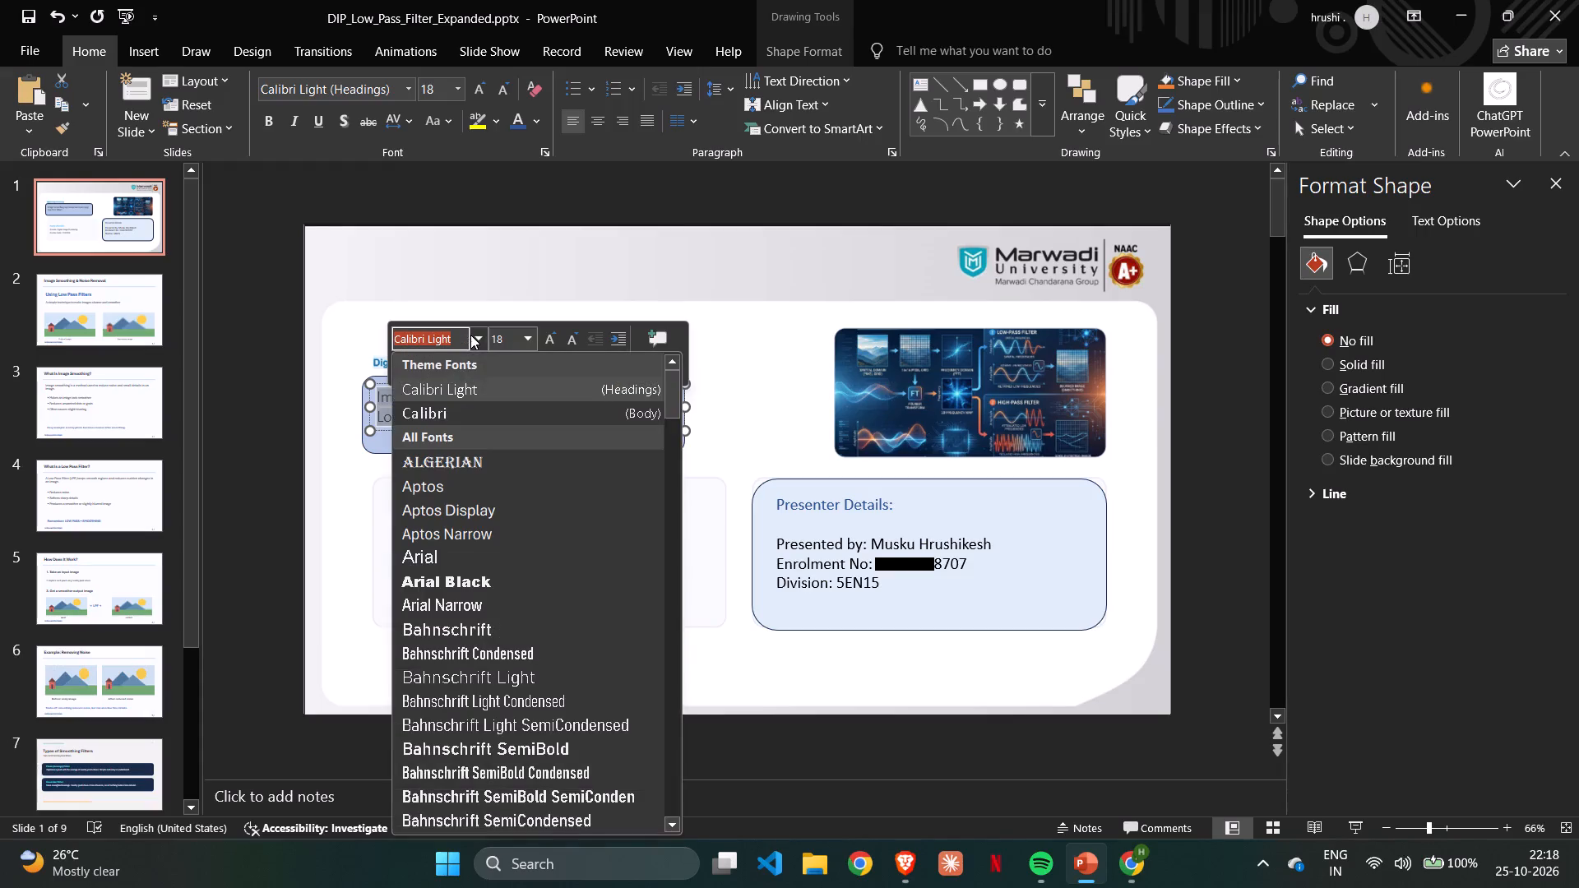
left_click(442, 571)
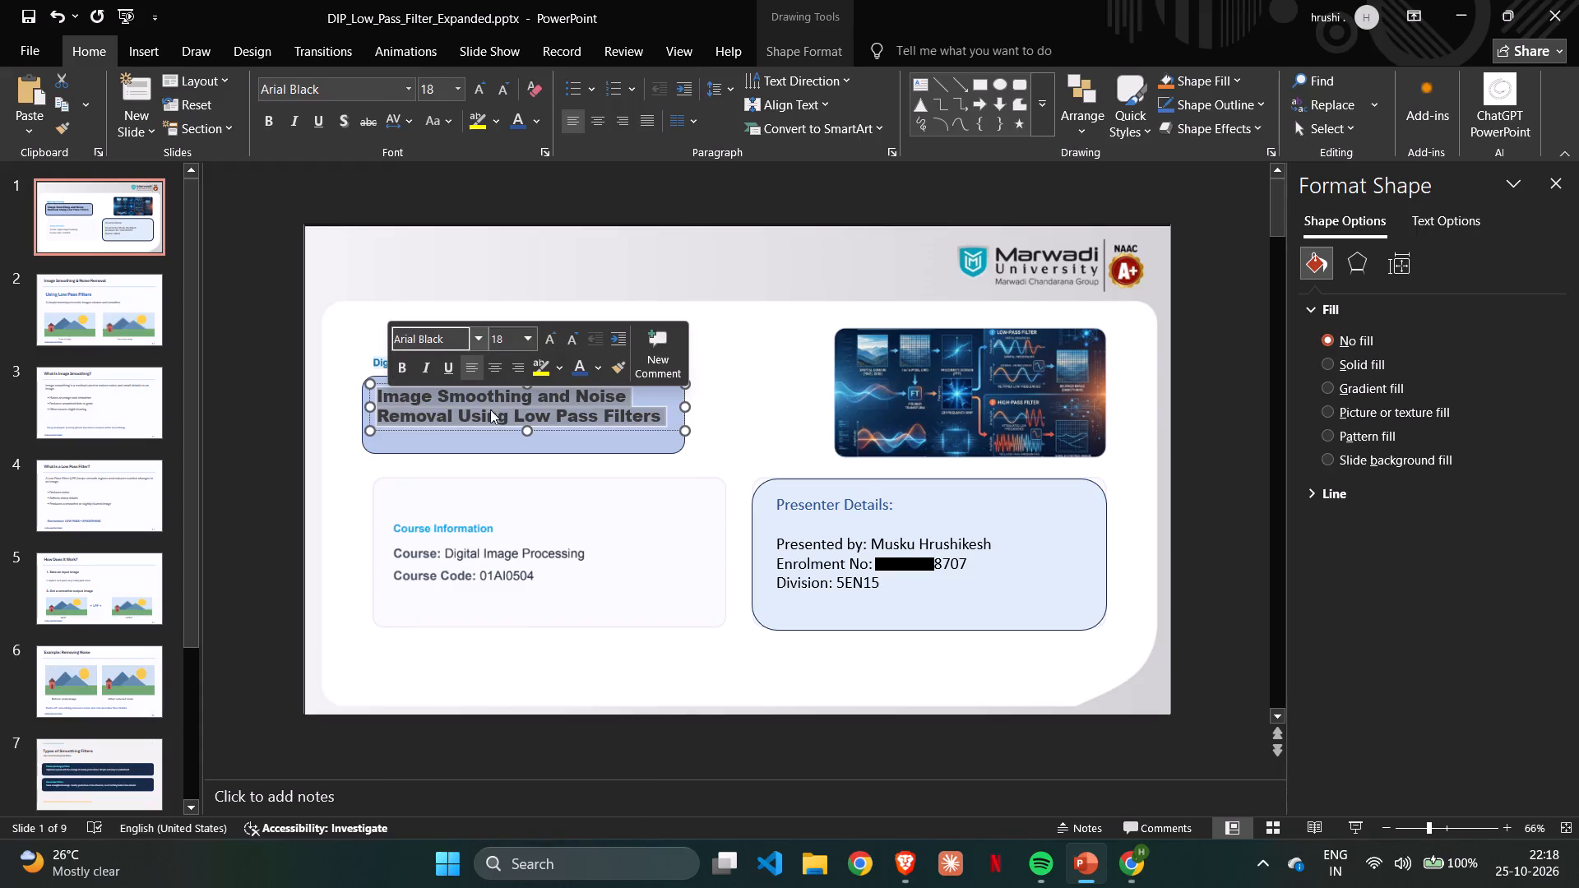
left_click(449, 345)
left_click(482, 344)
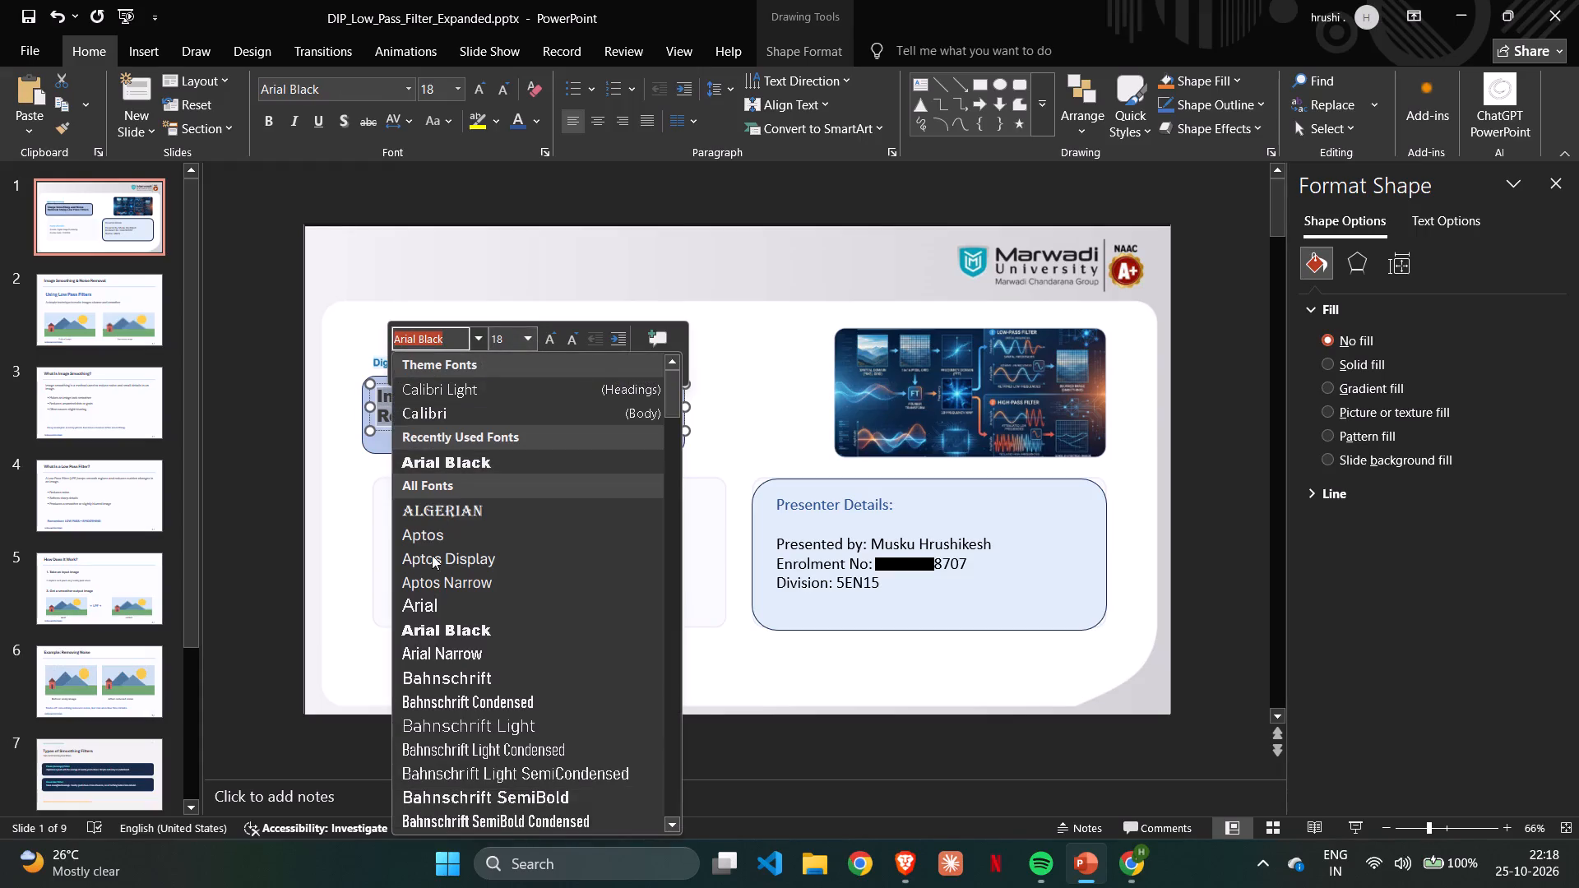
left_click(453, 661)
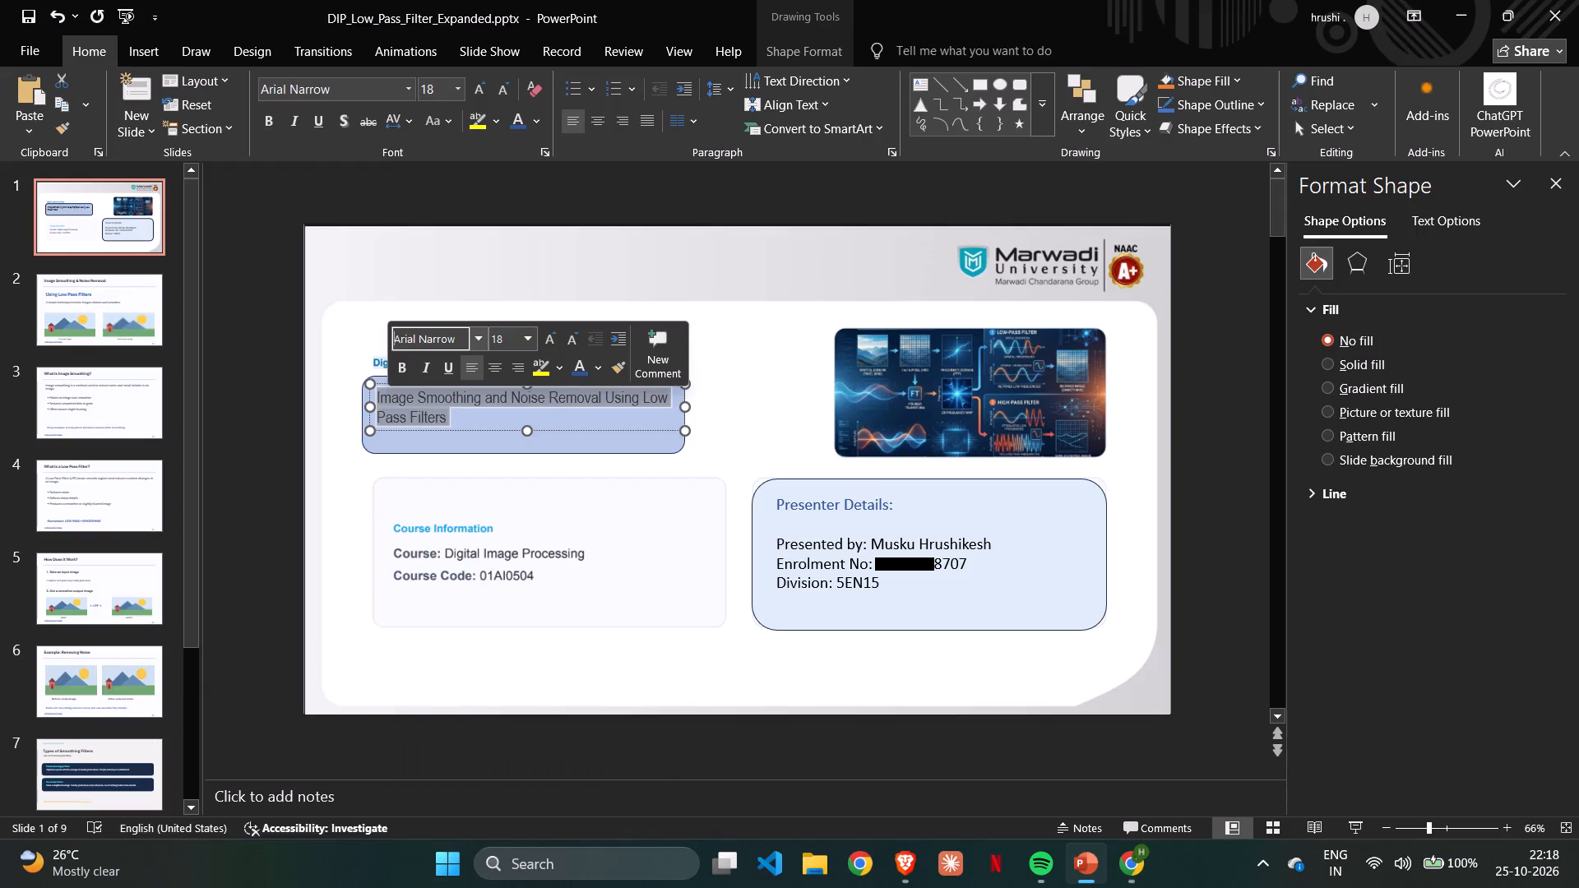
left_click(525, 339)
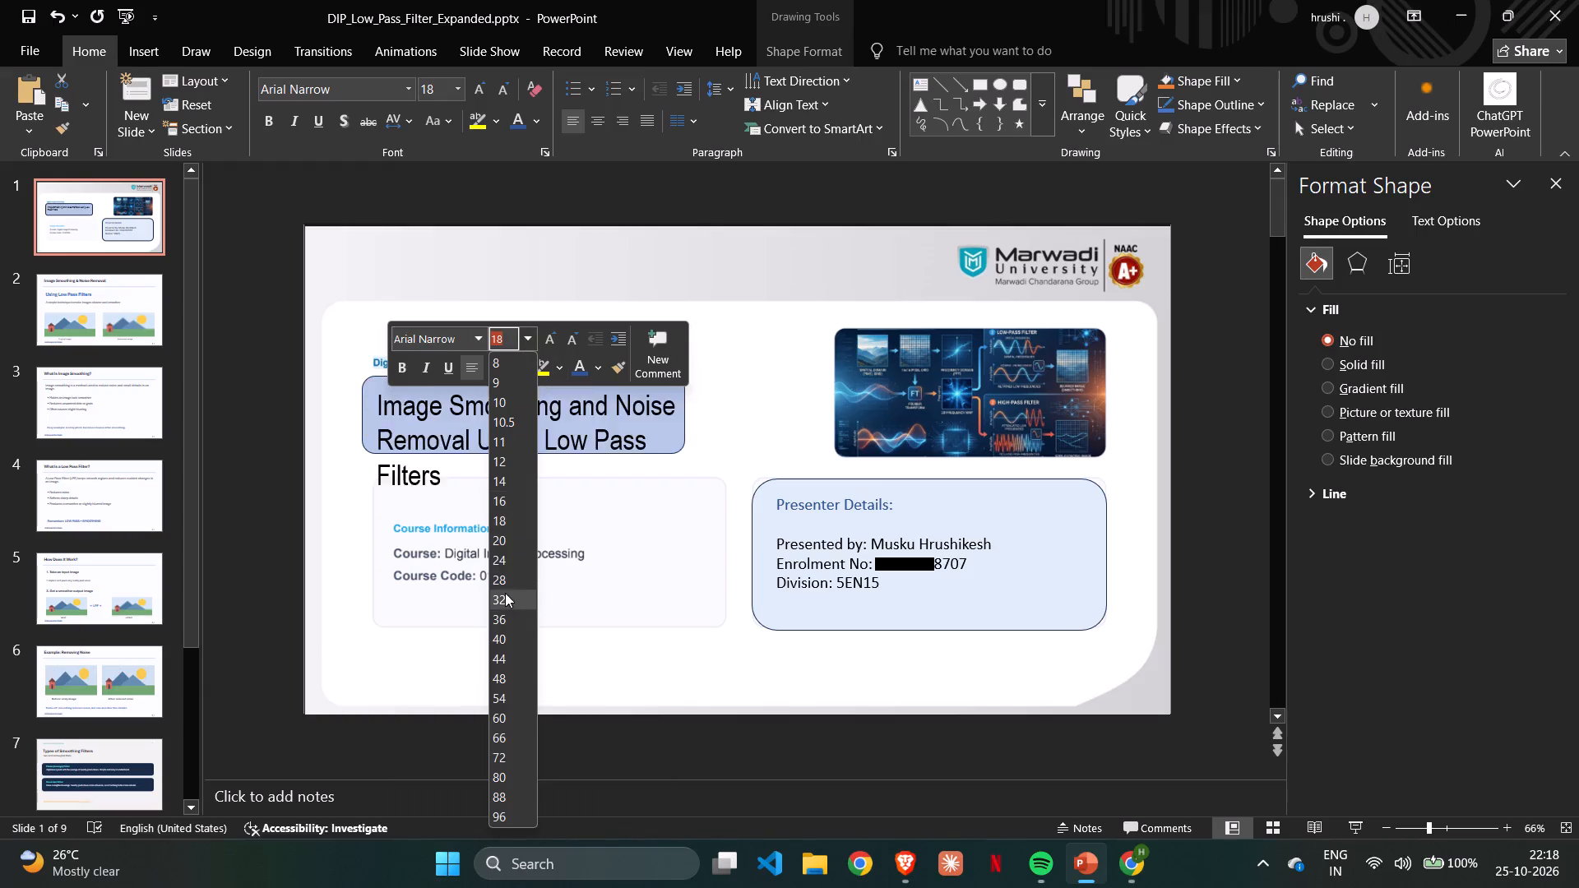
left_click(504, 571)
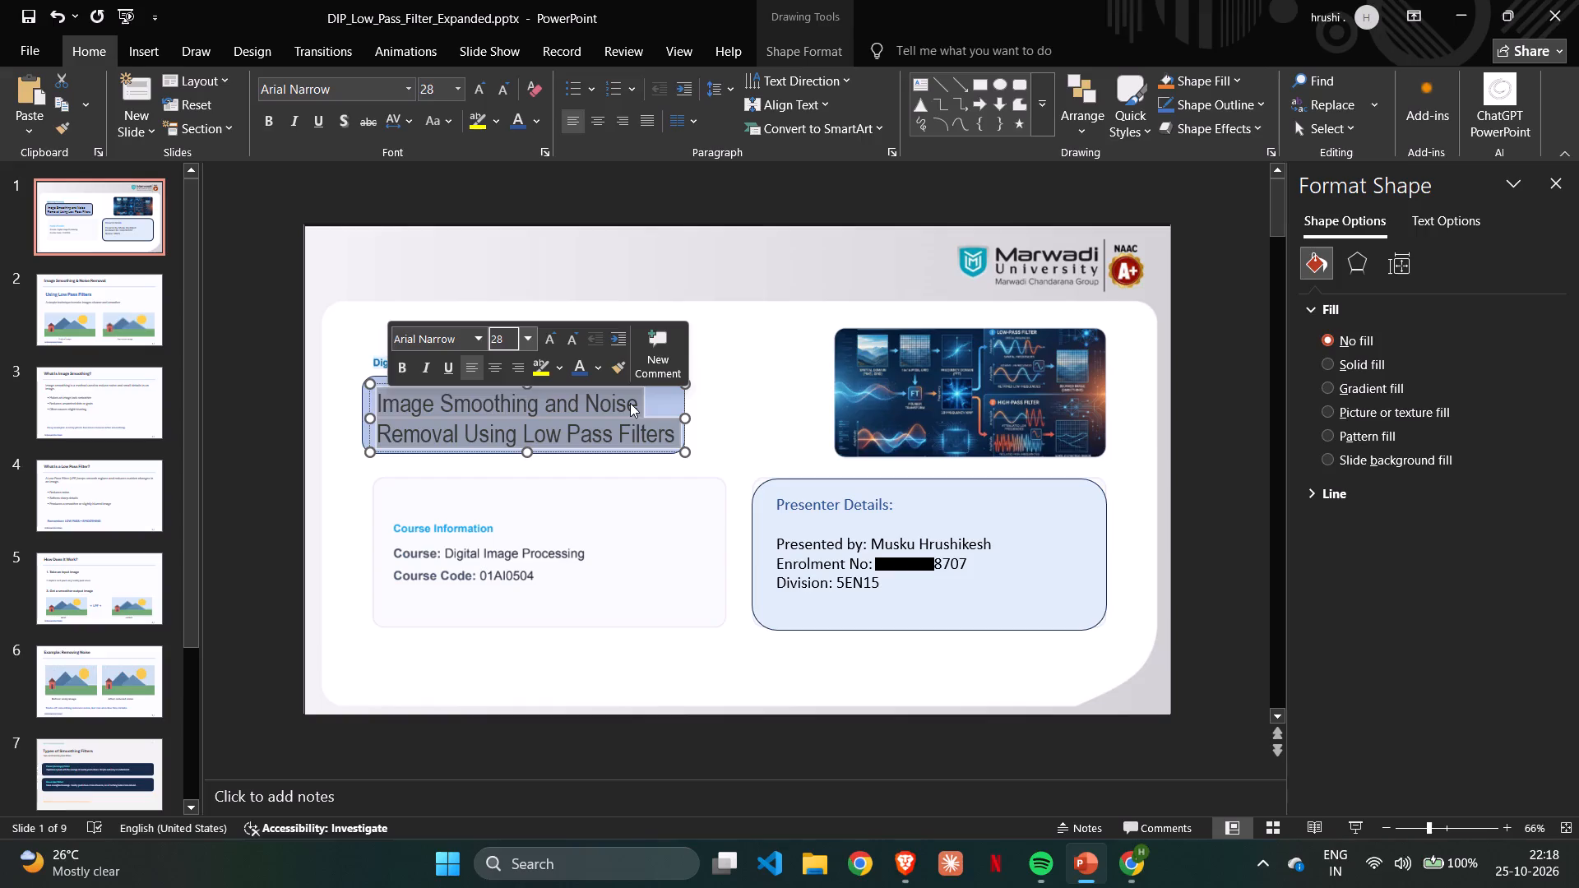
Set the font colour of the title text to the theme's dark blue-gray.
left_click(581, 377)
left_click(601, 369)
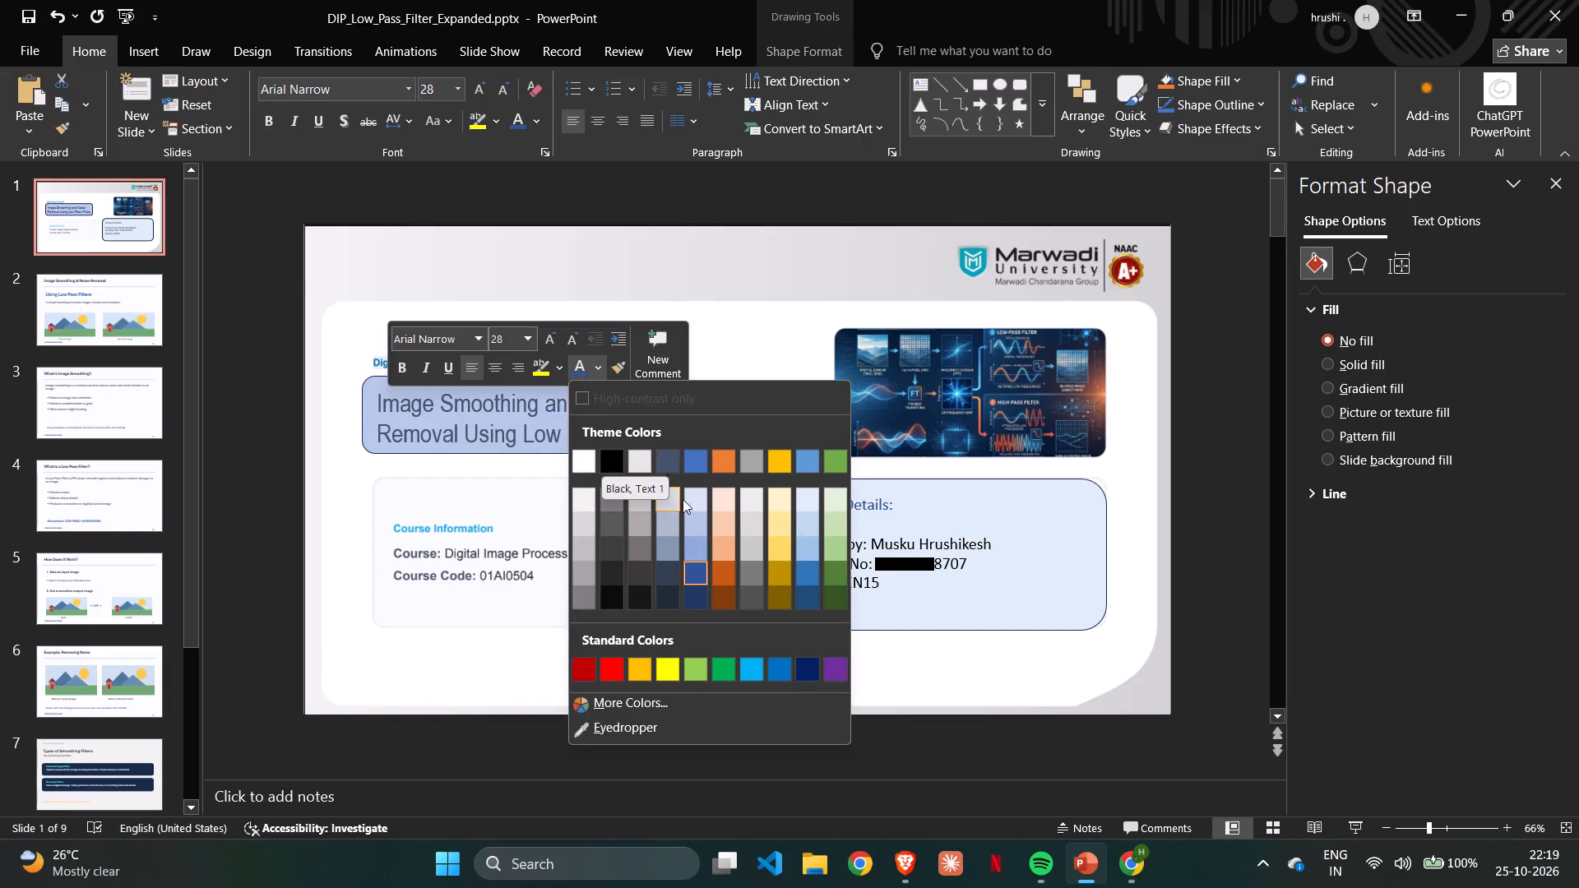
left_click(659, 449)
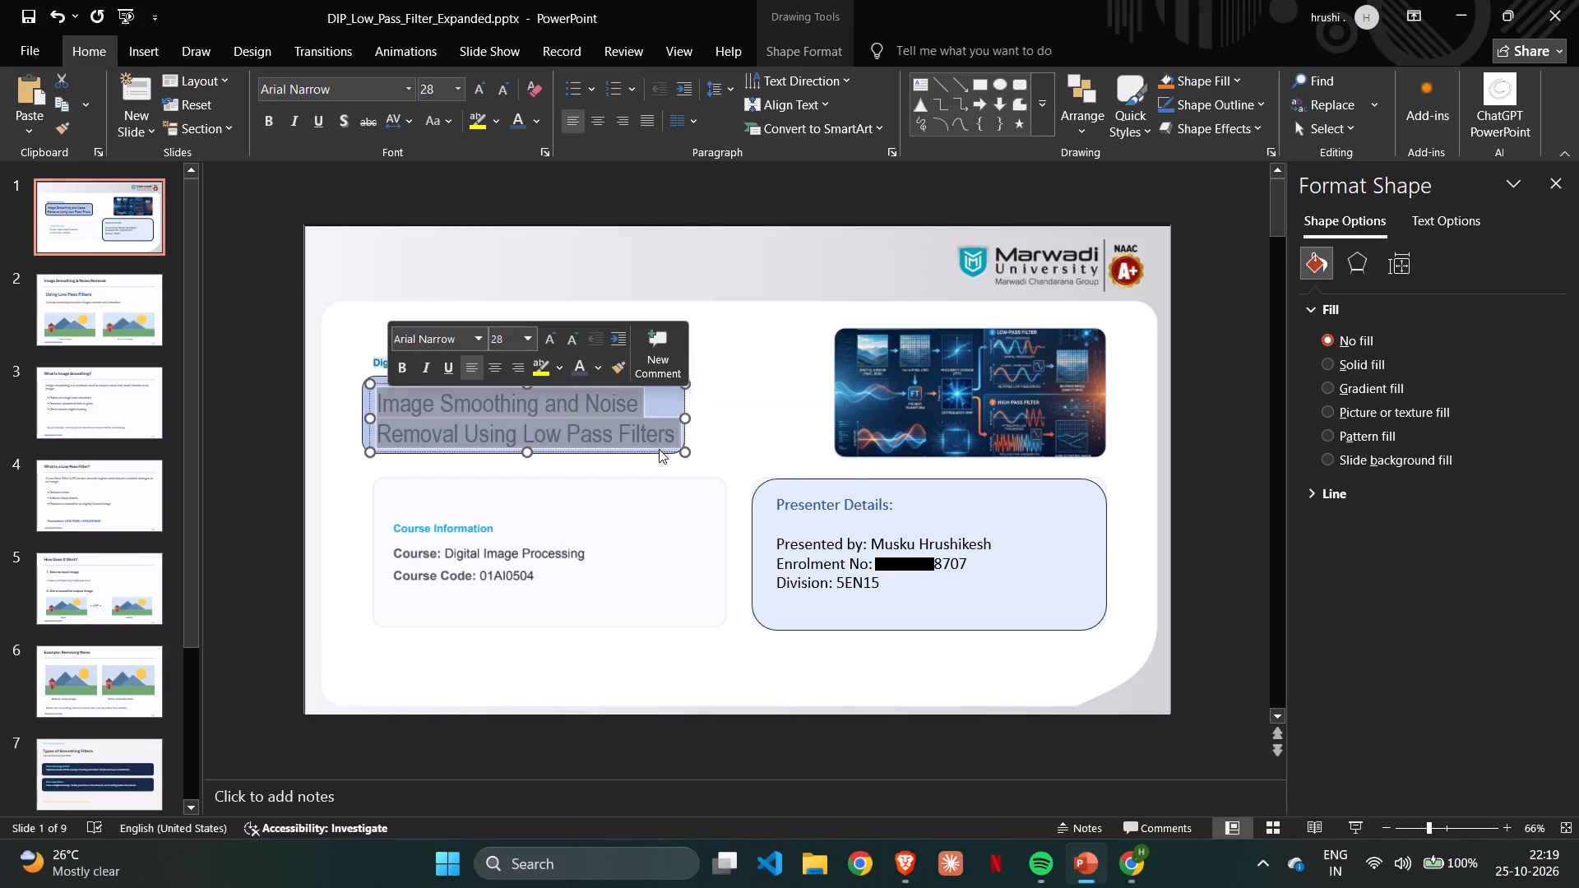
left_click(262, 340)
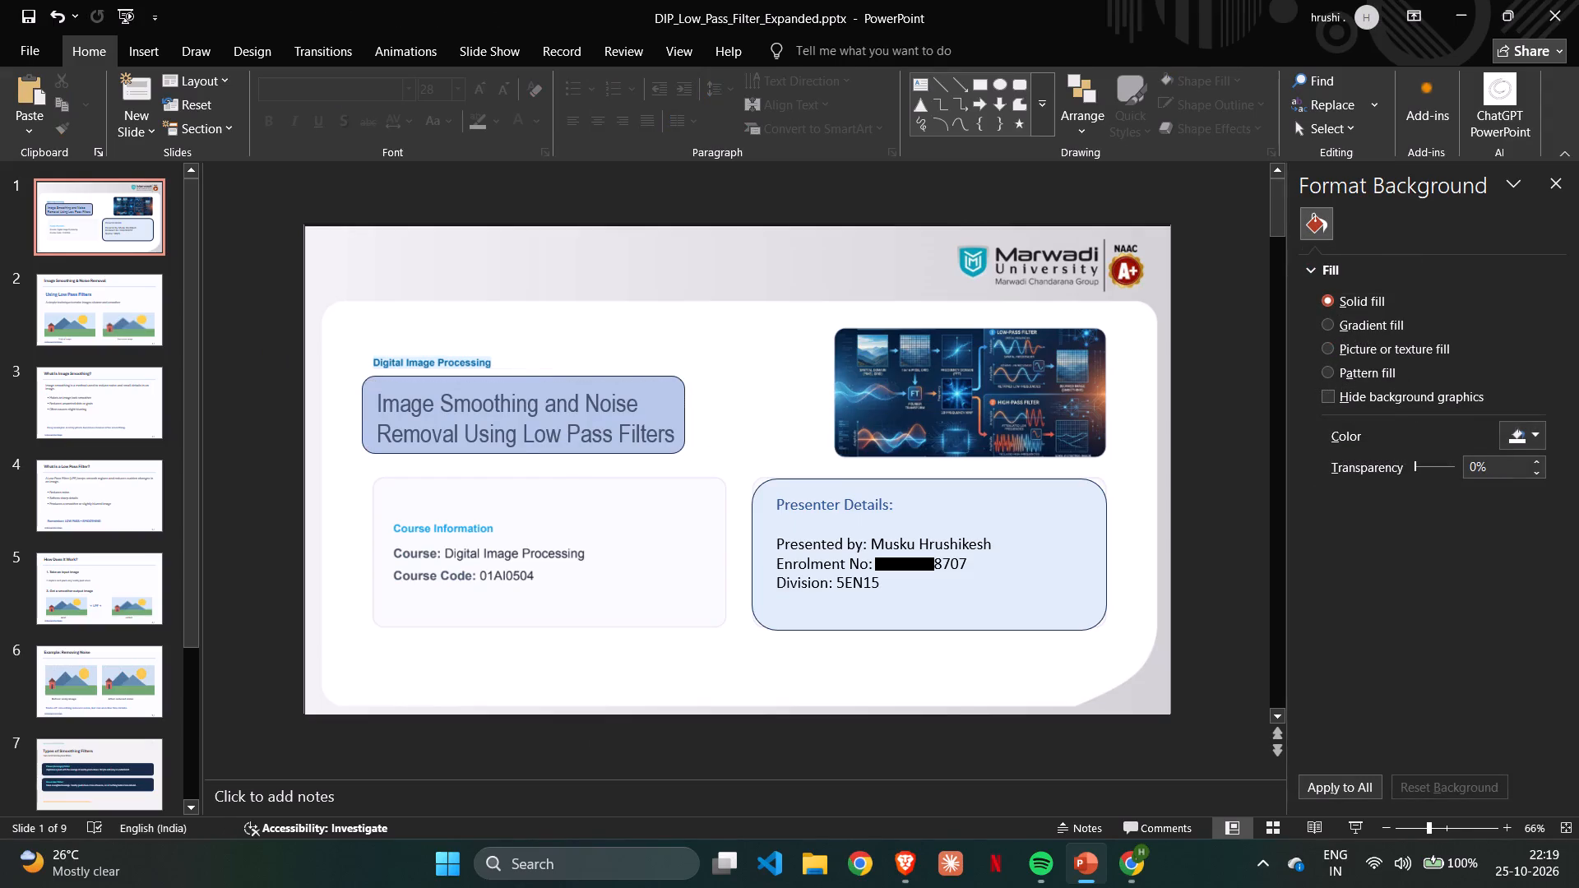
Move the title text box slightly so it lines up with the near edge of the light blue rectangle.
left_click(392, 417)
left_click(423, 383)
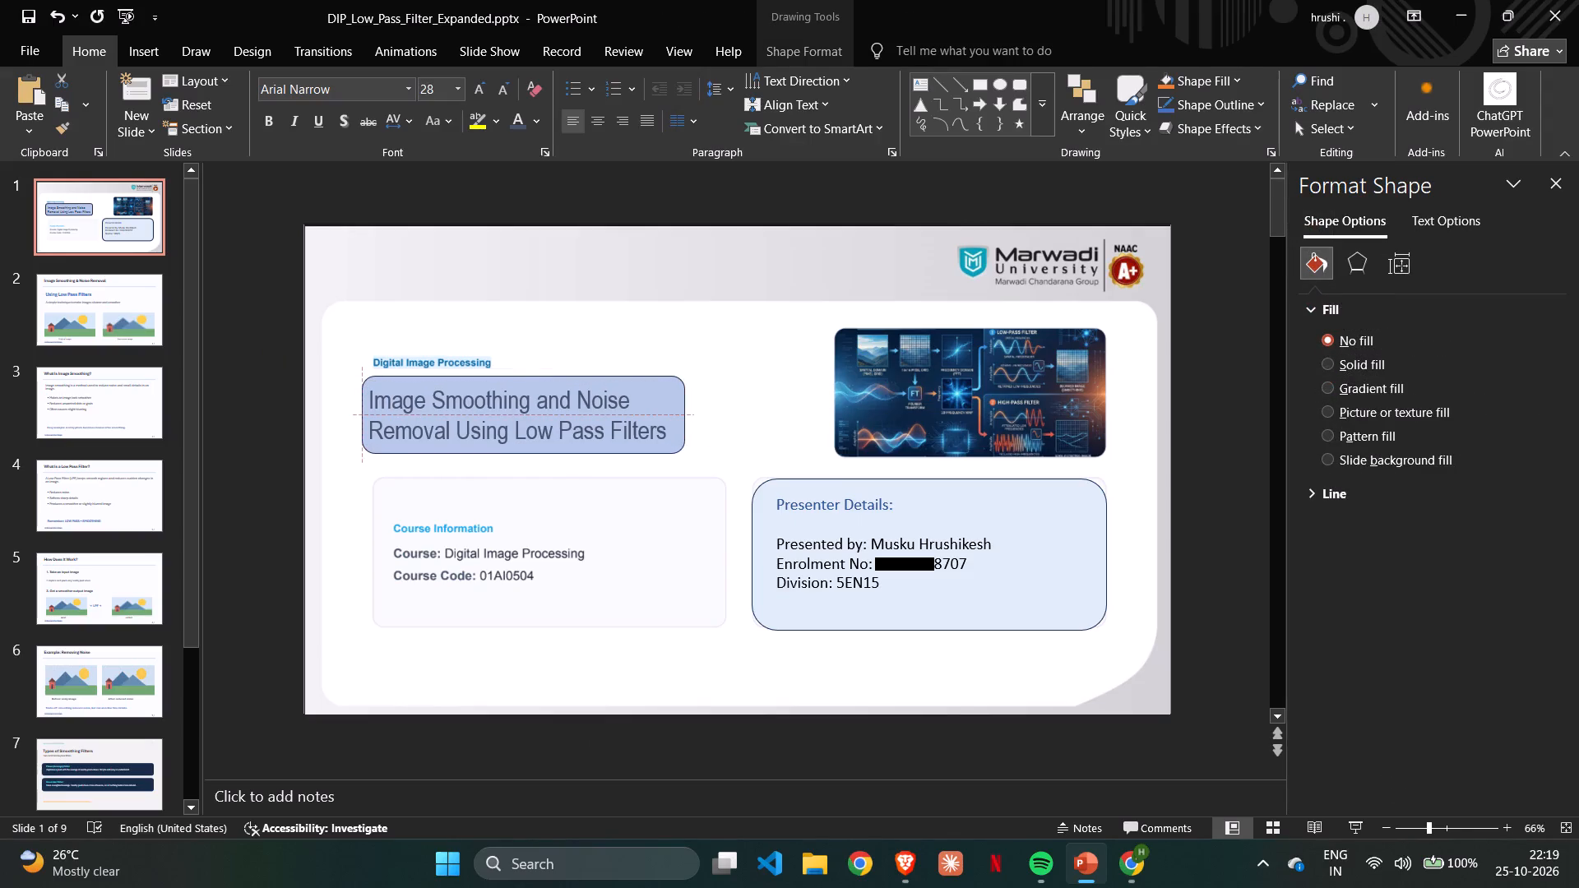
left_click(248, 377)
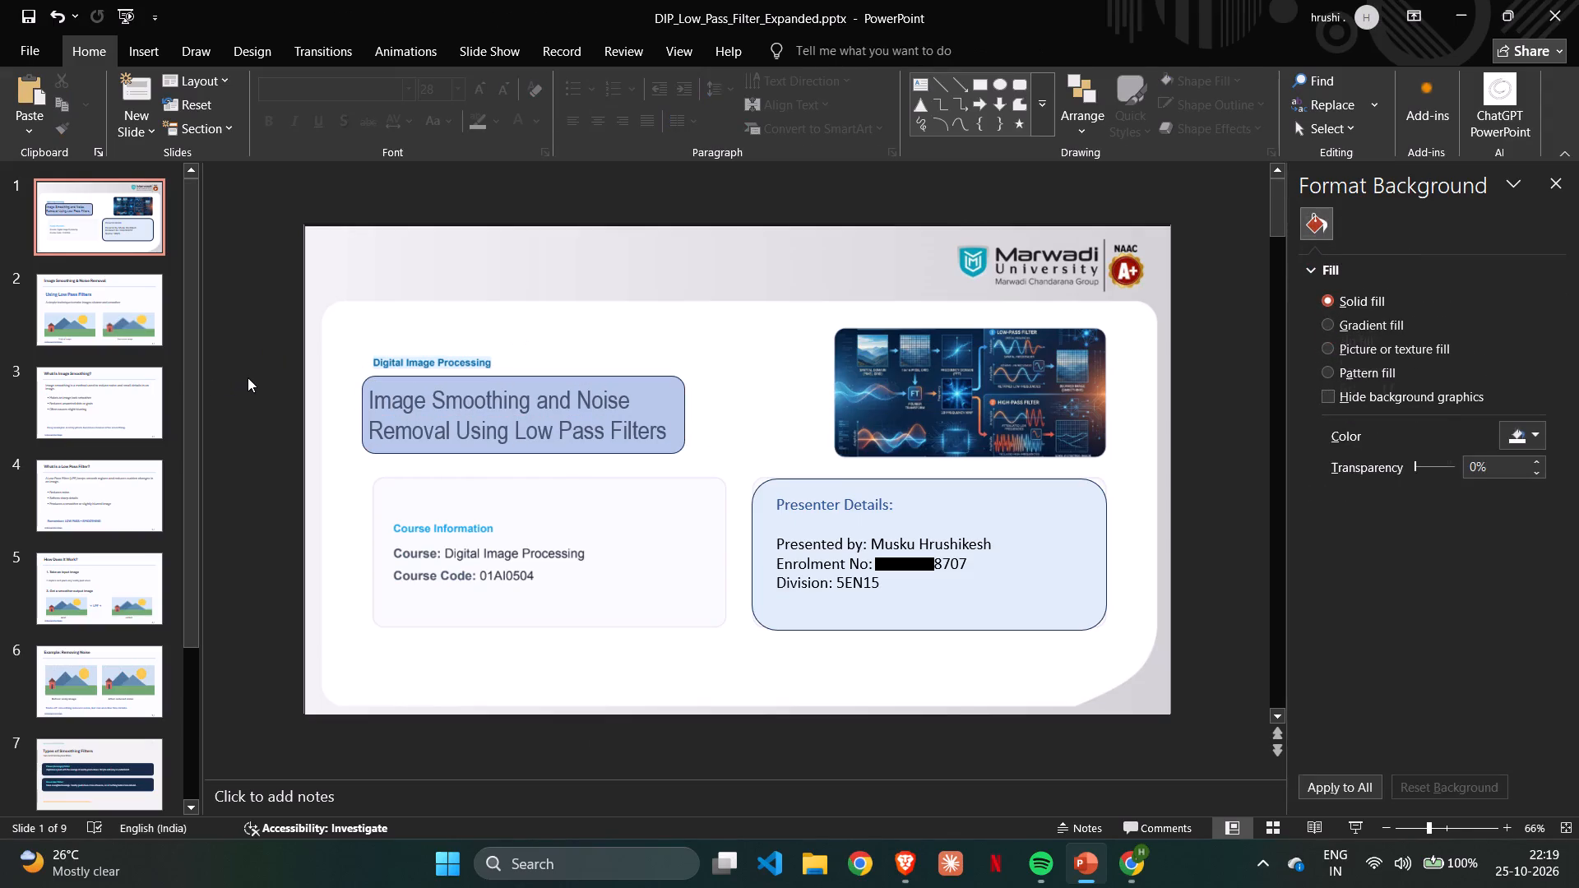
left_click(248, 377)
Look over the first three slides of the presentation before exporting.
left_click(118, 321)
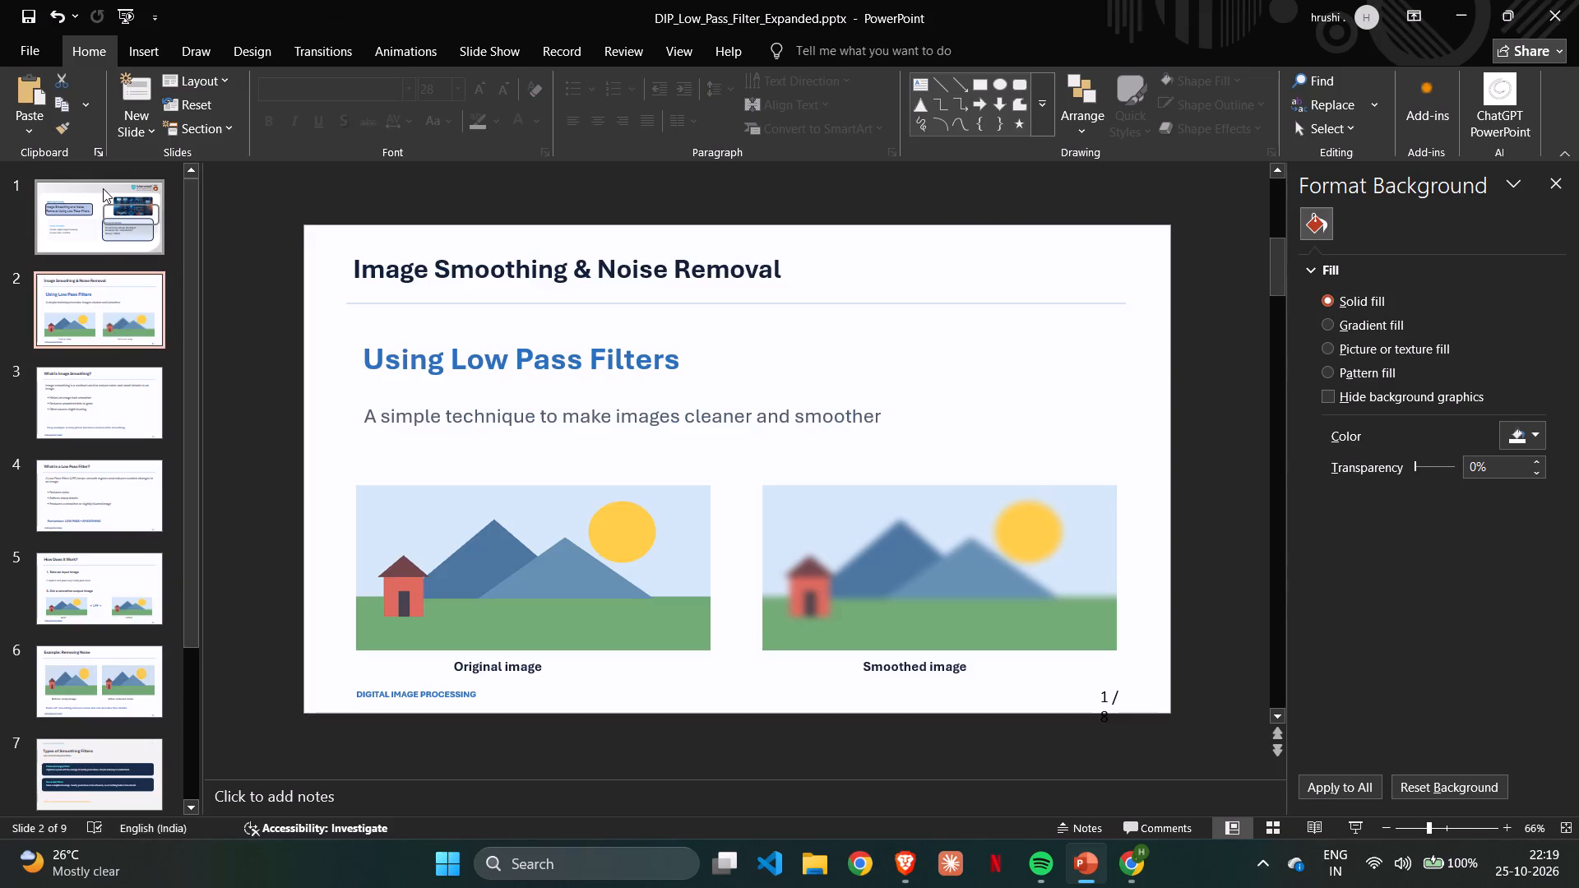
left_click(103, 188)
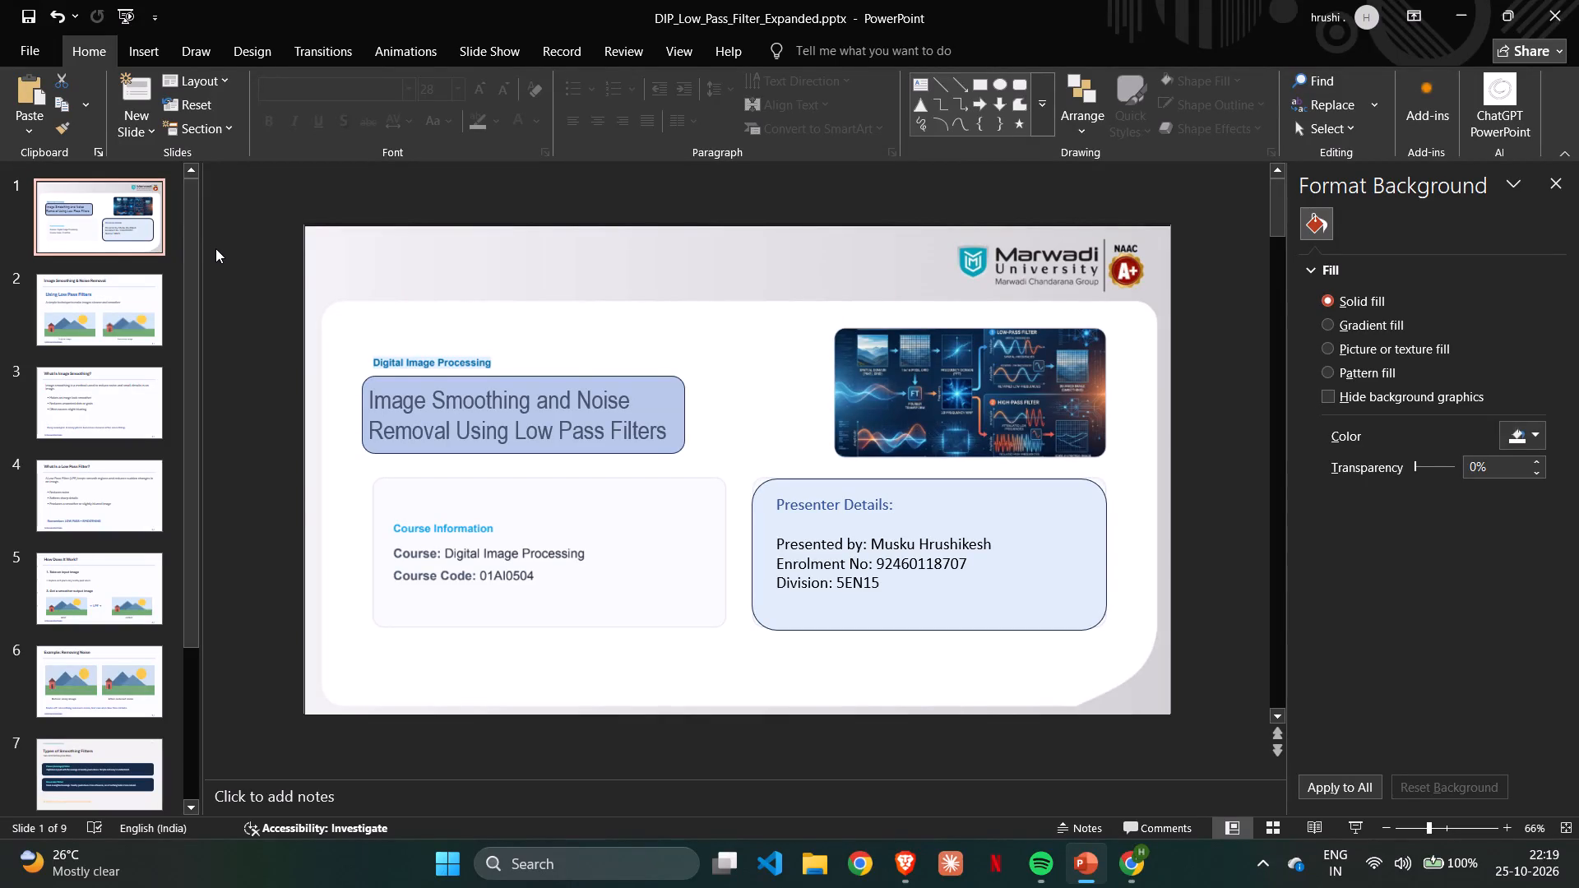
key("Right")
key("Right")
left_click(86, 315)
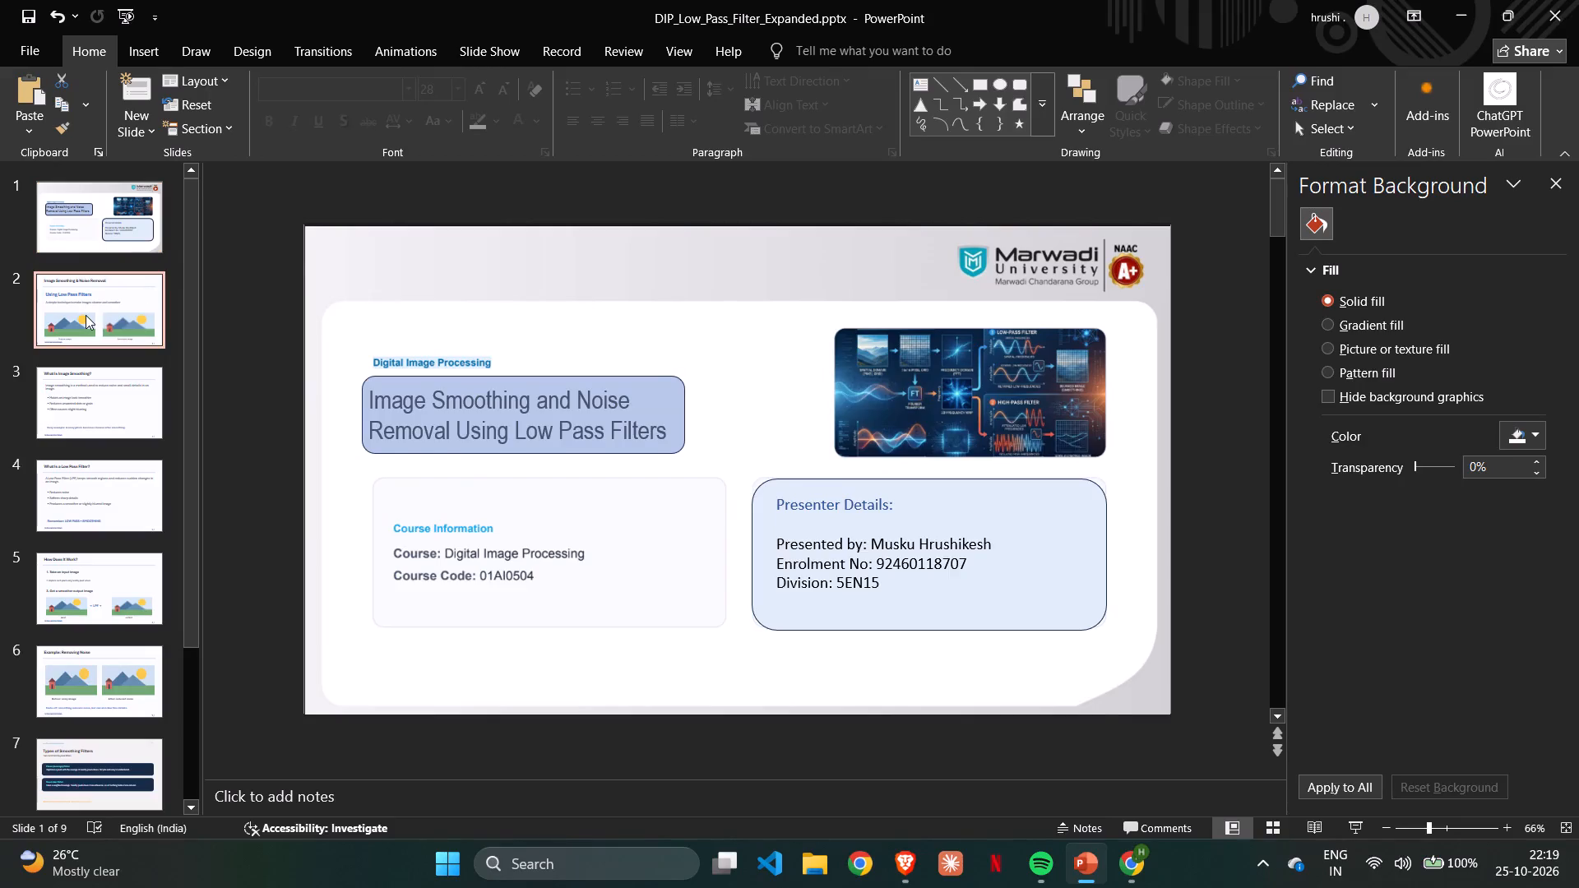
left_click(102, 404)
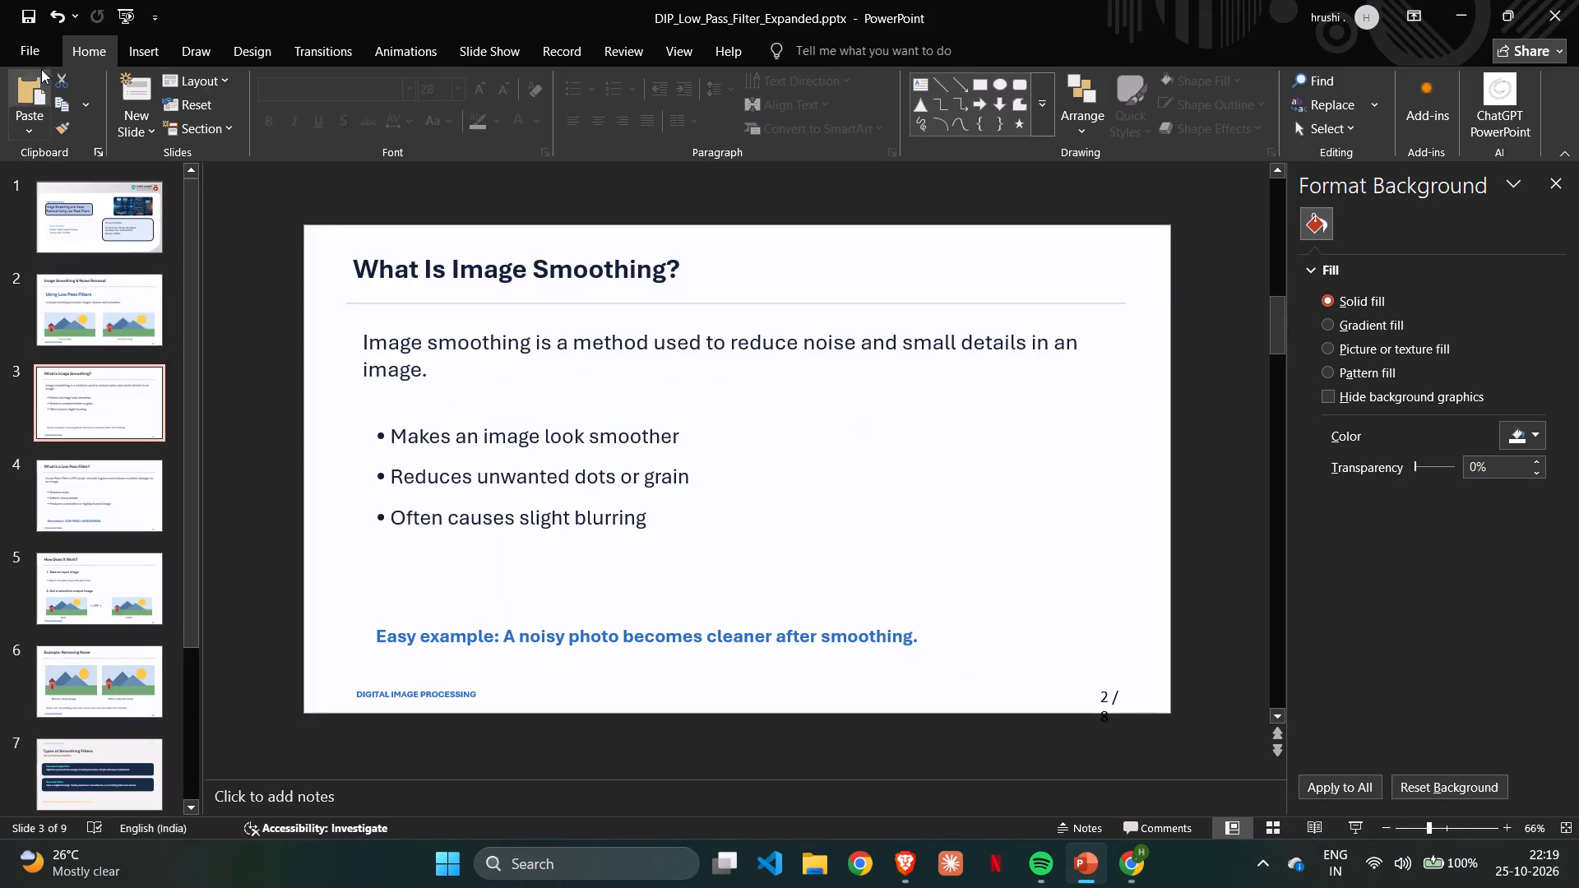
Save the presentation as a PDF in Downloads under the existing DIP enrolment-number-and-name file name, replacing the earlier PDF.
left_click(35, 49)
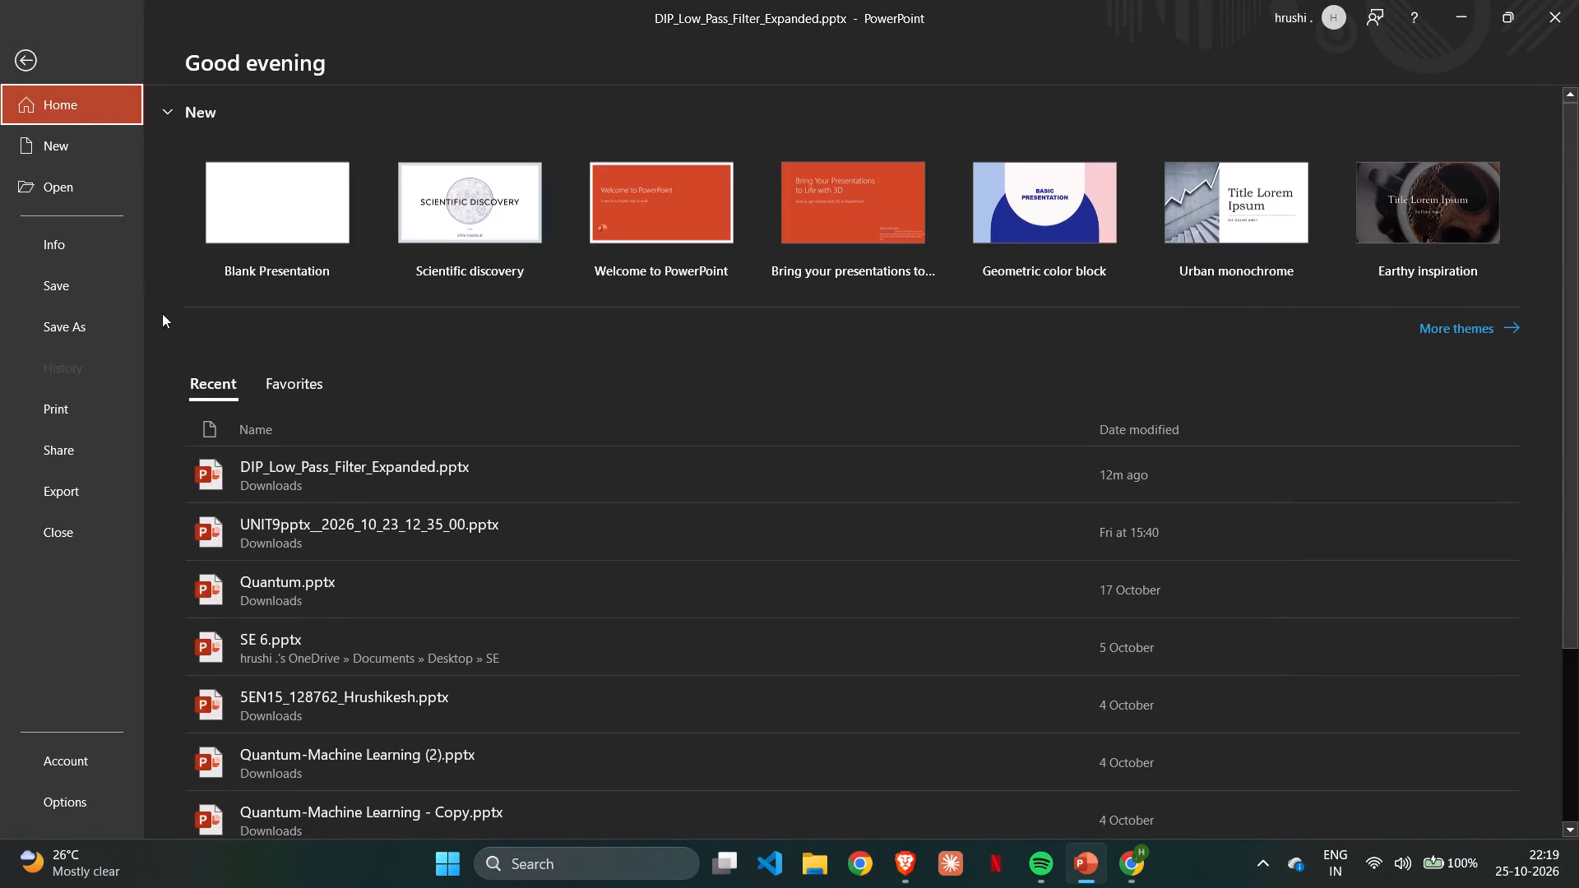
left_click(104, 332)
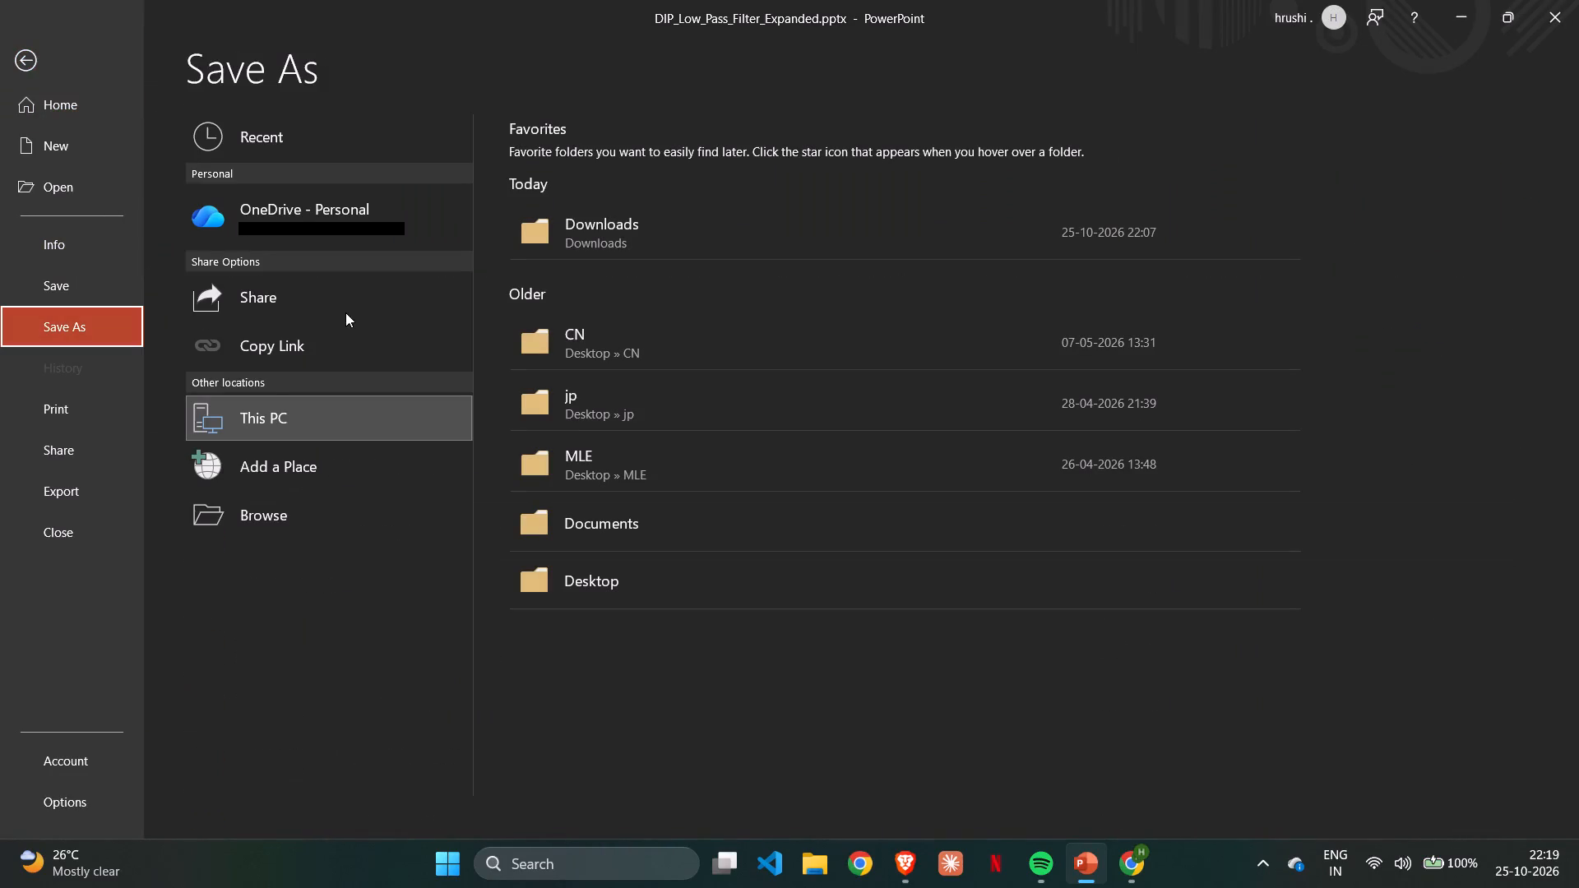
double_click(570, 249)
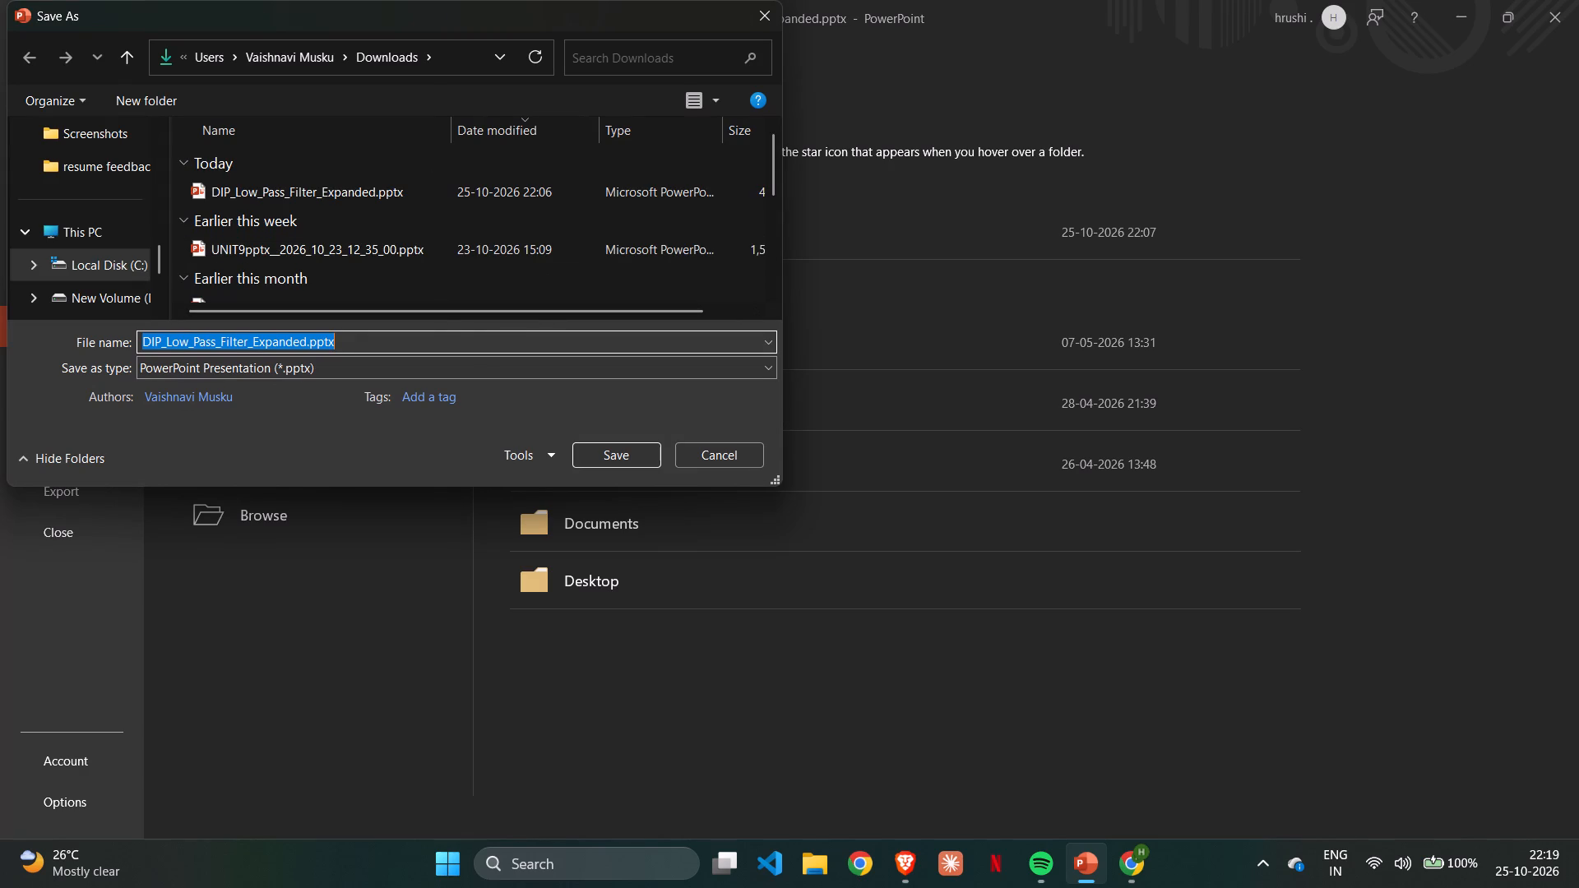
left_click(398, 364)
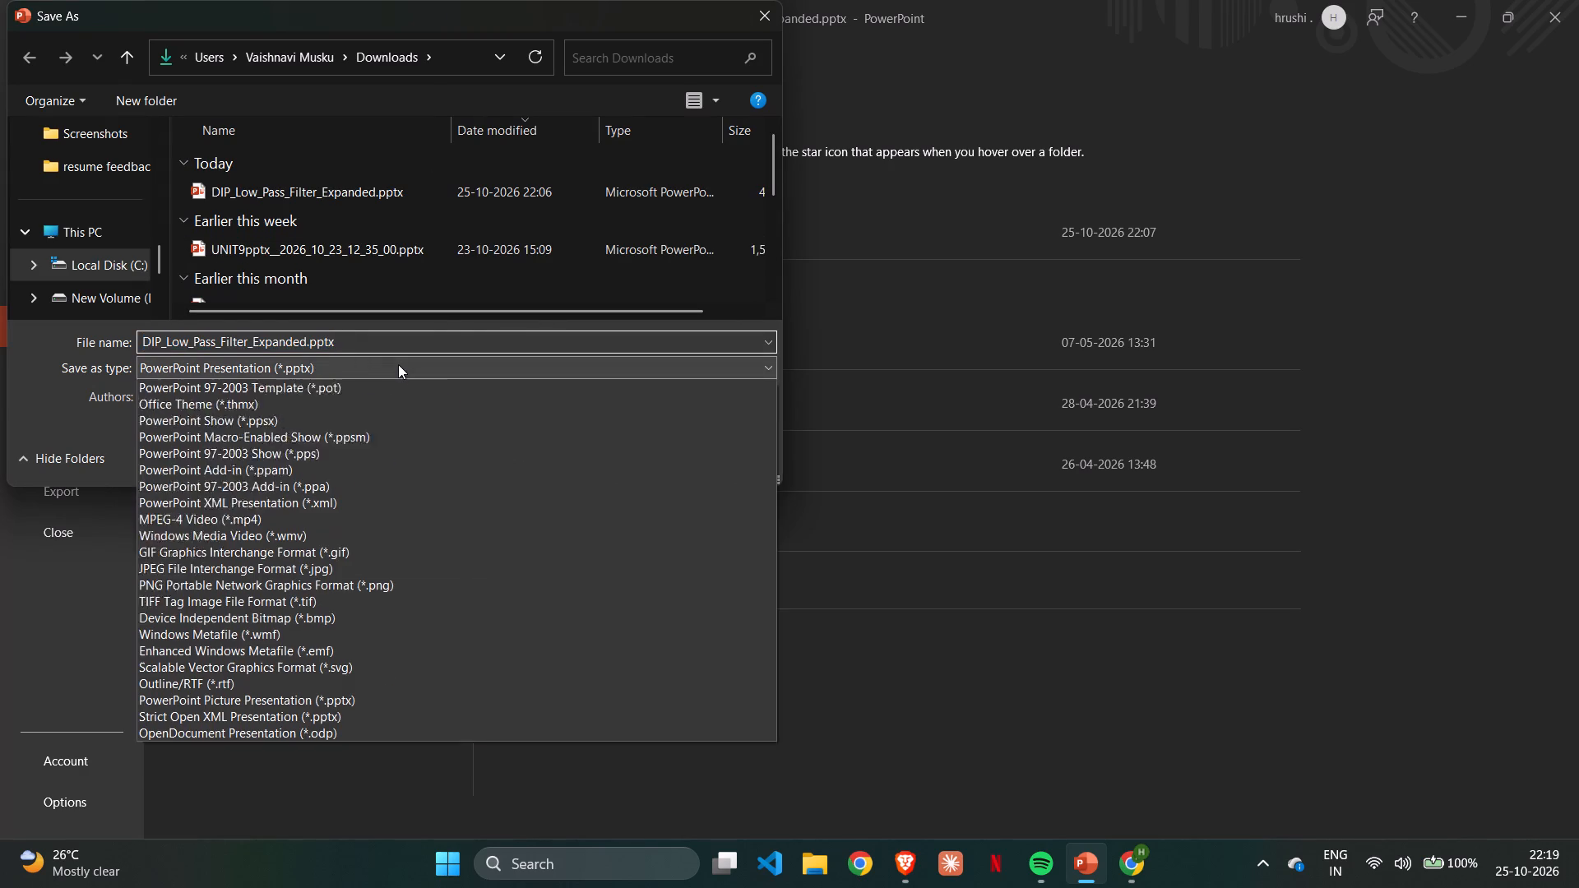
left_click(301, 442)
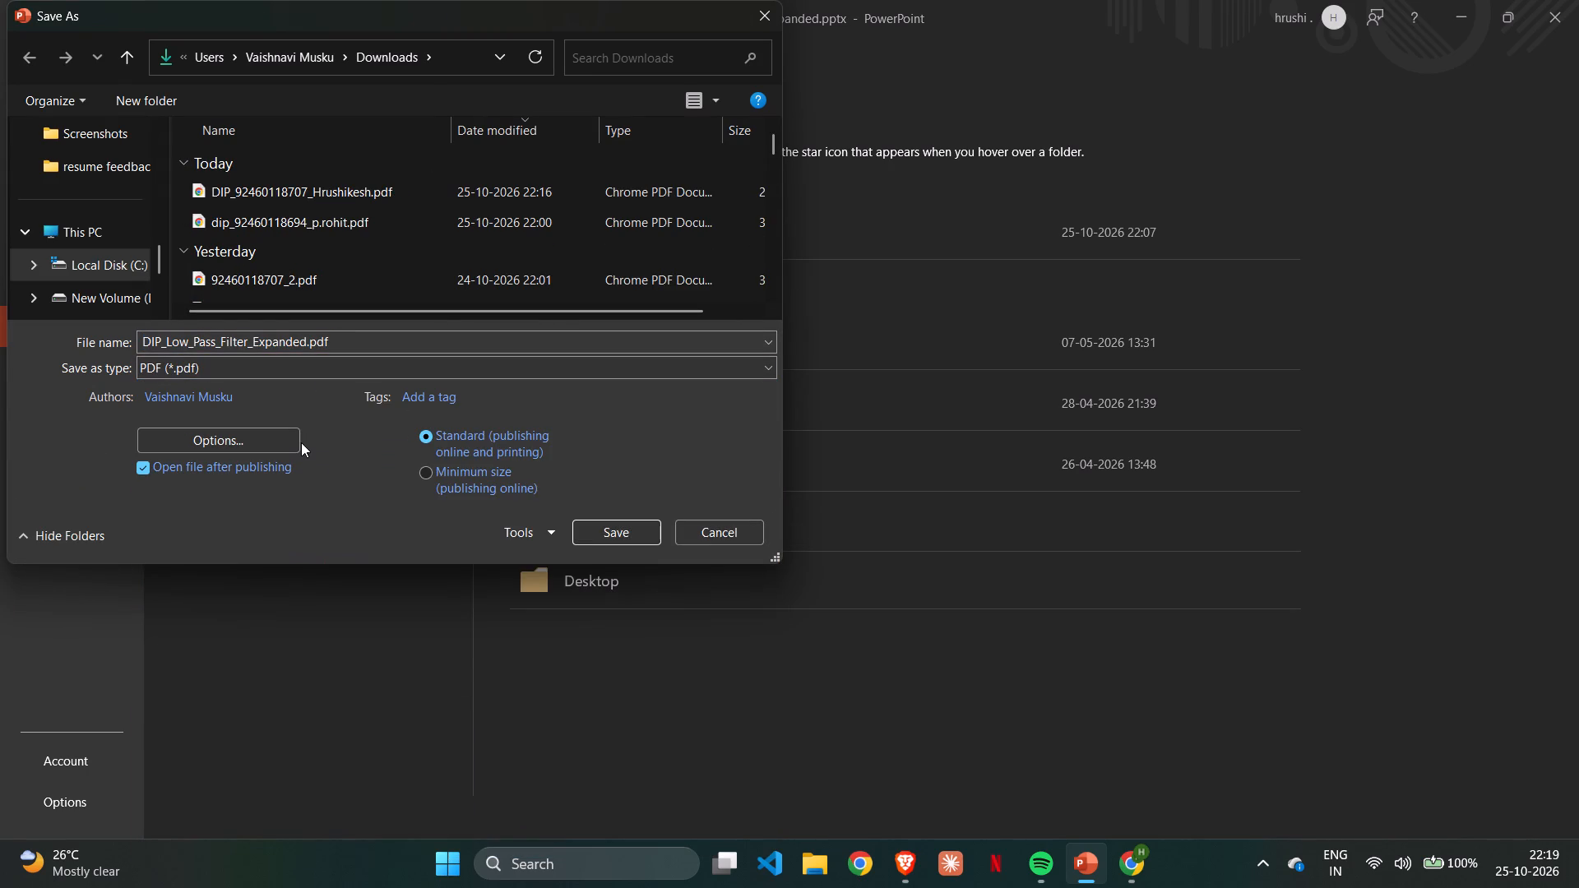
left_click_drag(349, 323, 341, 348)
double_click(341, 348)
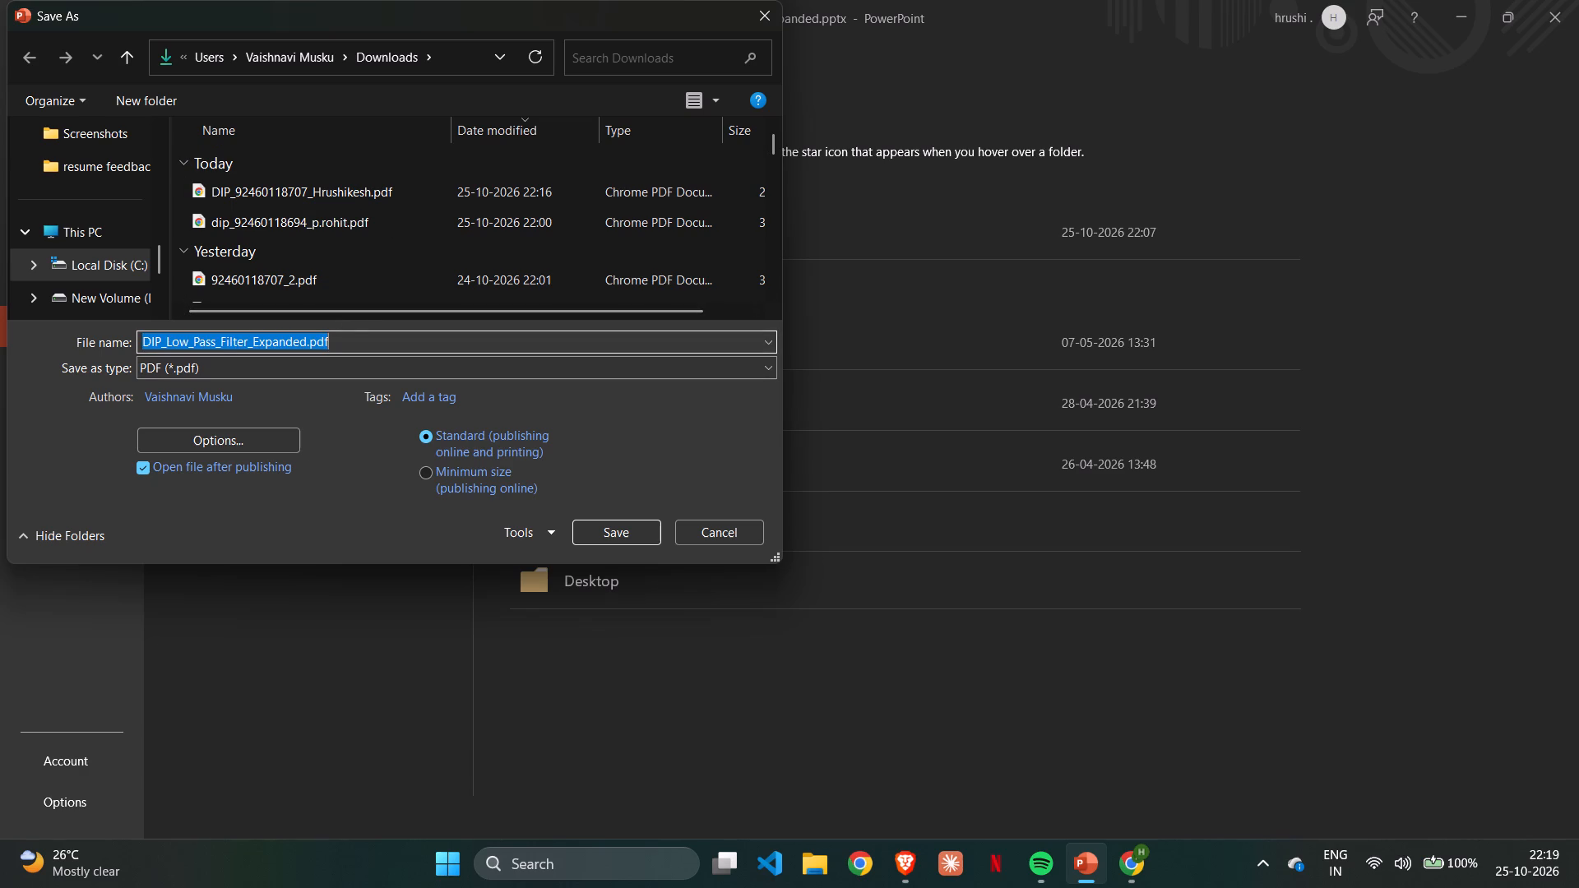
key("d")
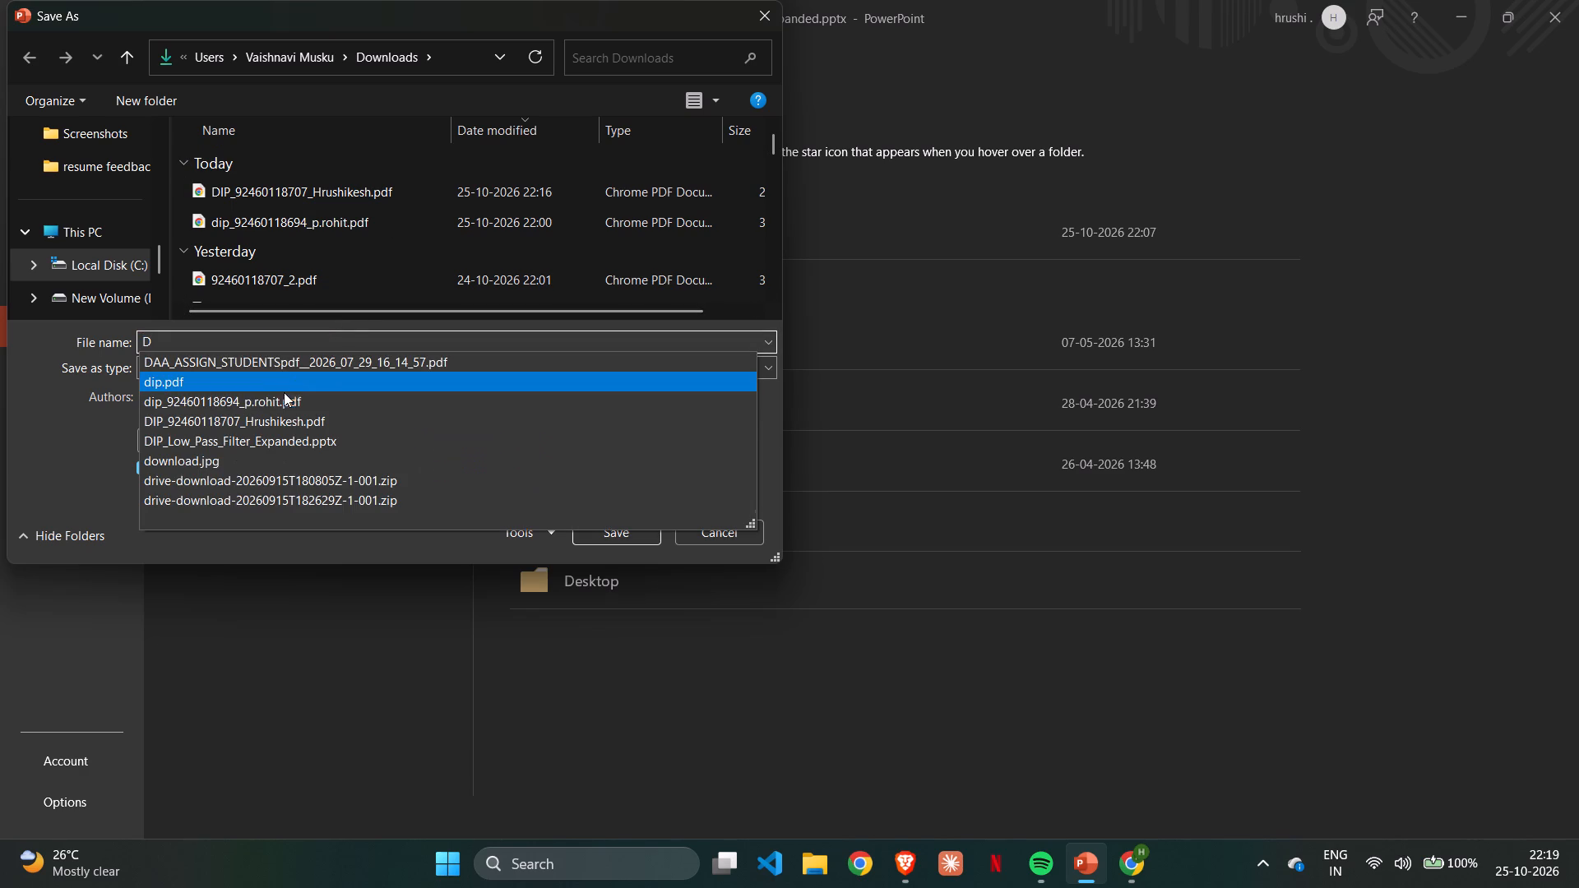
left_click(257, 414)
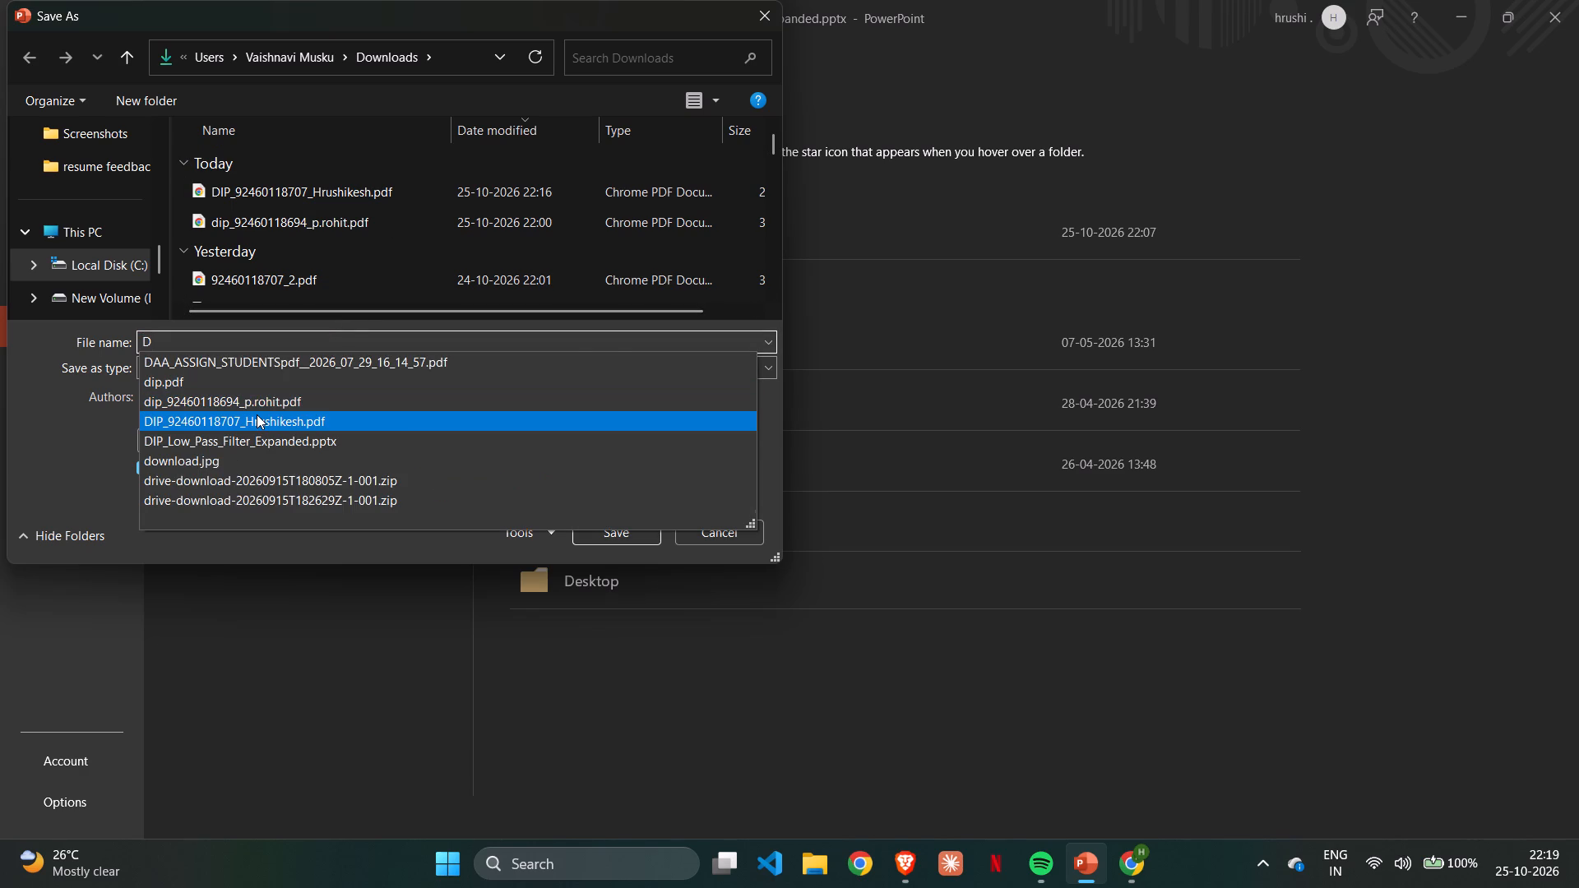
left_click(257, 414)
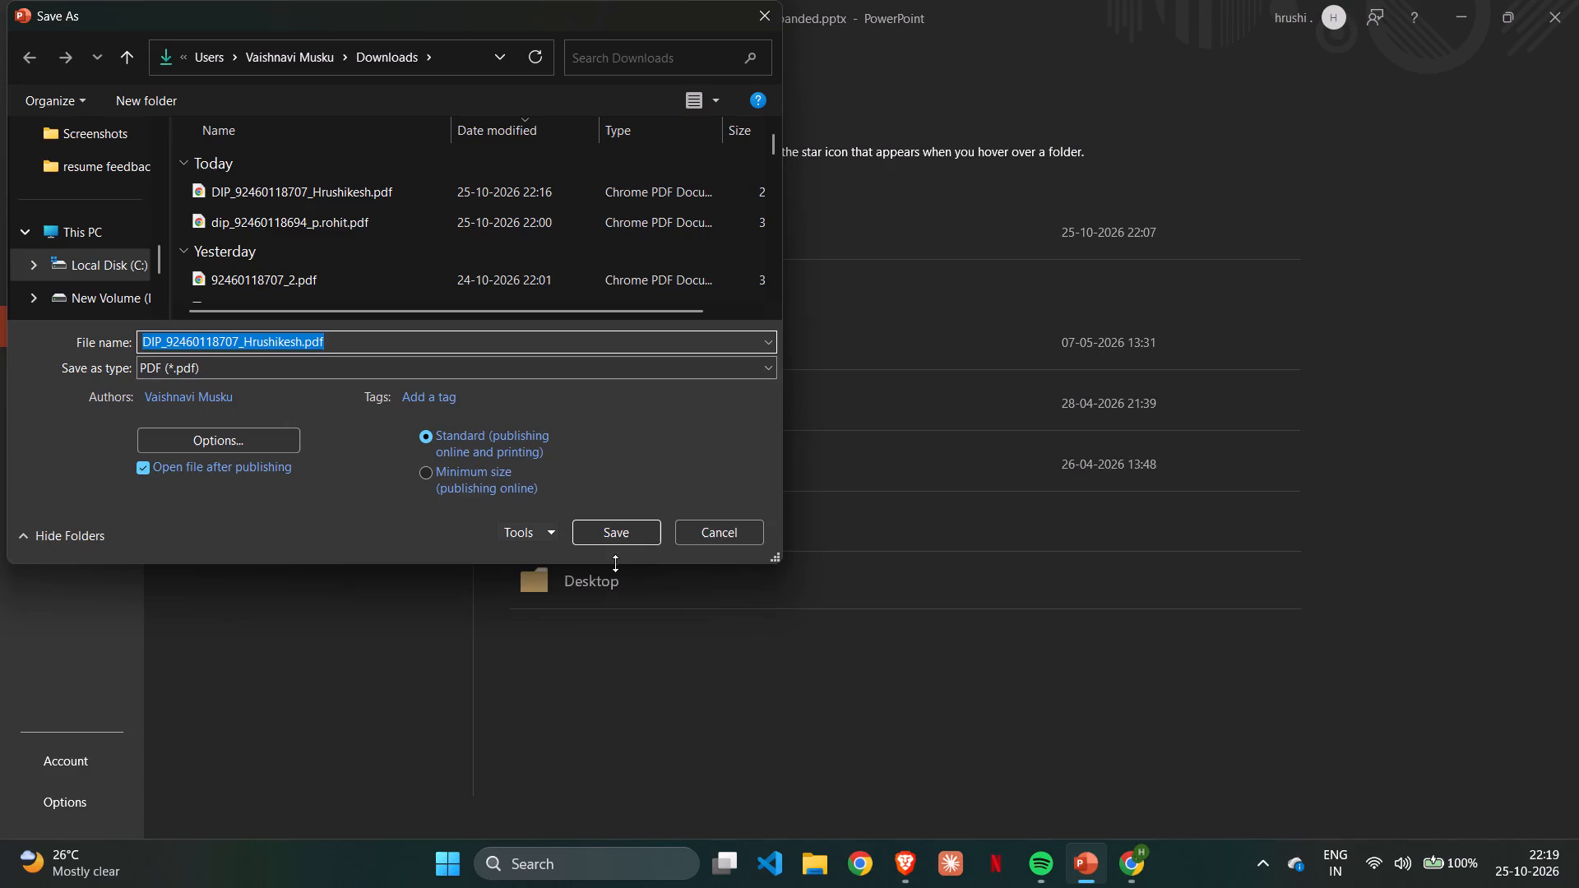
left_click(627, 535)
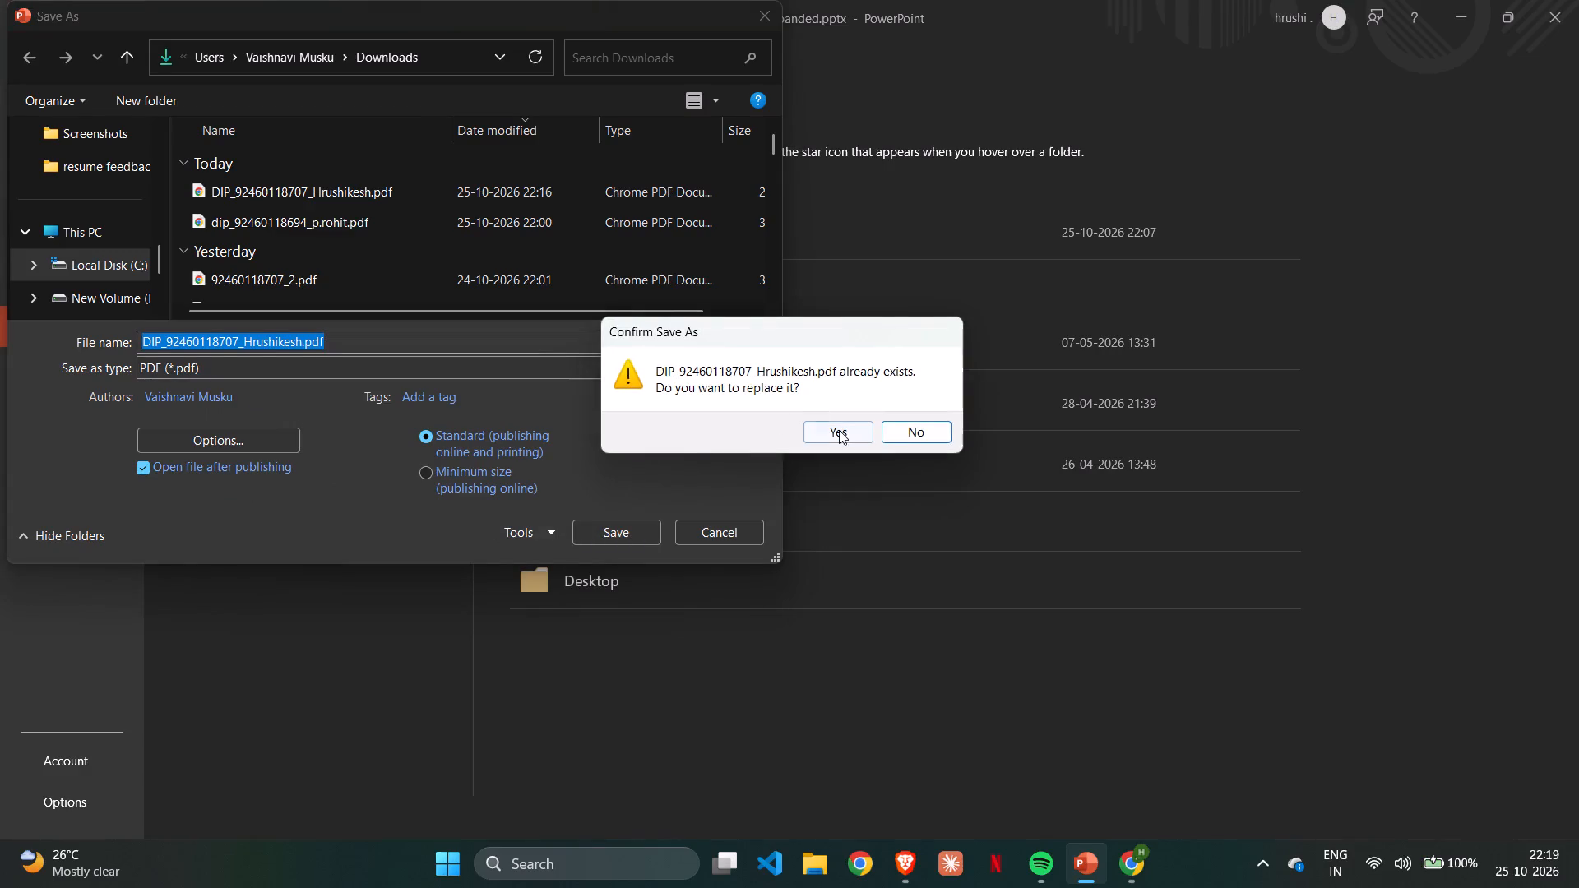
left_click(839, 430)
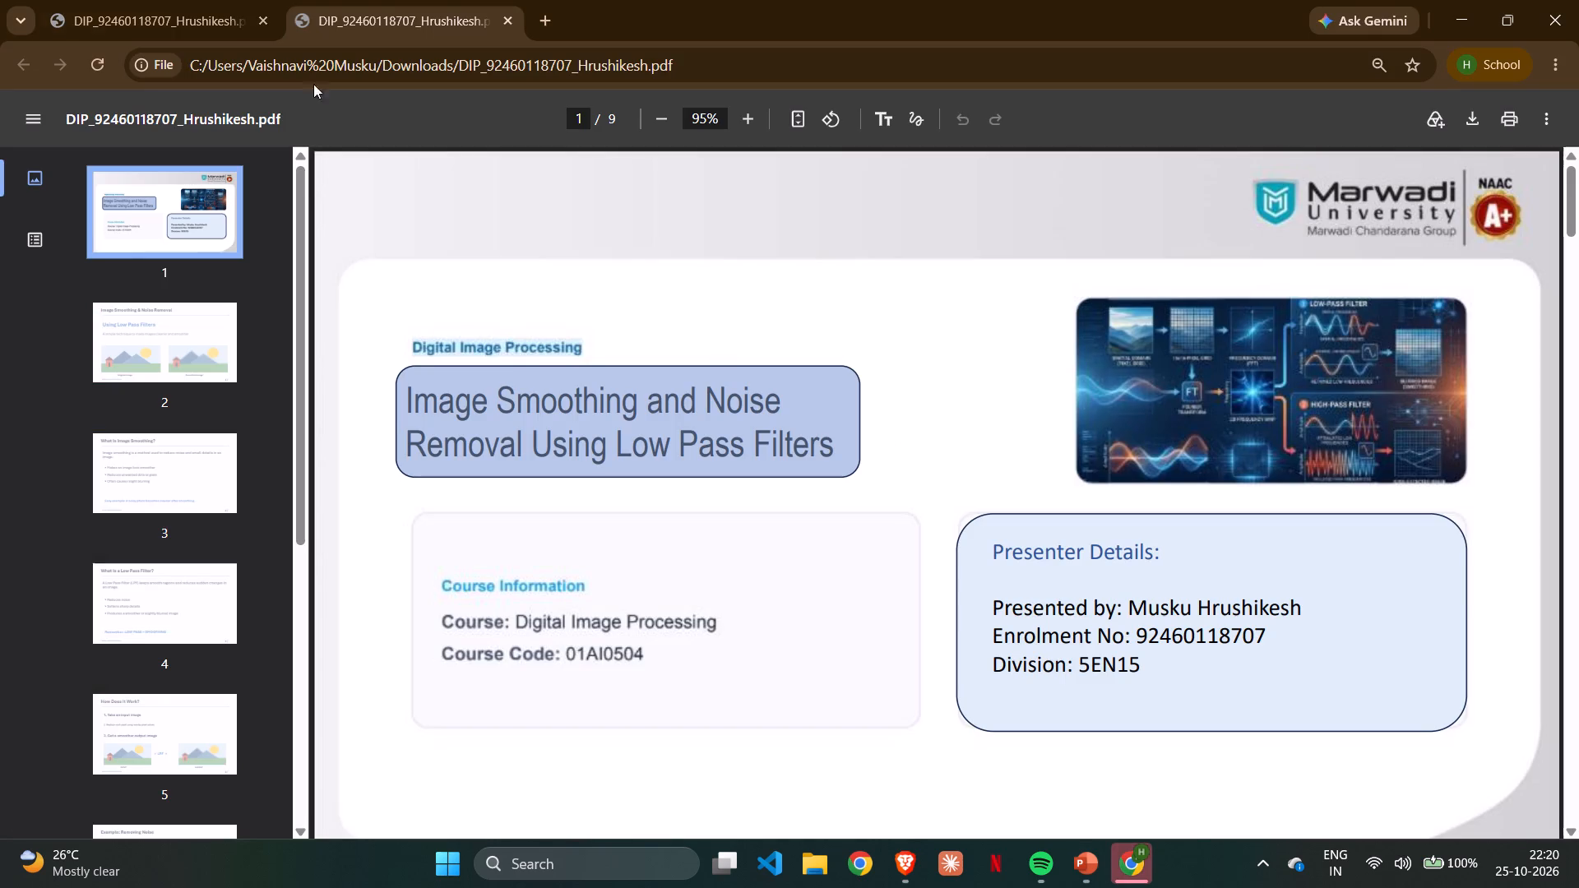
Close the outdated copy of the PDF in Chrome, keeping the newly exported one open.
left_click(262, 23)
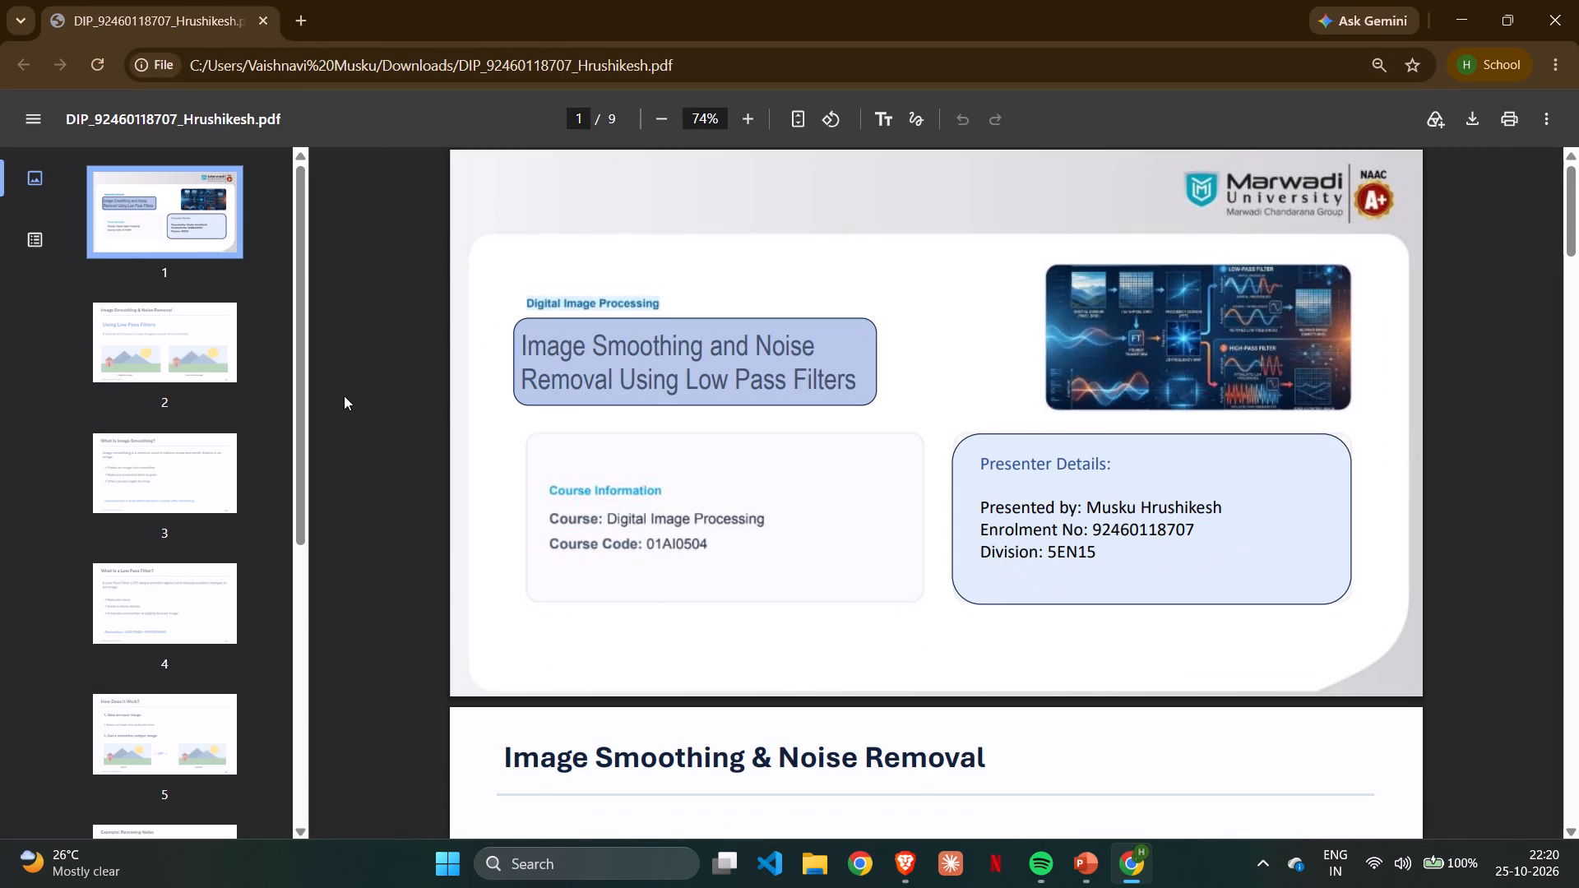
Review the exported PDF from the title page through the Applications & Conclusion page and back.
key("Right")
key("Left")
key("Right")
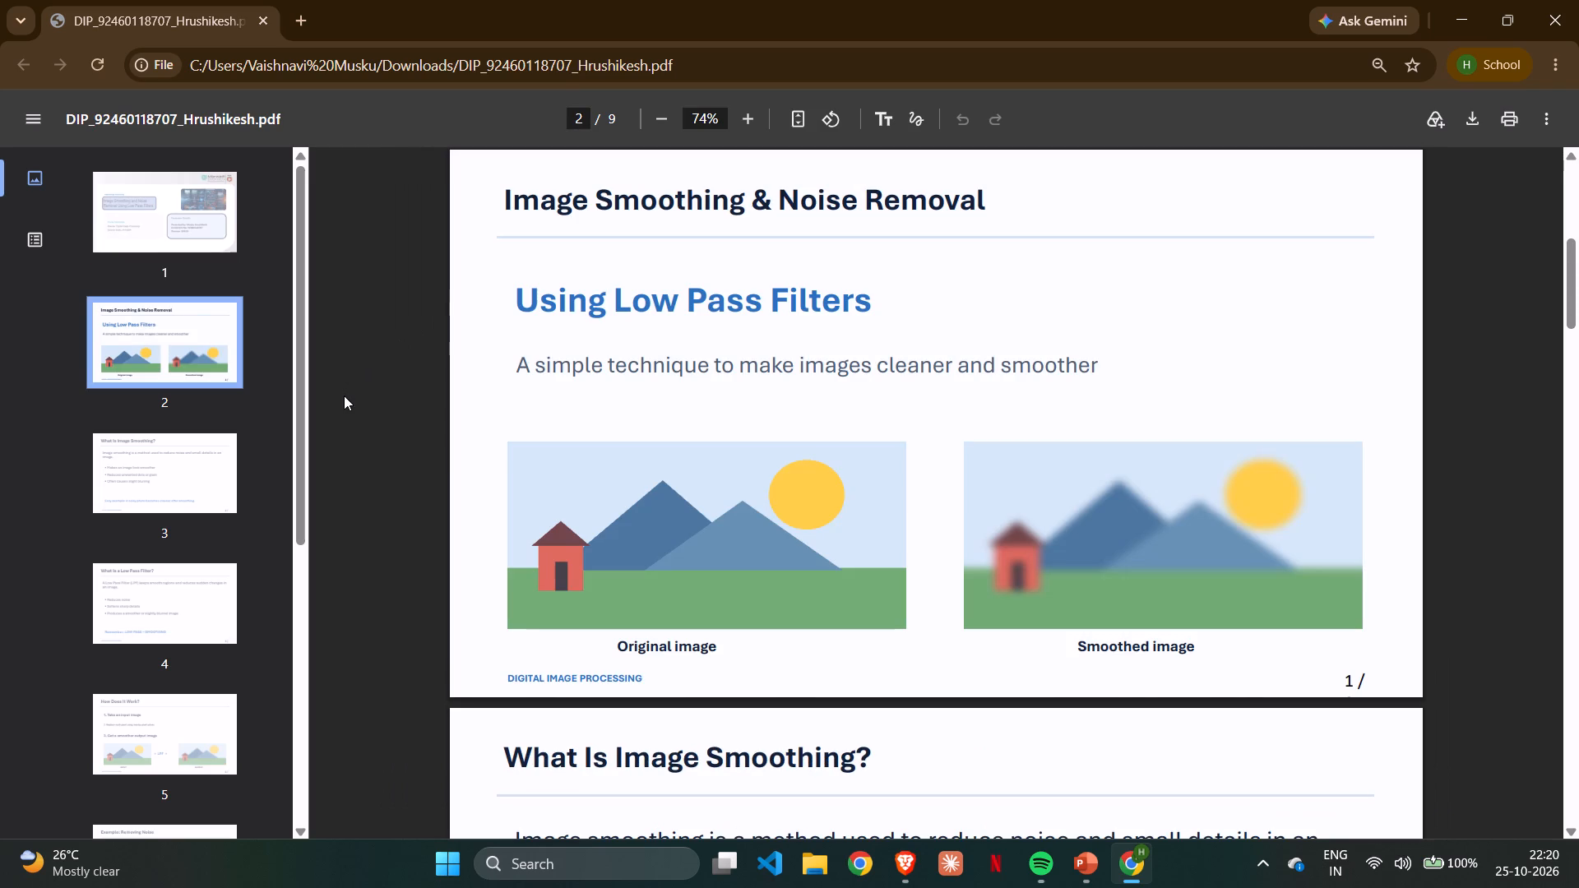
key("Right")
key("Right")
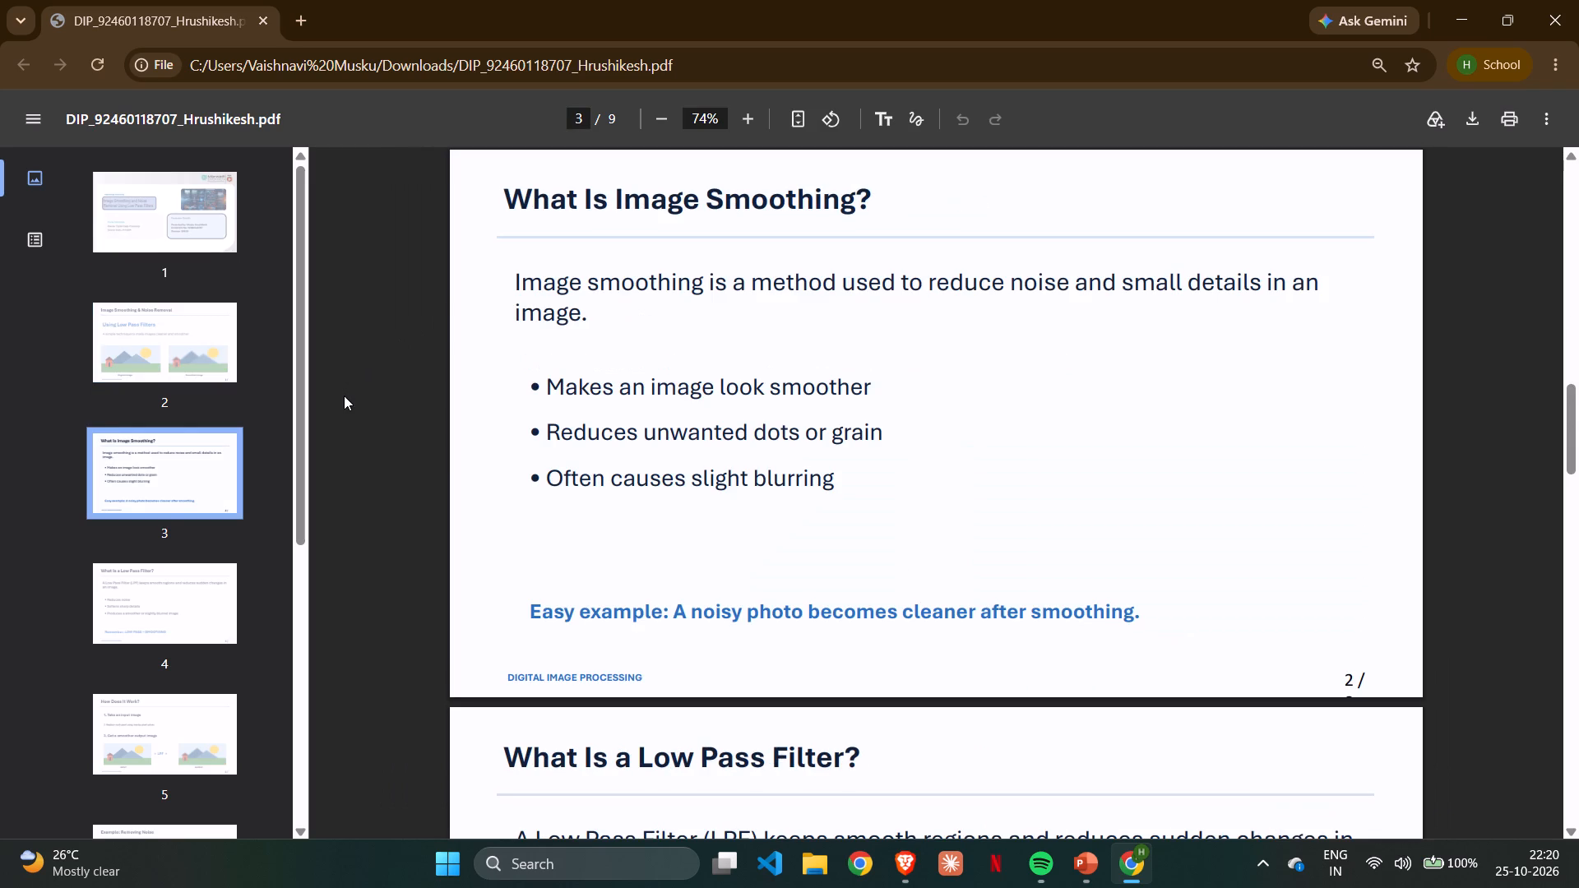
key("Right")
key("Right")
key("Right")
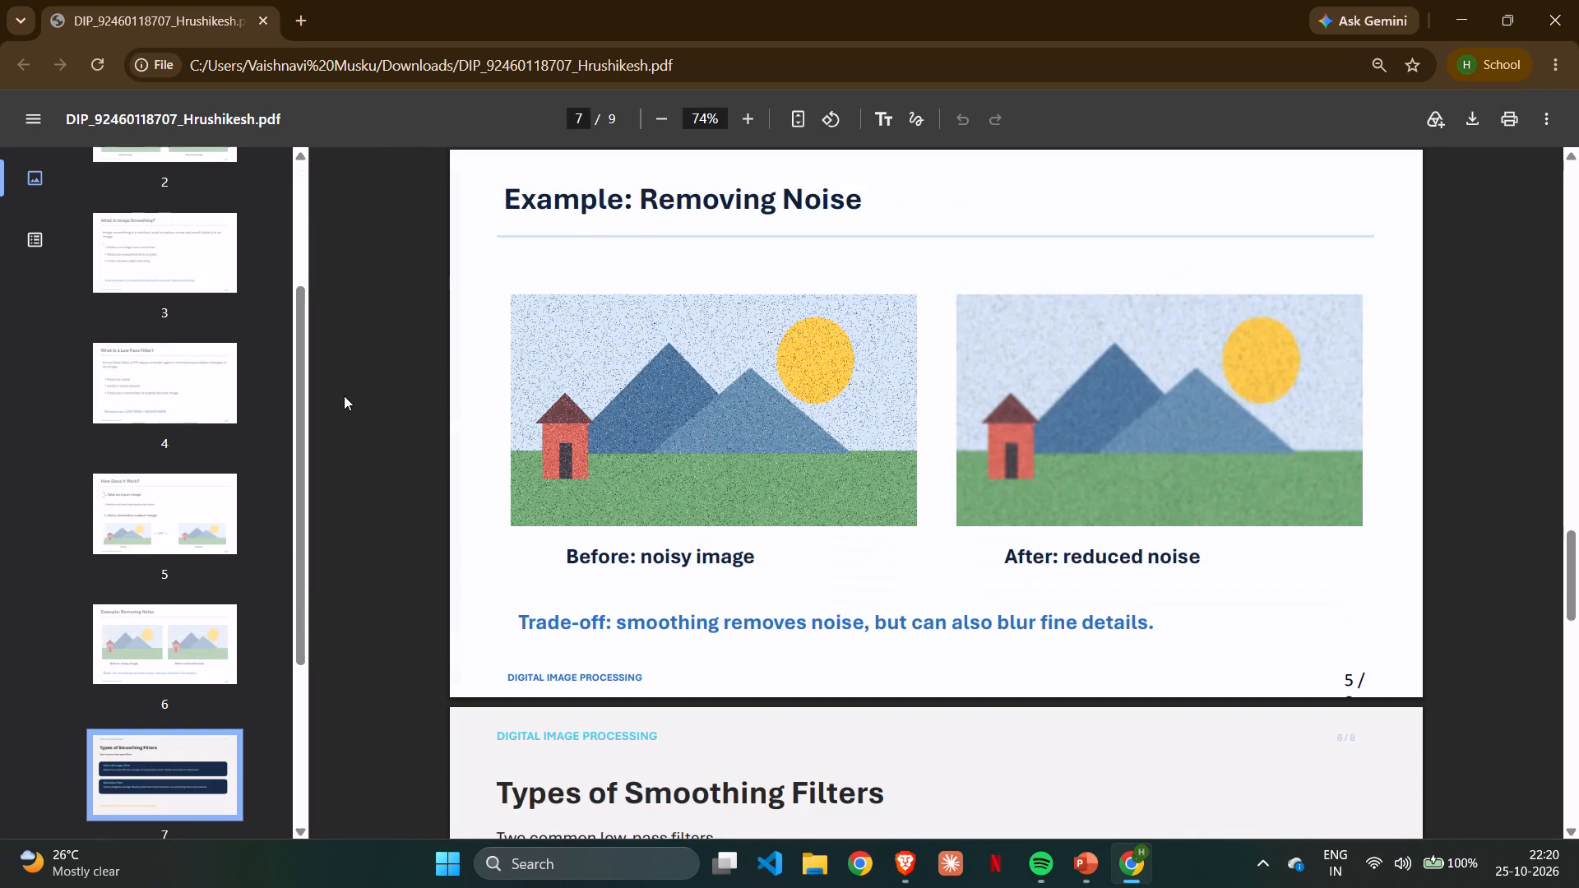
key("Right")
key("Right")
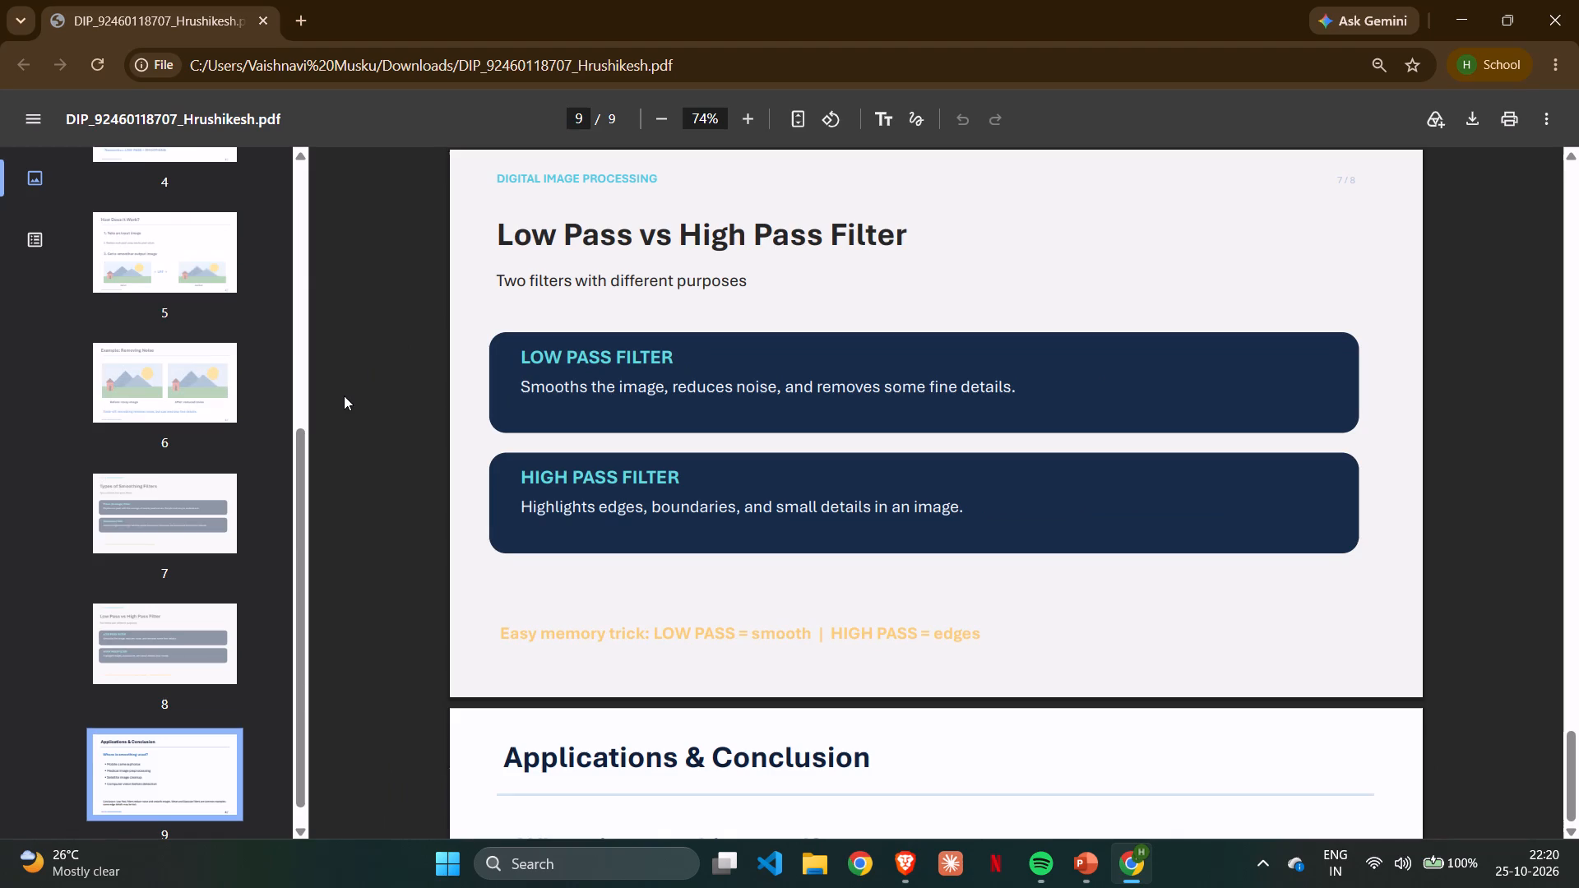
key("Right")
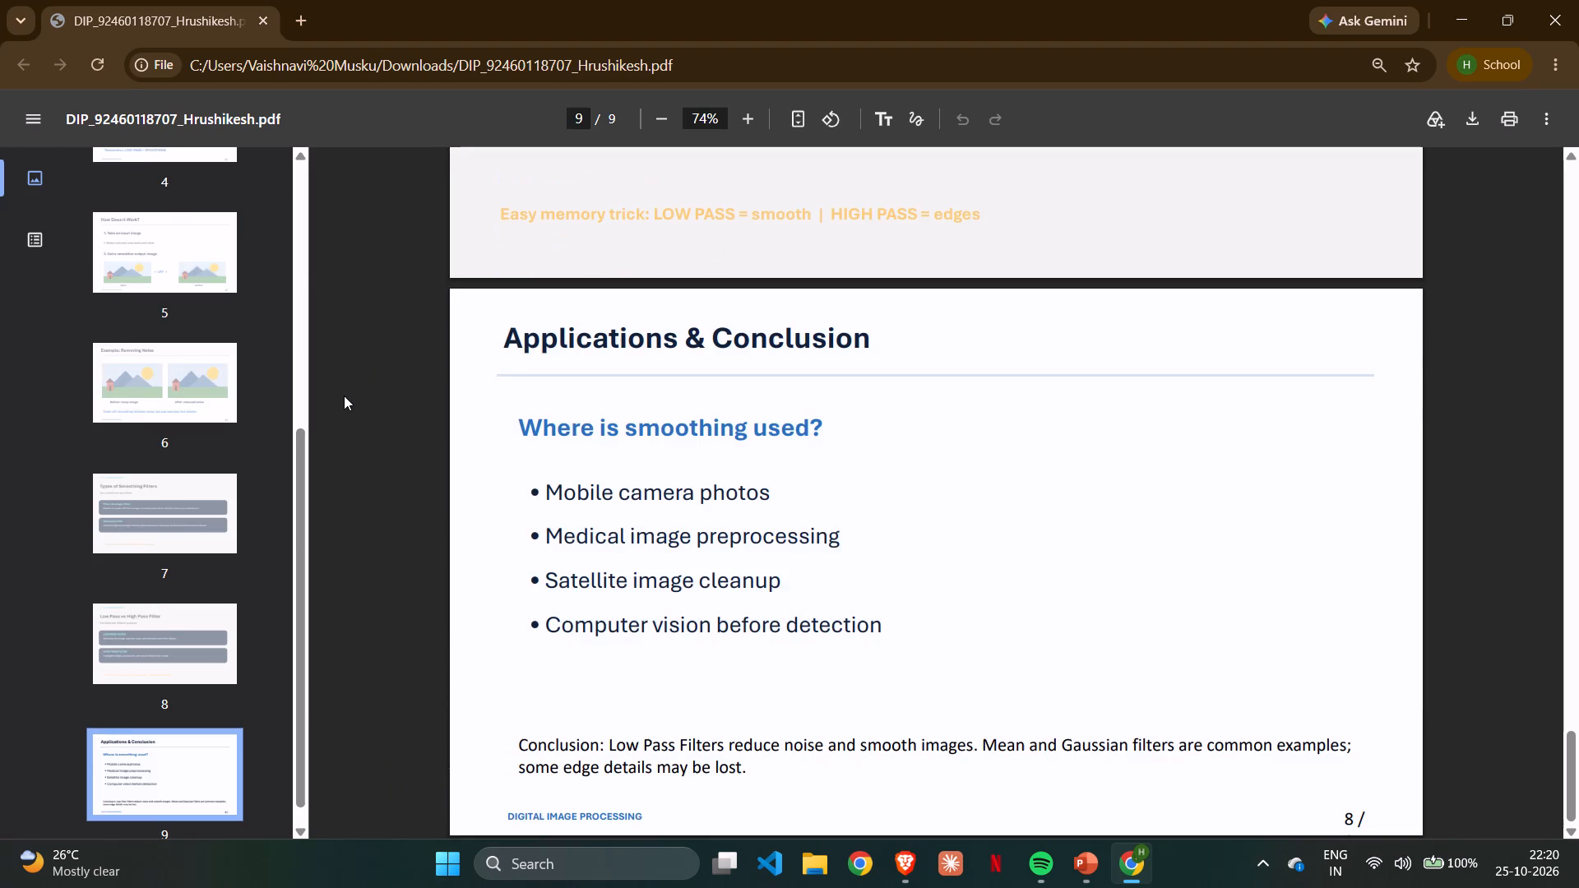
scroll(1303, 298, "up", 10)
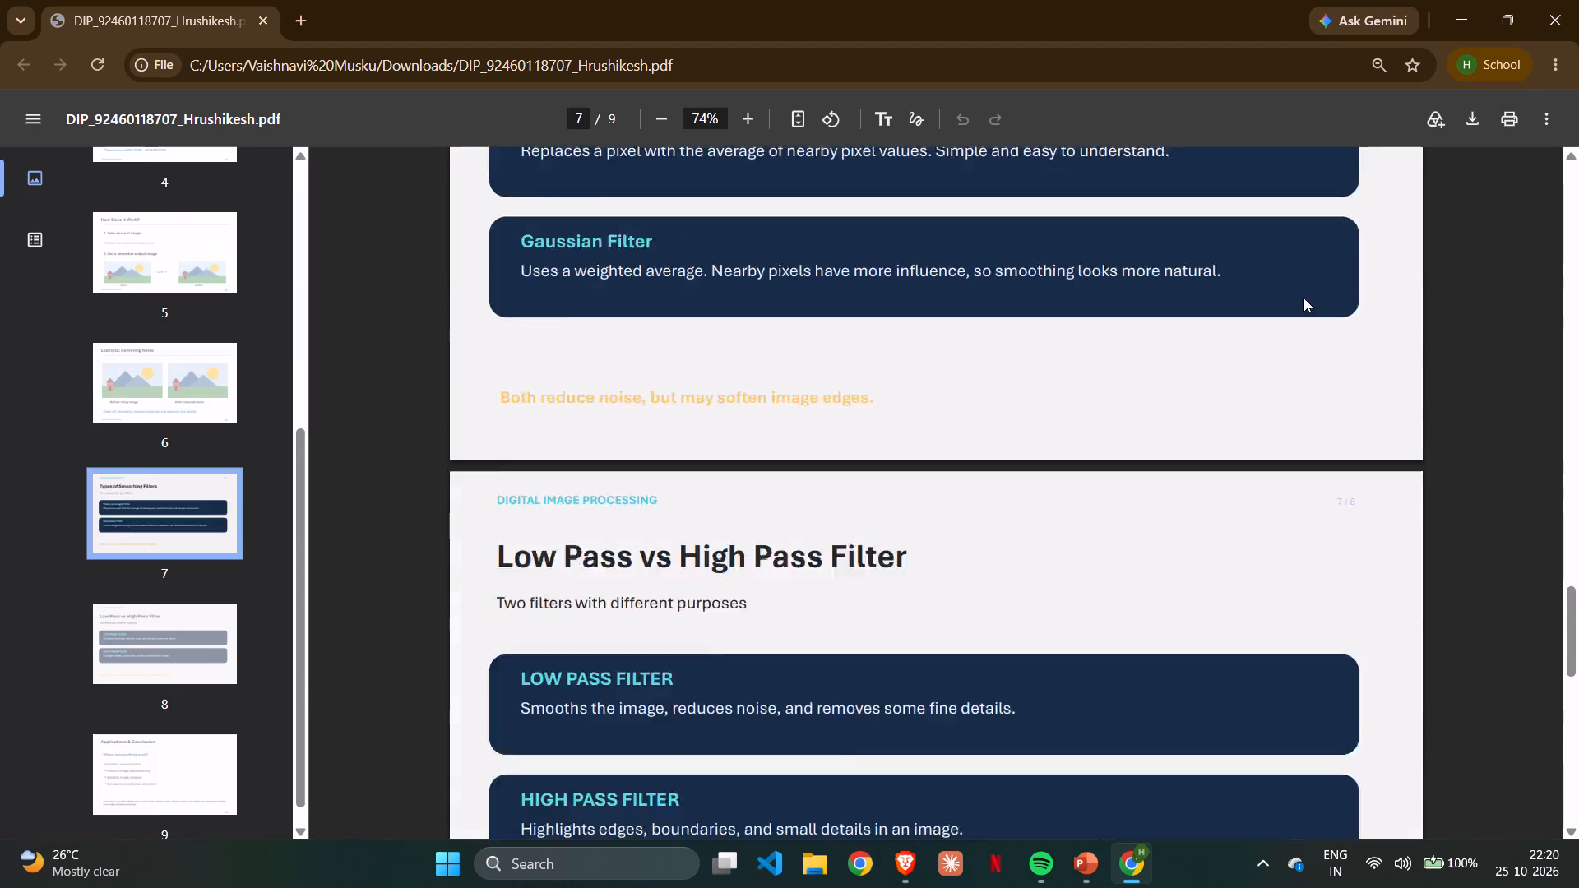
scroll(1303, 298, "up", 8)
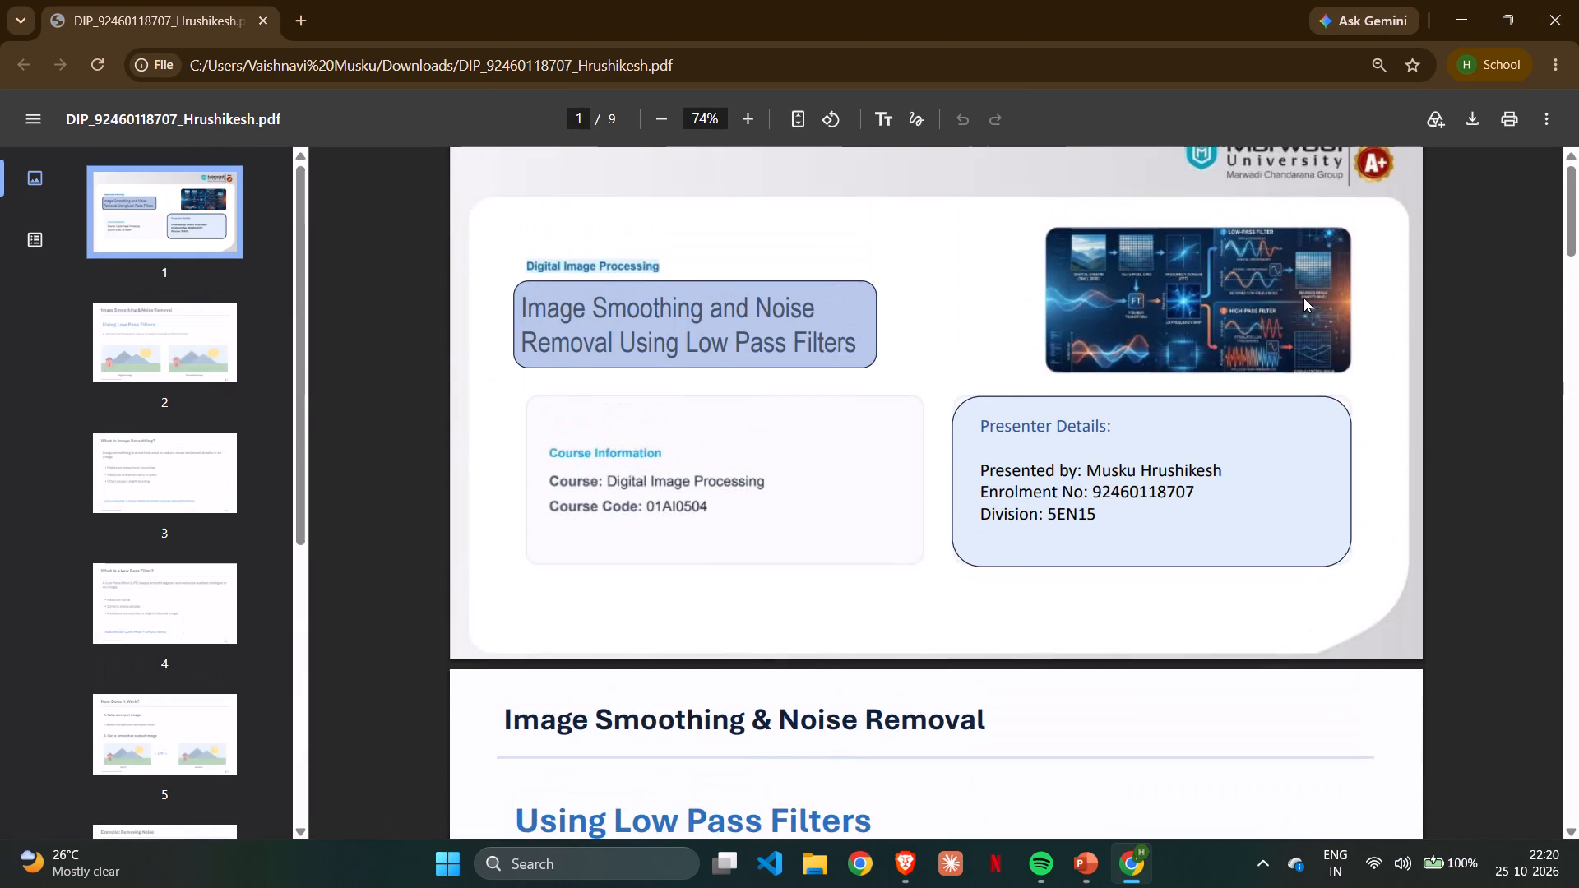
left_click(1578, 0)
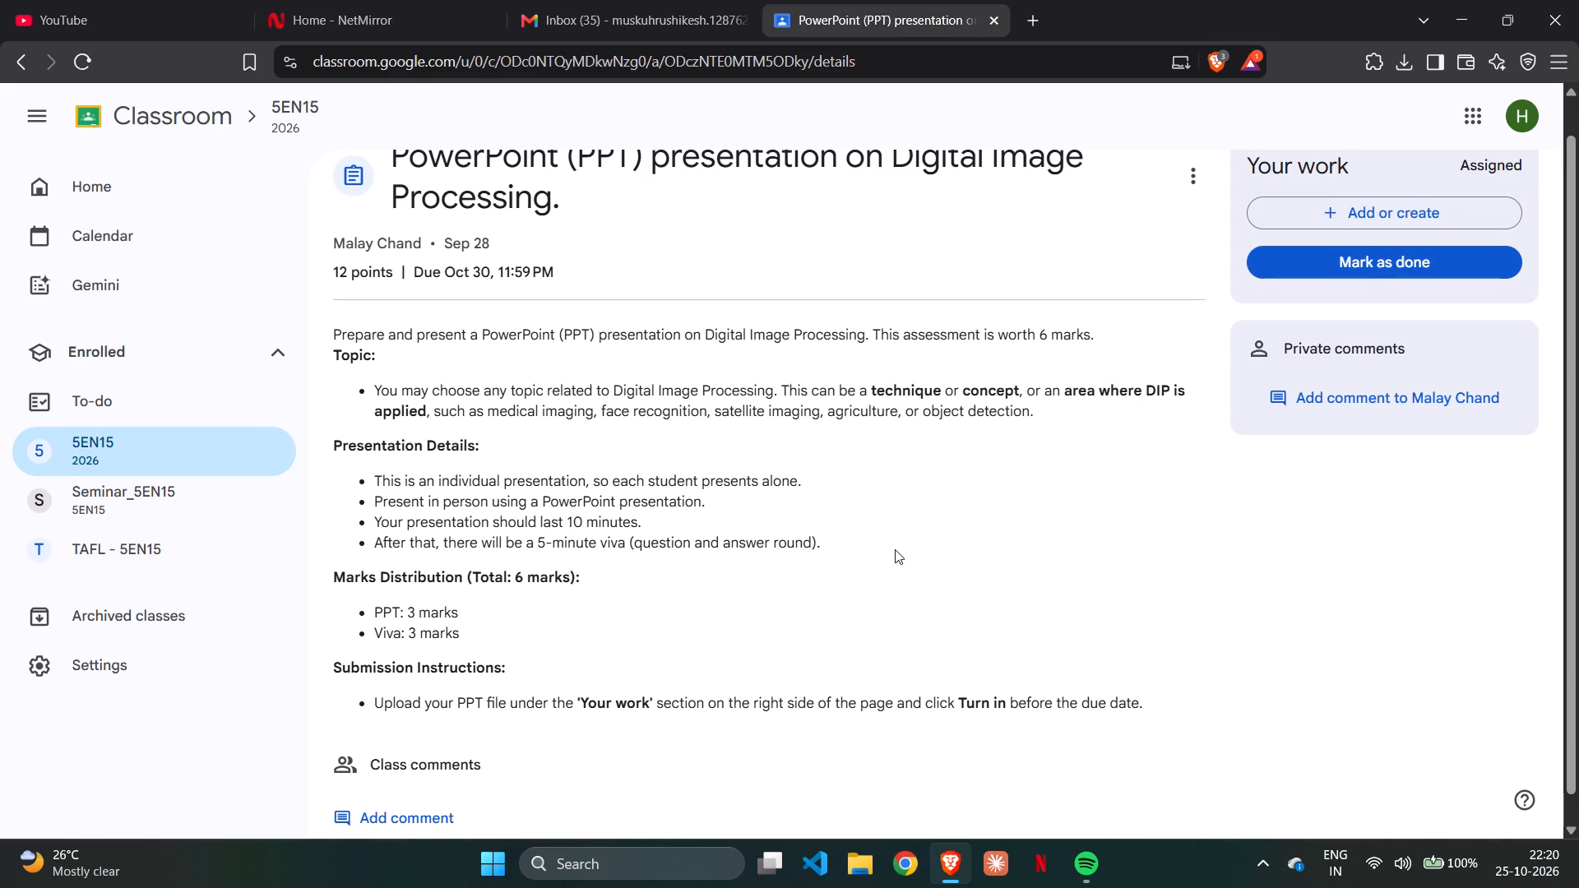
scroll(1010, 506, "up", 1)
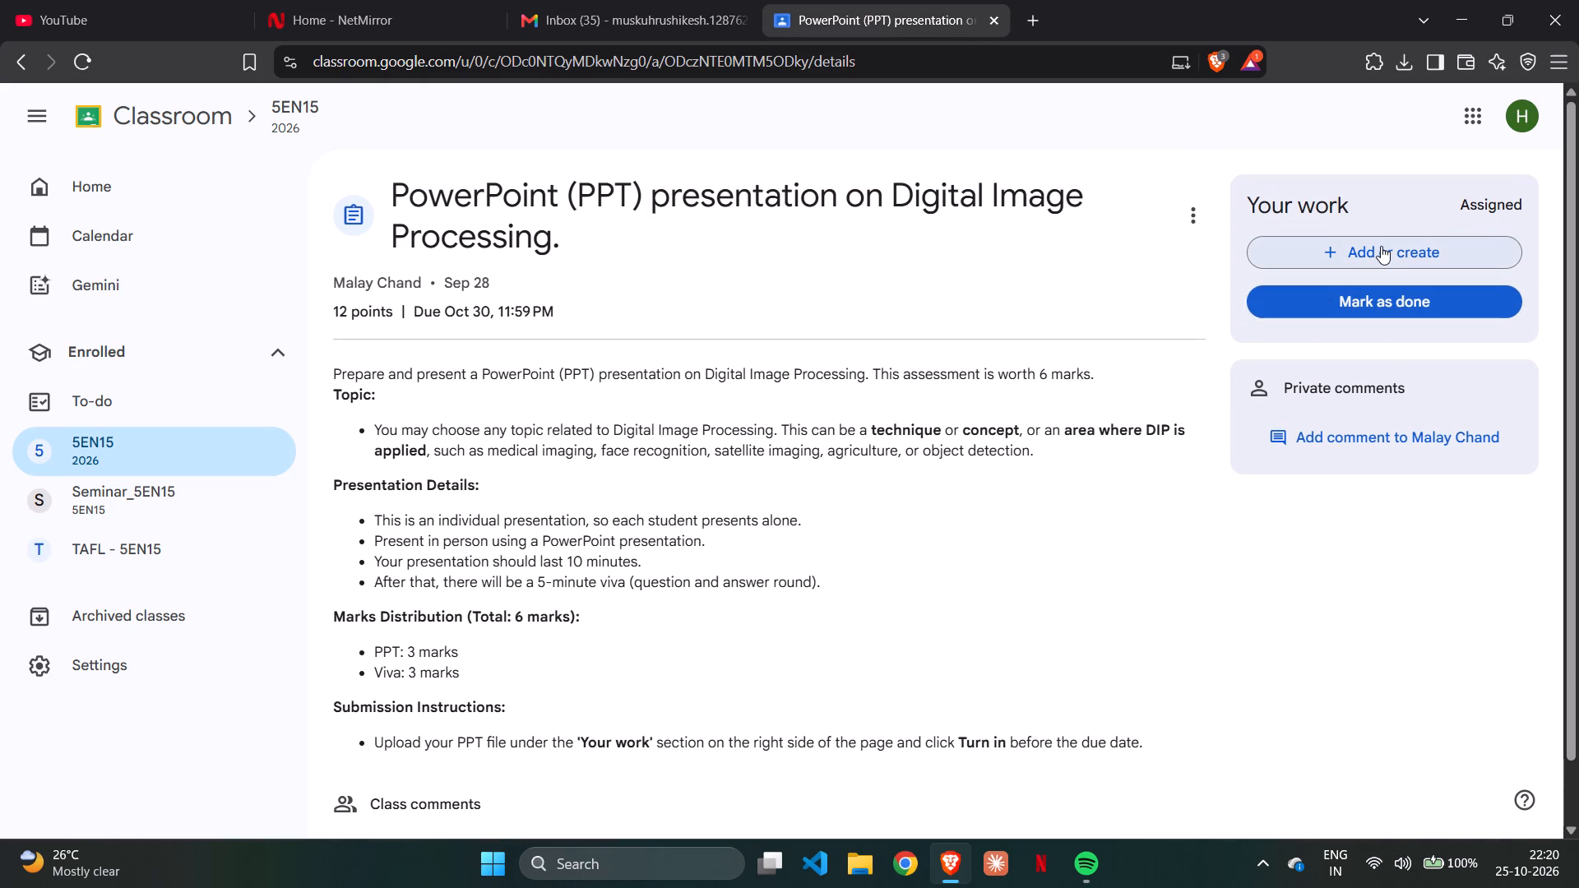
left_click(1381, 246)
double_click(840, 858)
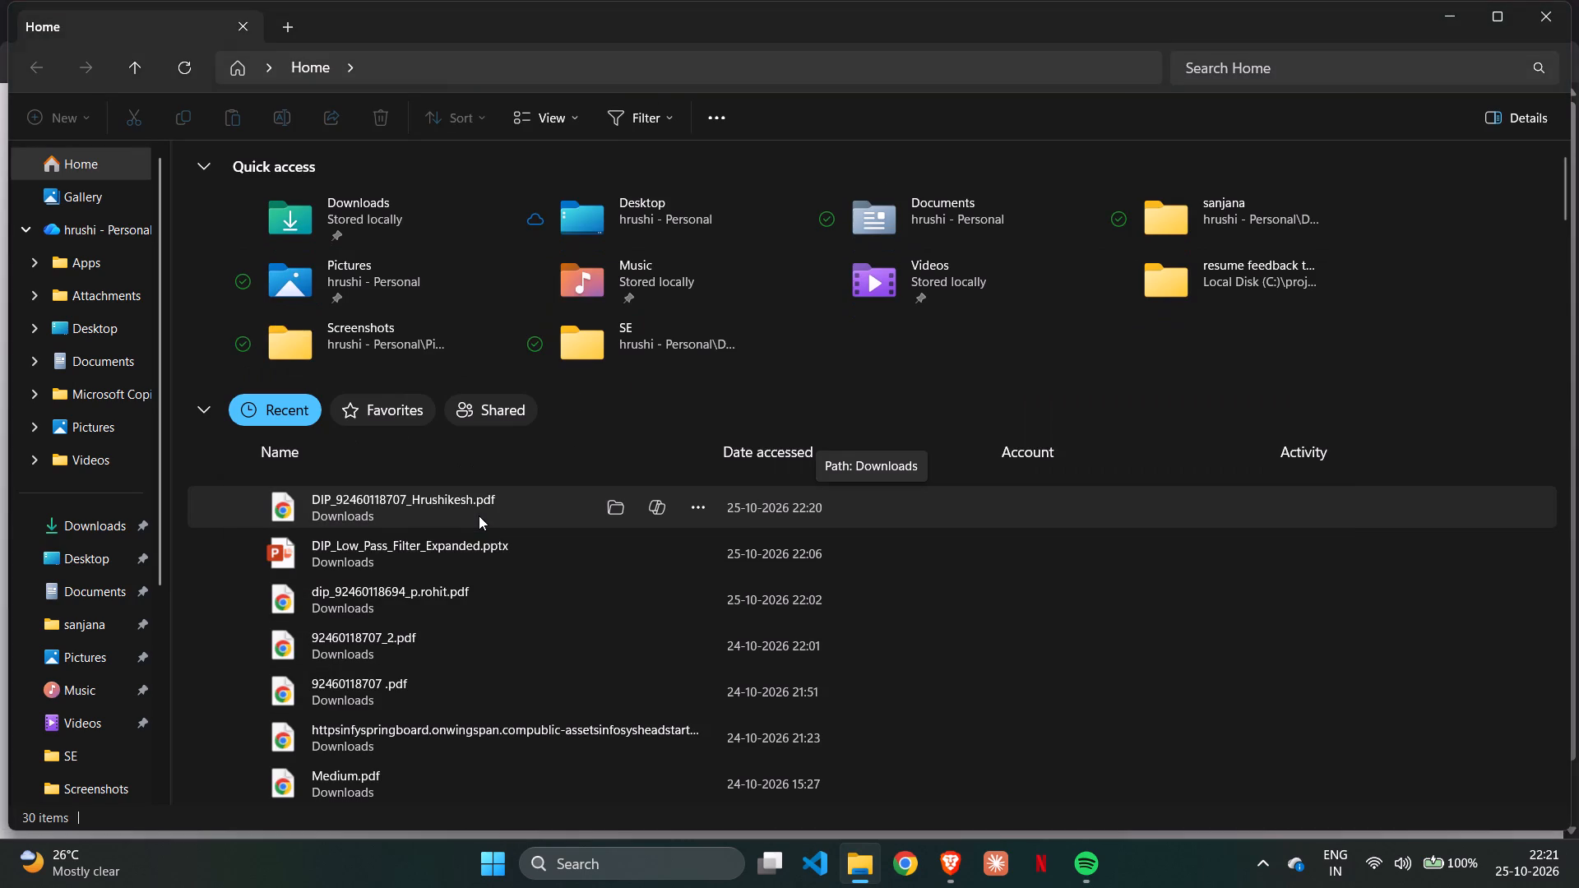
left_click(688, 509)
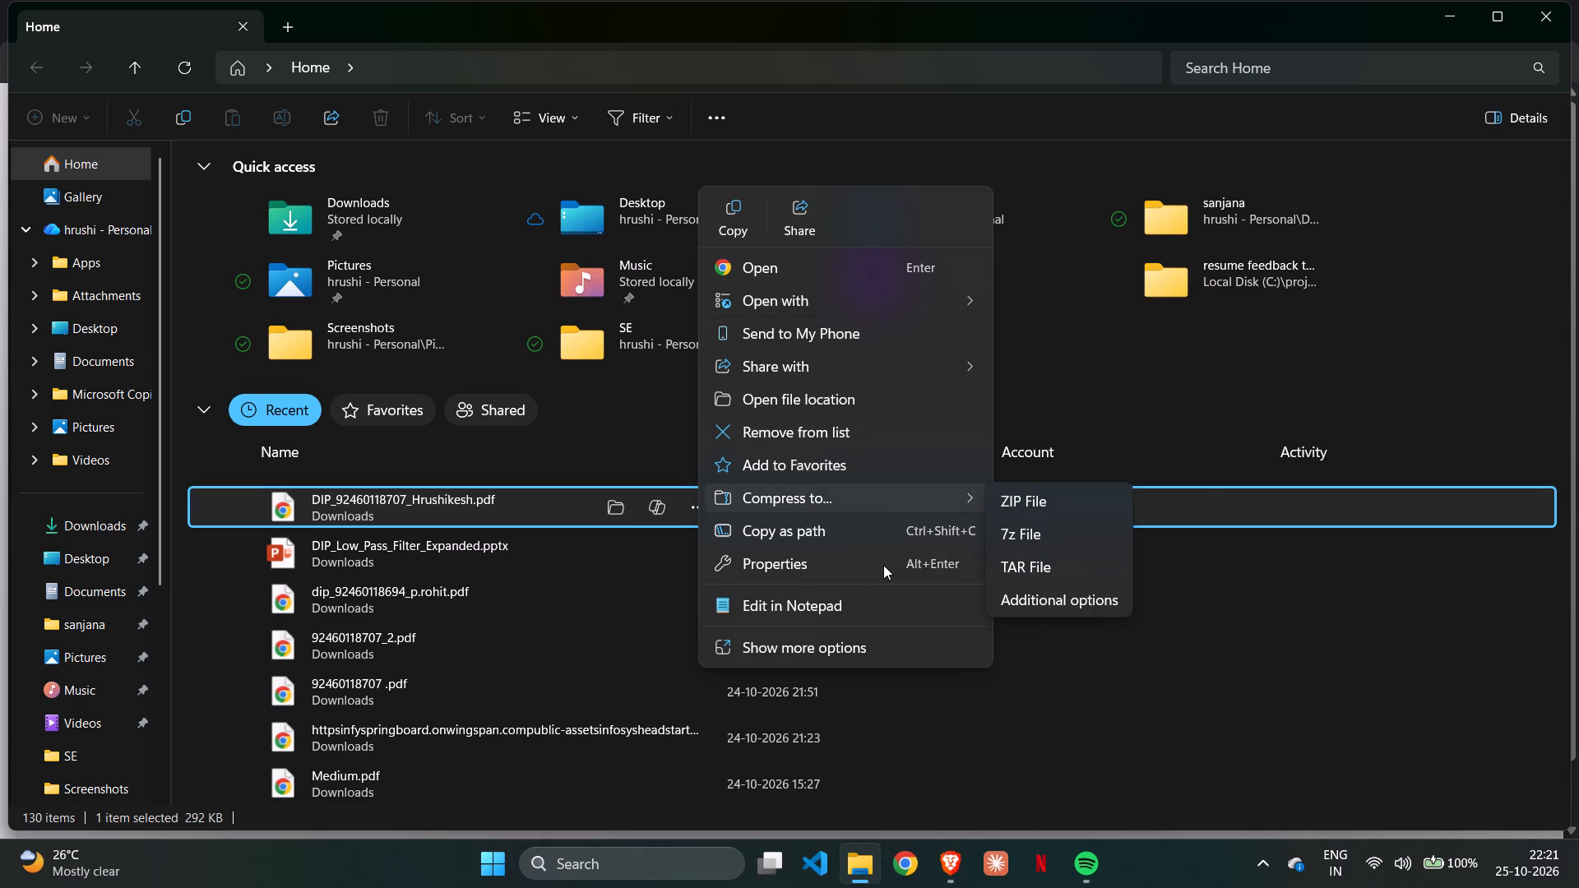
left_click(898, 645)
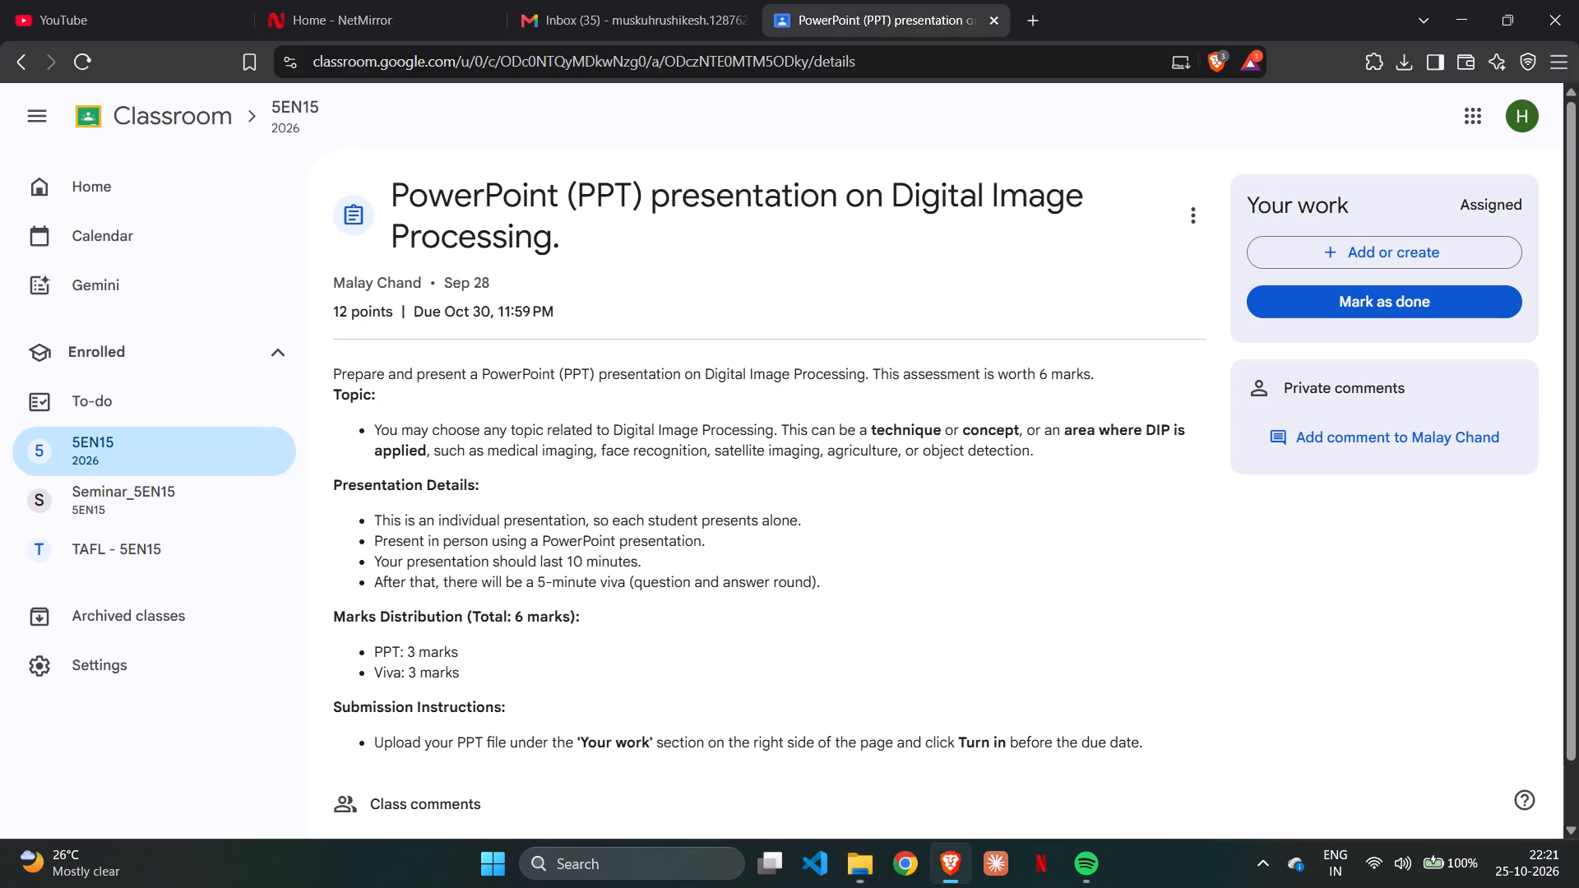
Search the web for PDF TO PPT in a new tab and open iLovePDF's PDF to PowerPoint converter.
left_click(1025, 18)
type("PDF T")
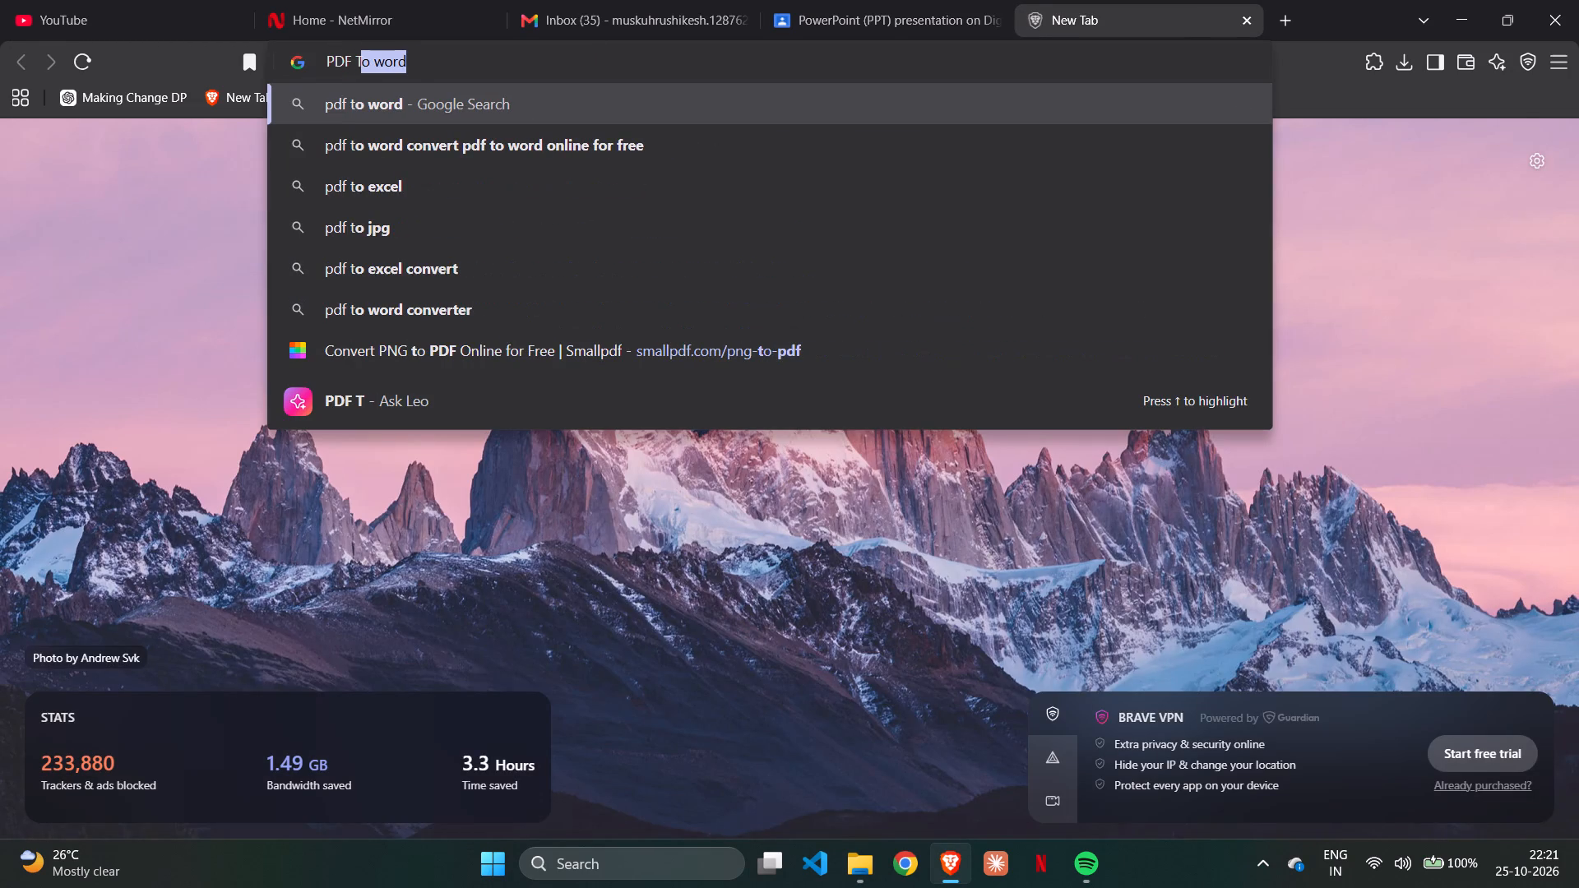
type("O PP")
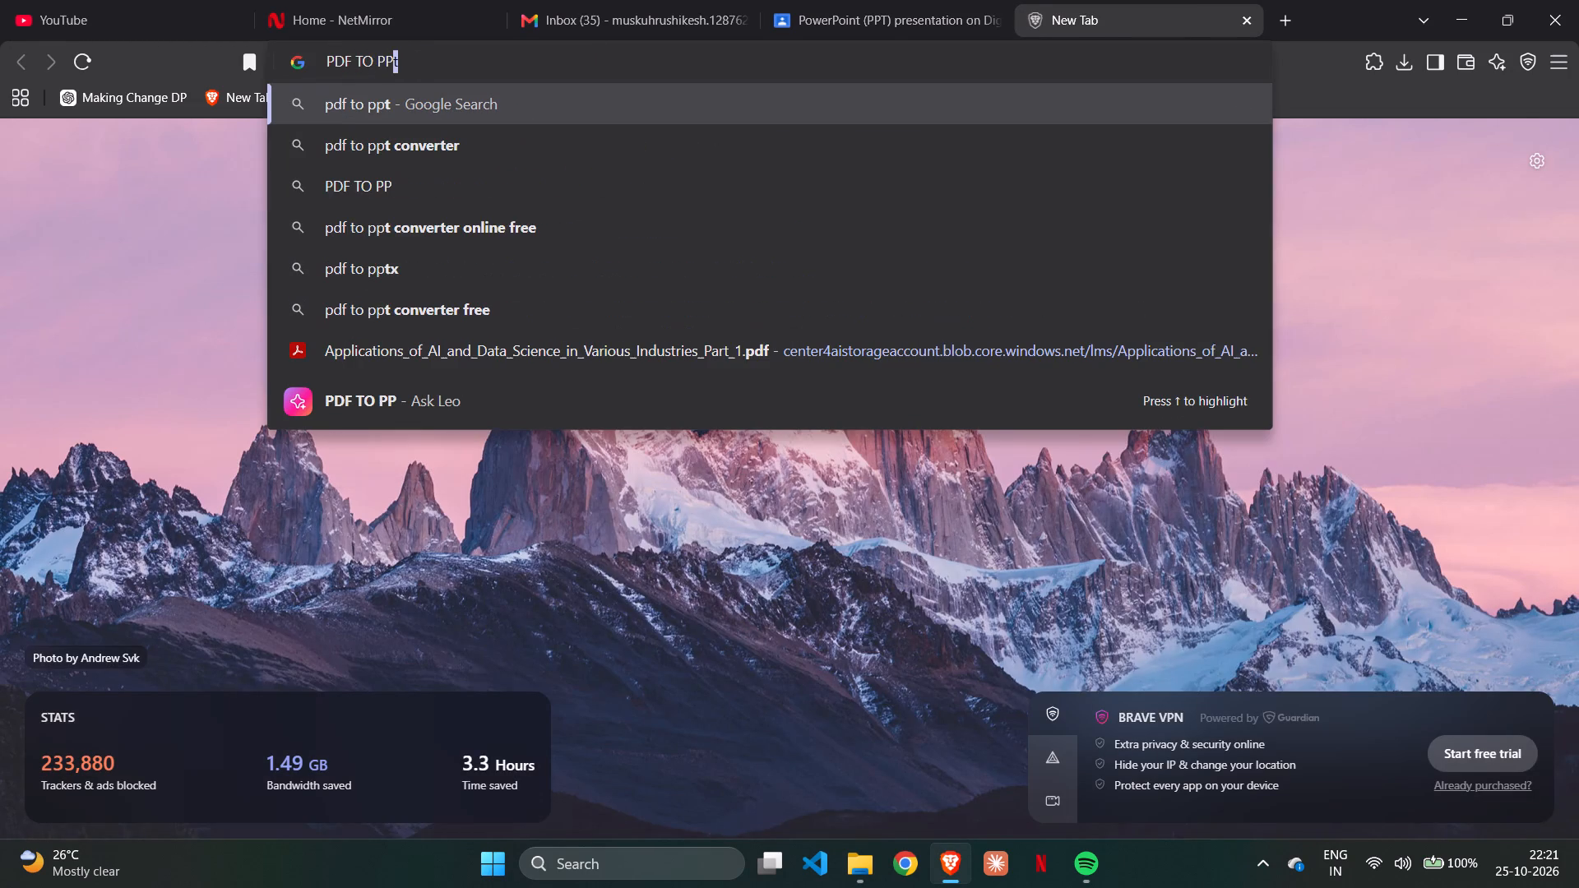
key("t")
key("Return")
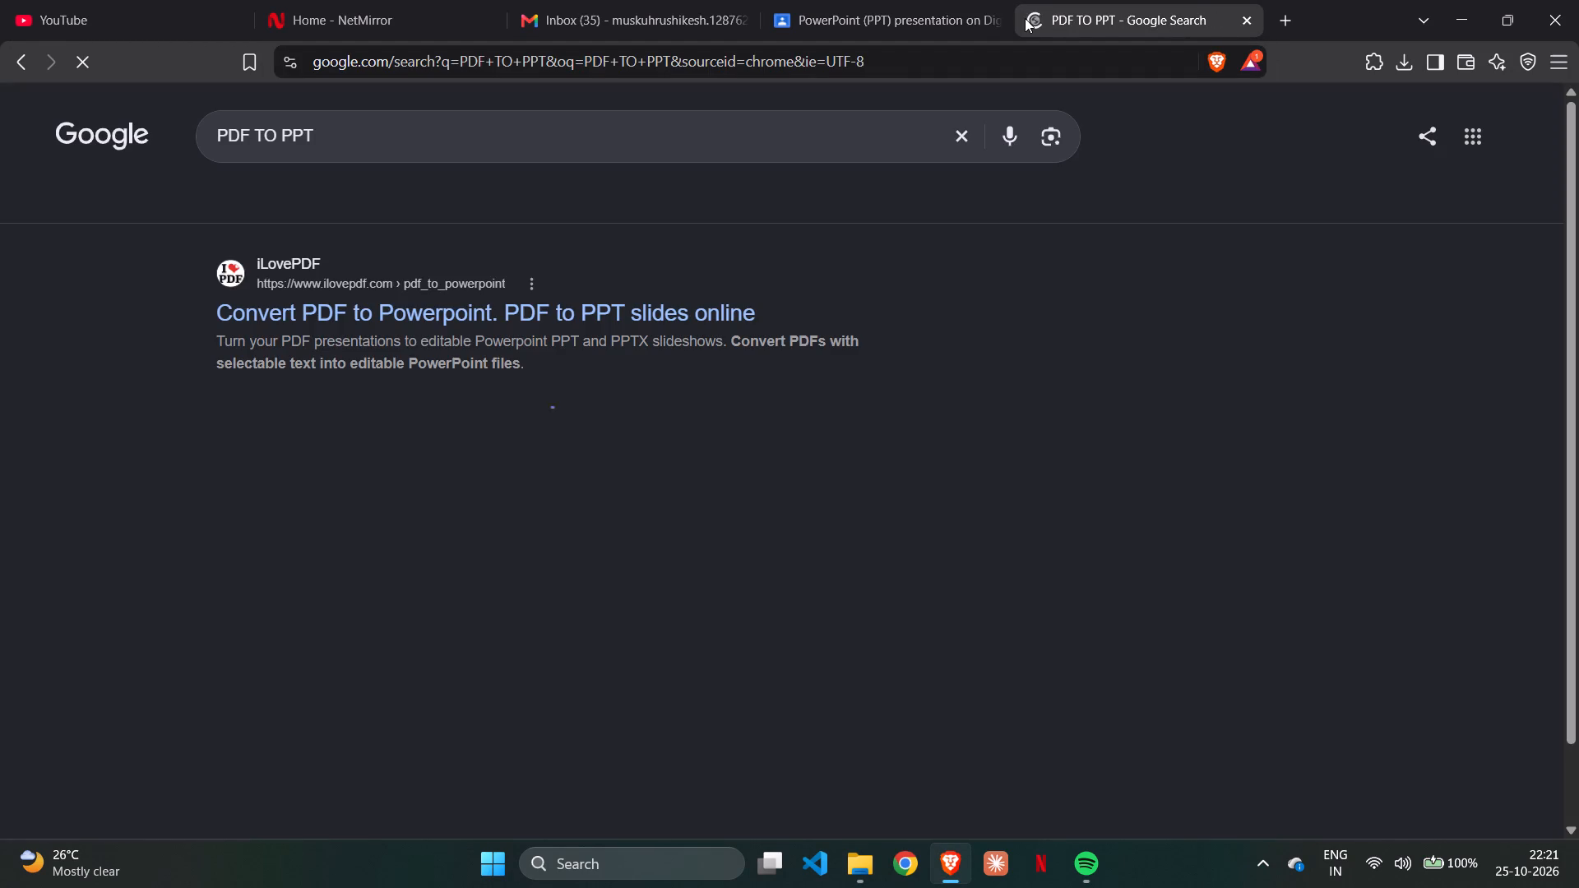
left_click(703, 303)
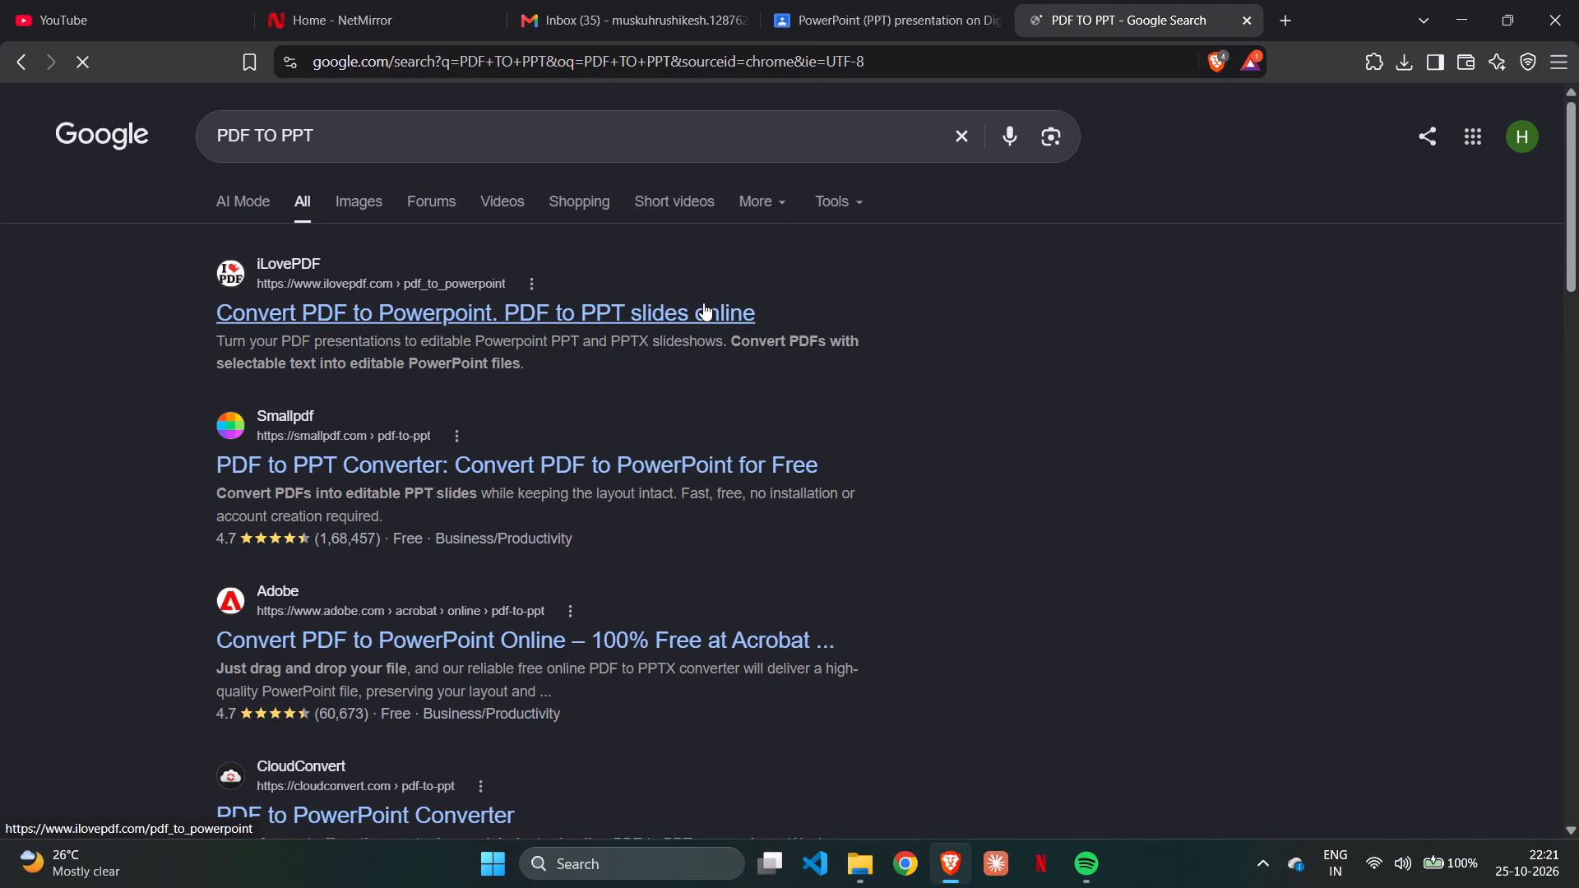
Convert the newly exported DIP presentation PDF from Downloads to PPTX with the No OCR option and download the PowerPoint file.
left_click(773, 372)
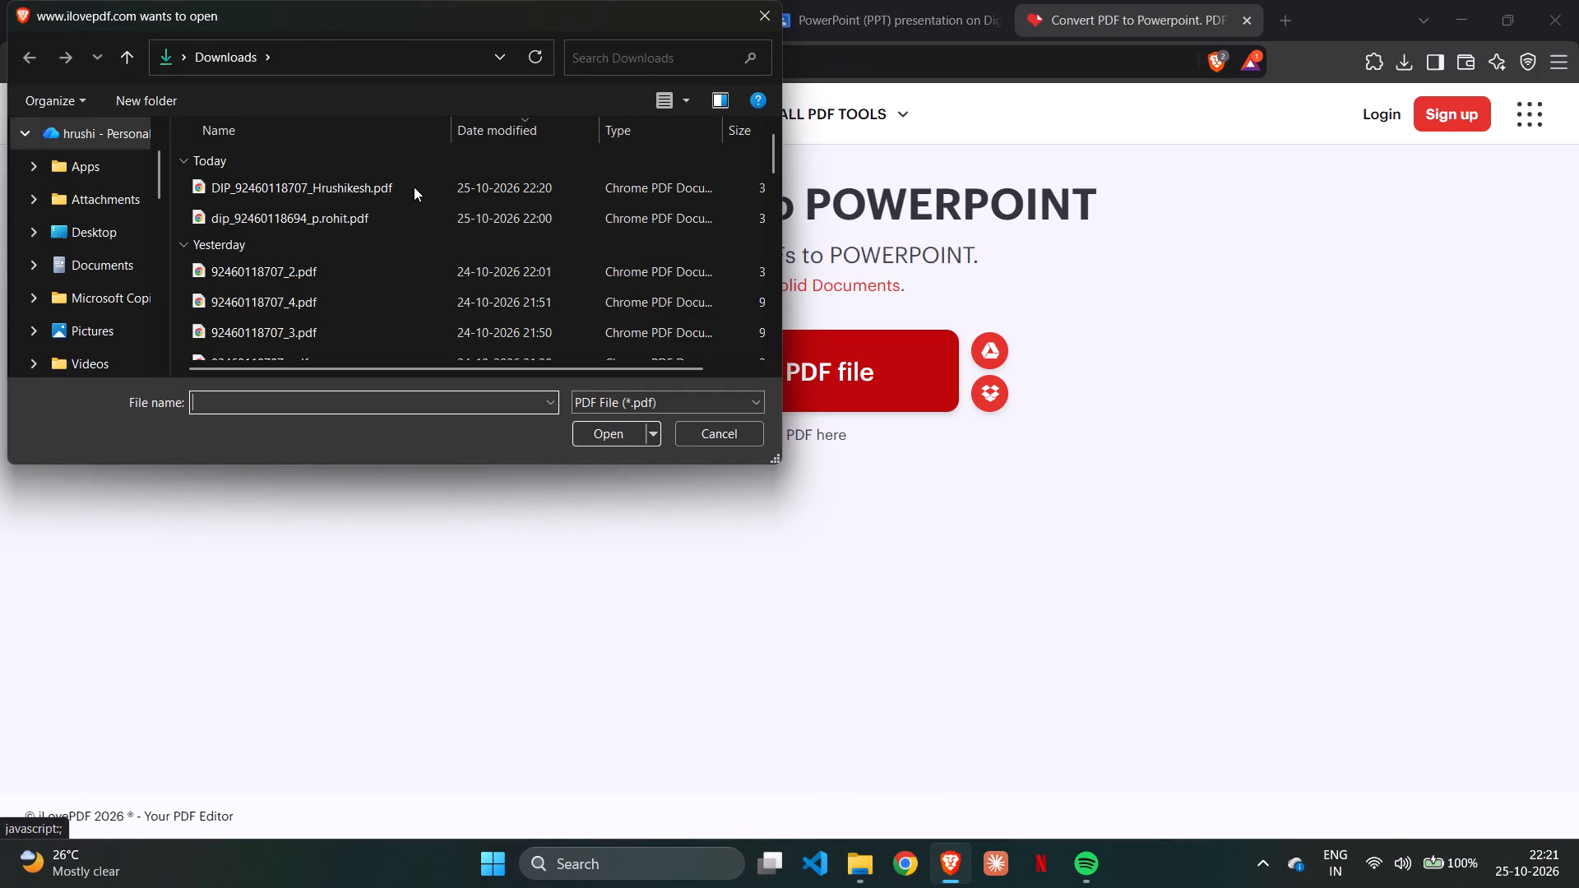
double_click(414, 187)
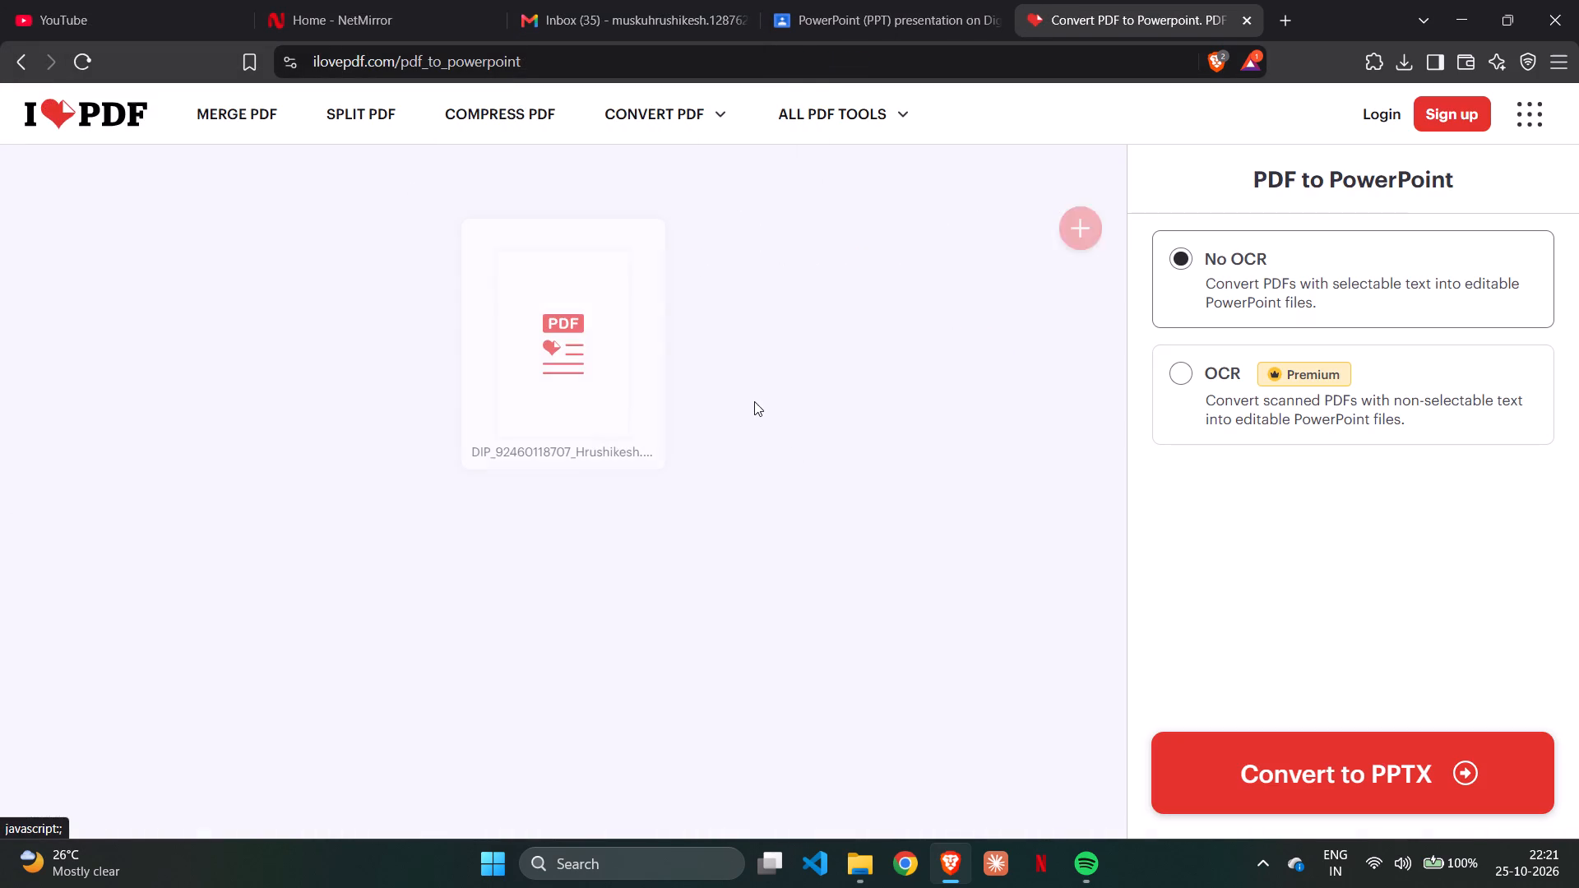
left_click(1251, 770)
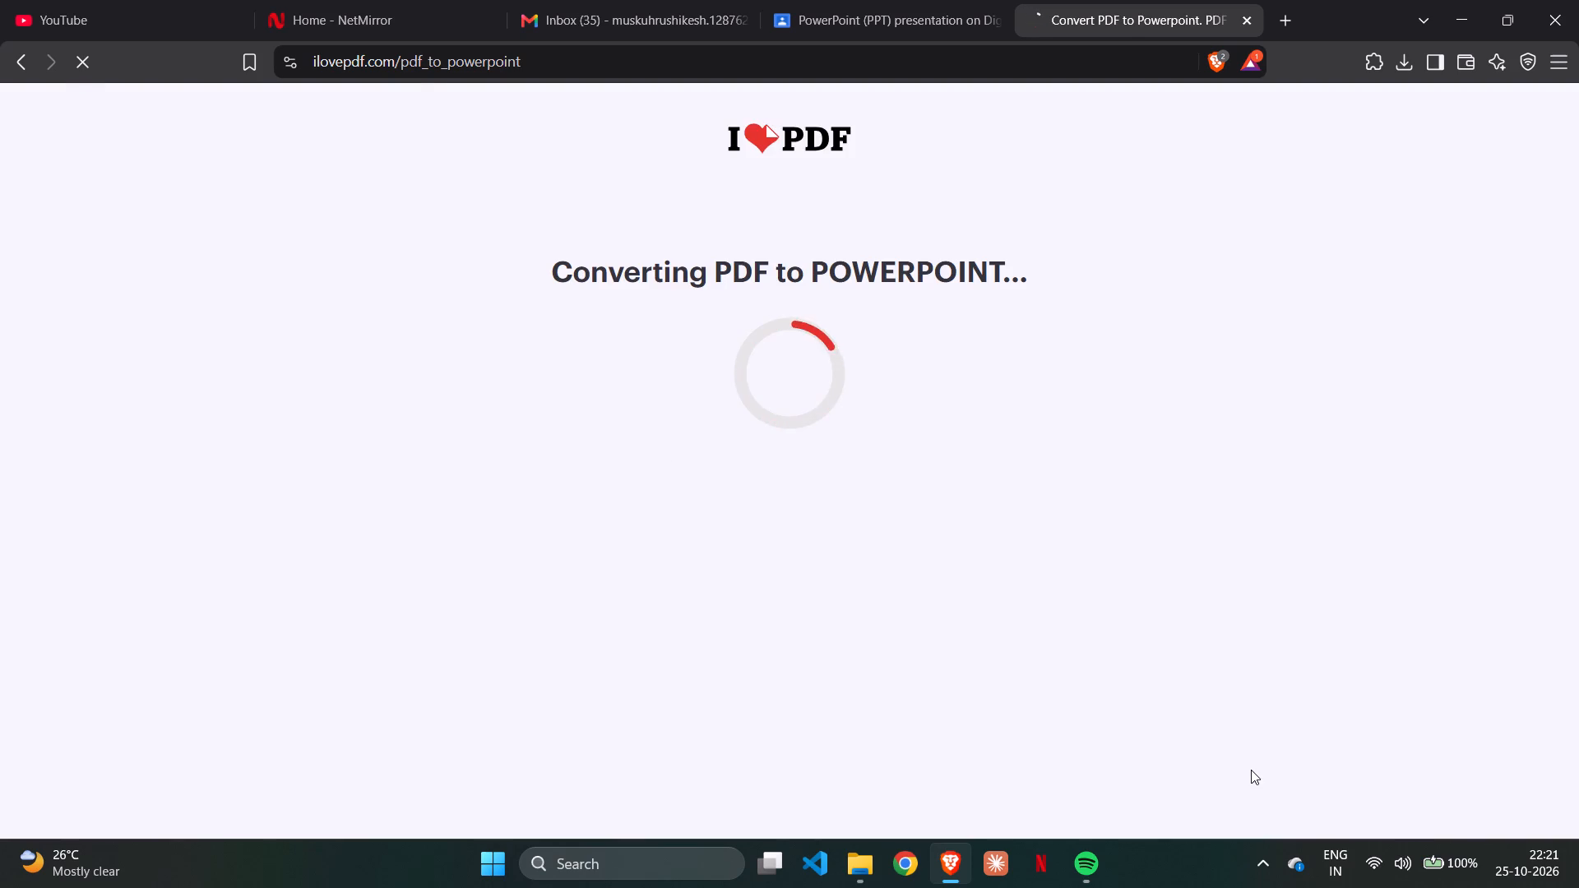
left_click(845, 286)
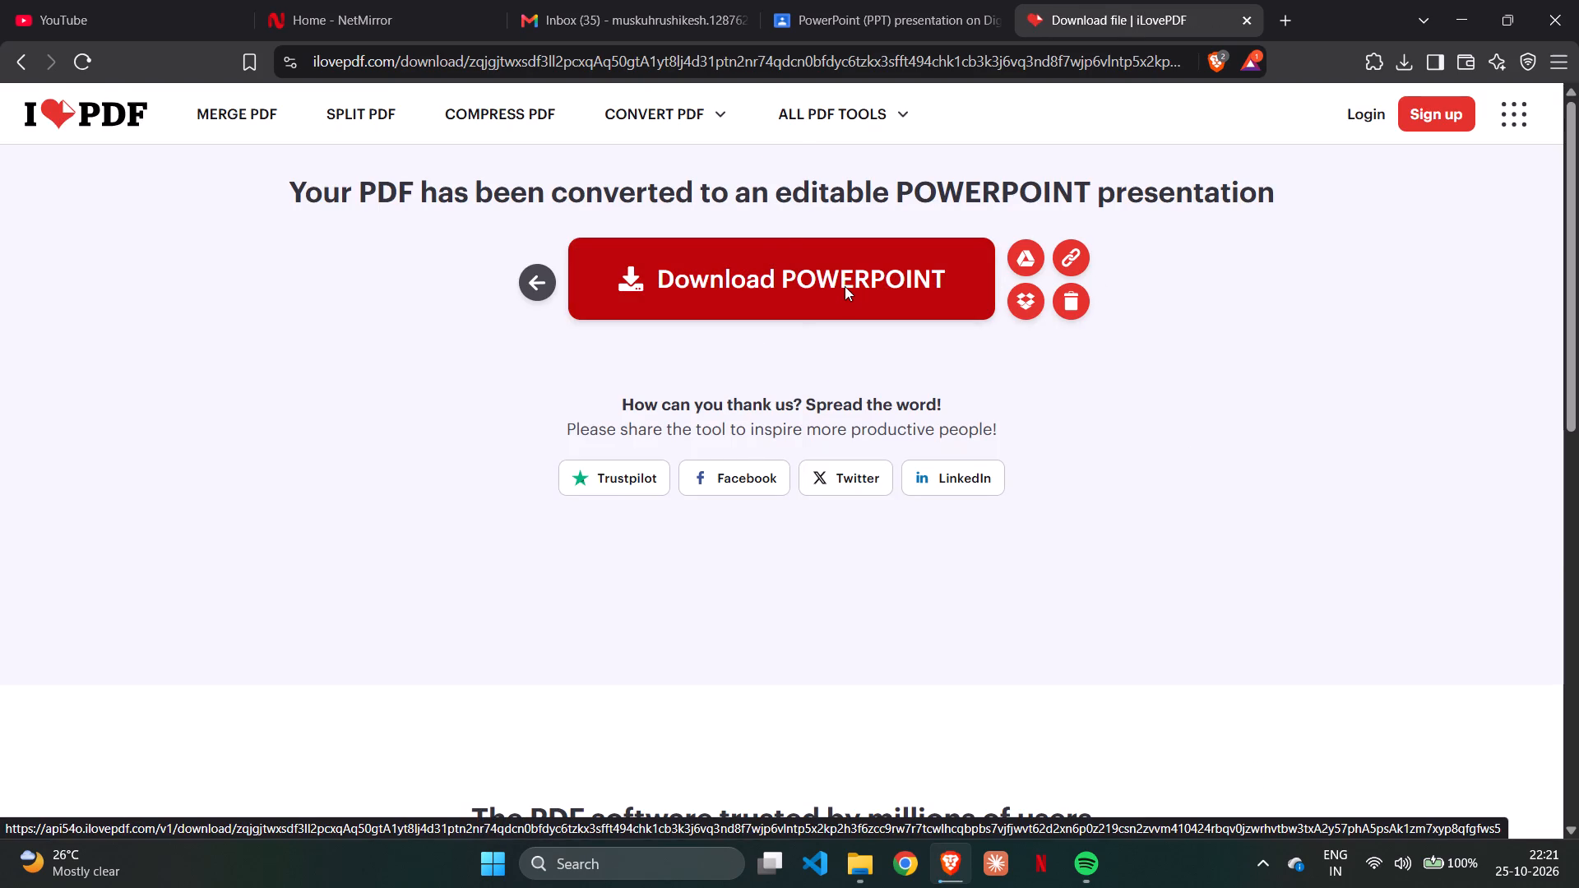
left_click(587, 428)
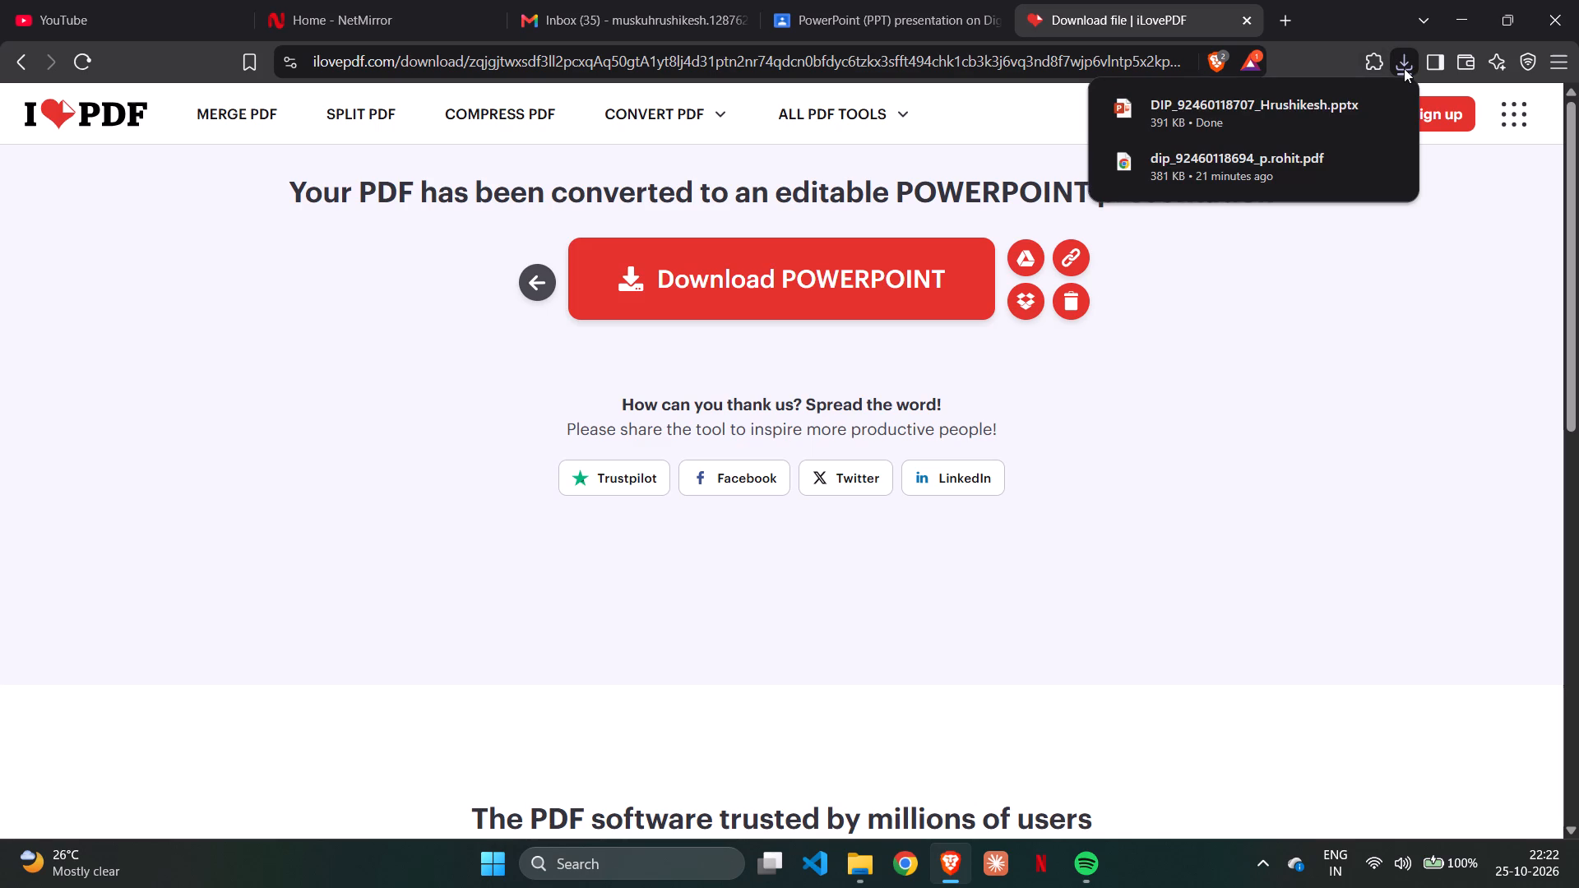
Open the downloaded PPTX in PowerPoint, review its slides from the title through Applications & Conclusion, and close it.
left_click(1354, 113)
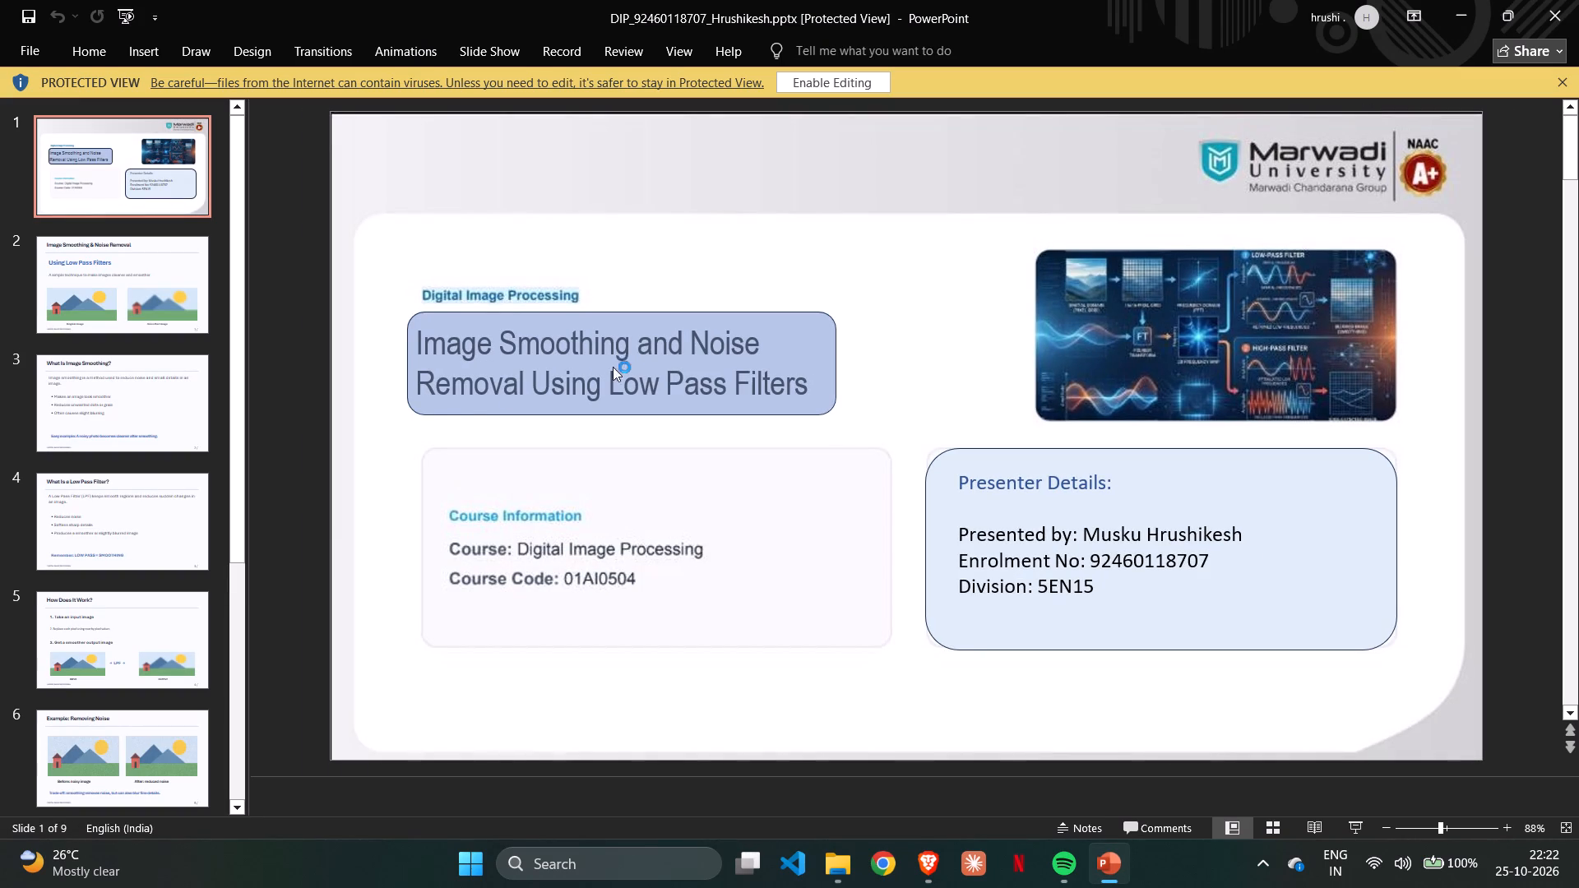
key("Right")
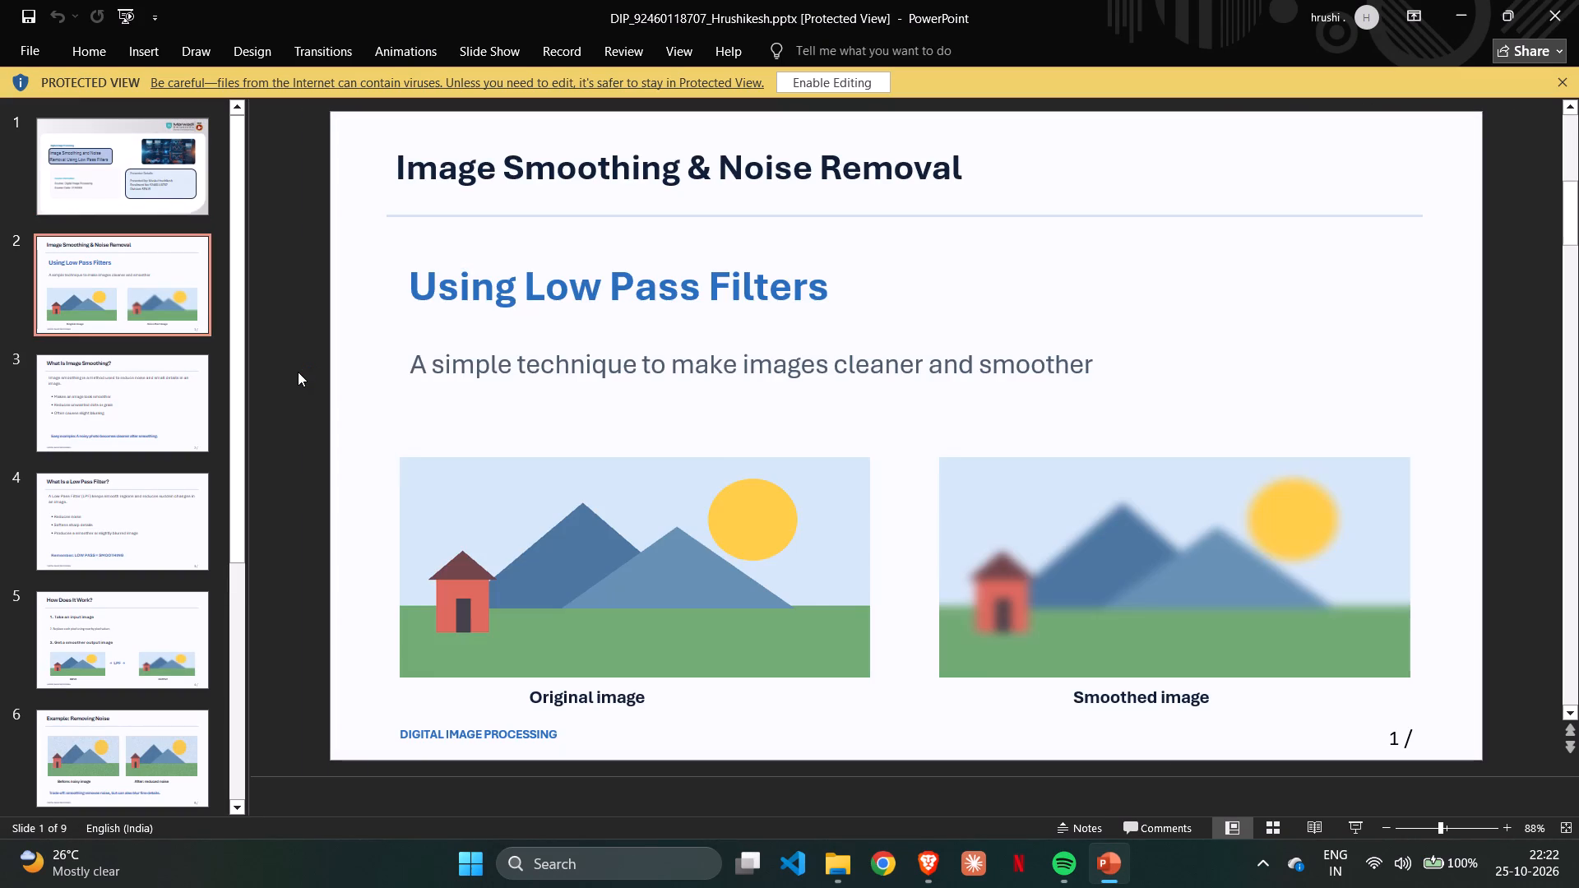
key("Right")
key("Right")
key("Right")
key("Right")
key("Right")
key("Right")
key("Right")
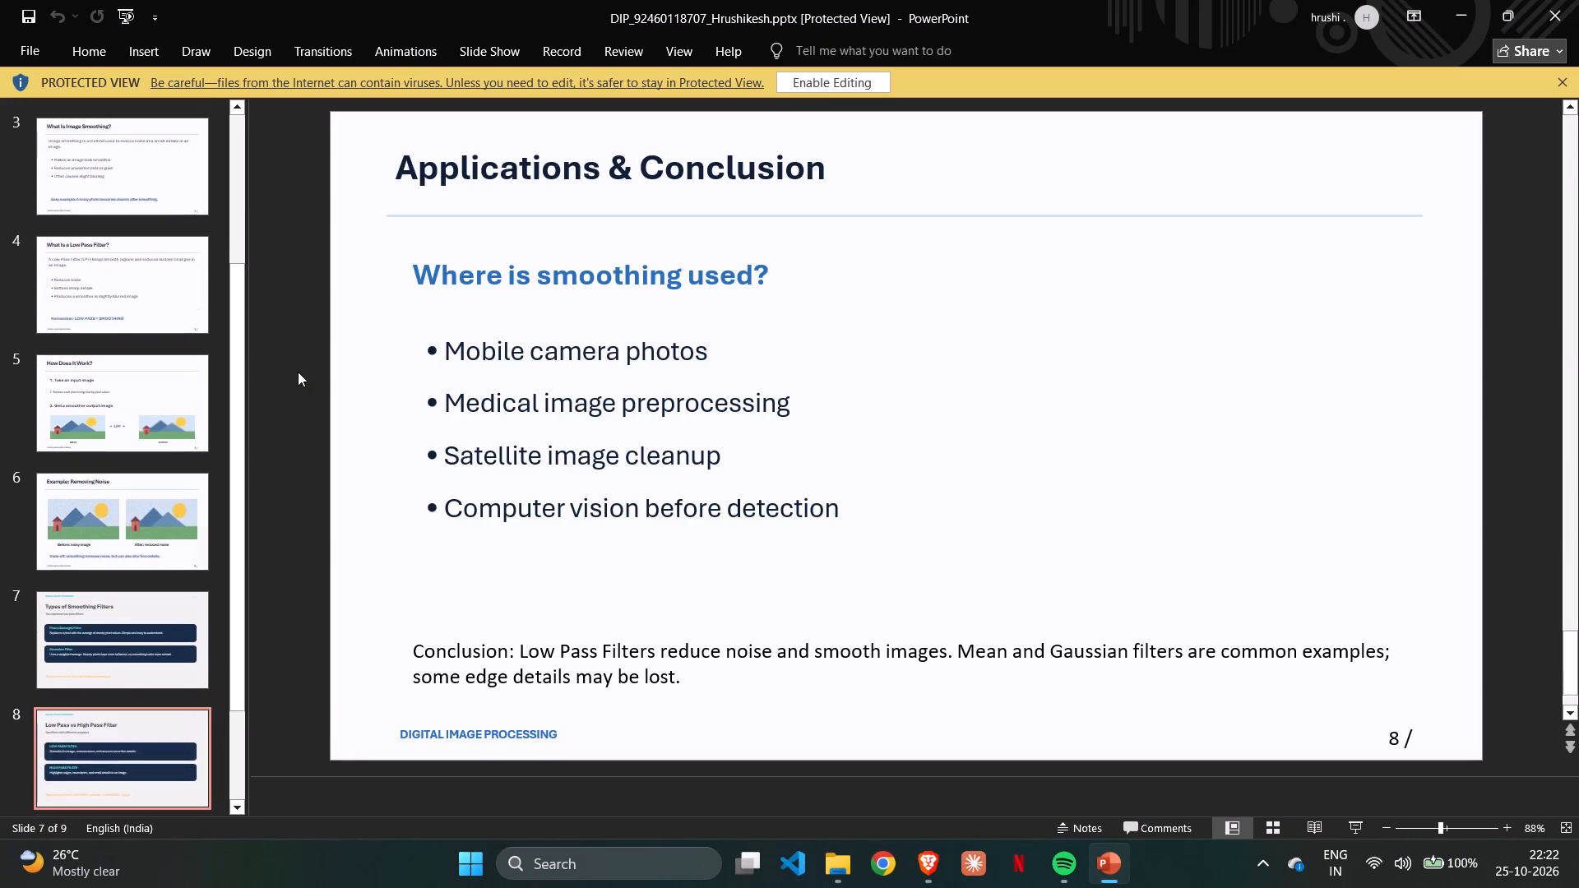
left_click(1578, 0)
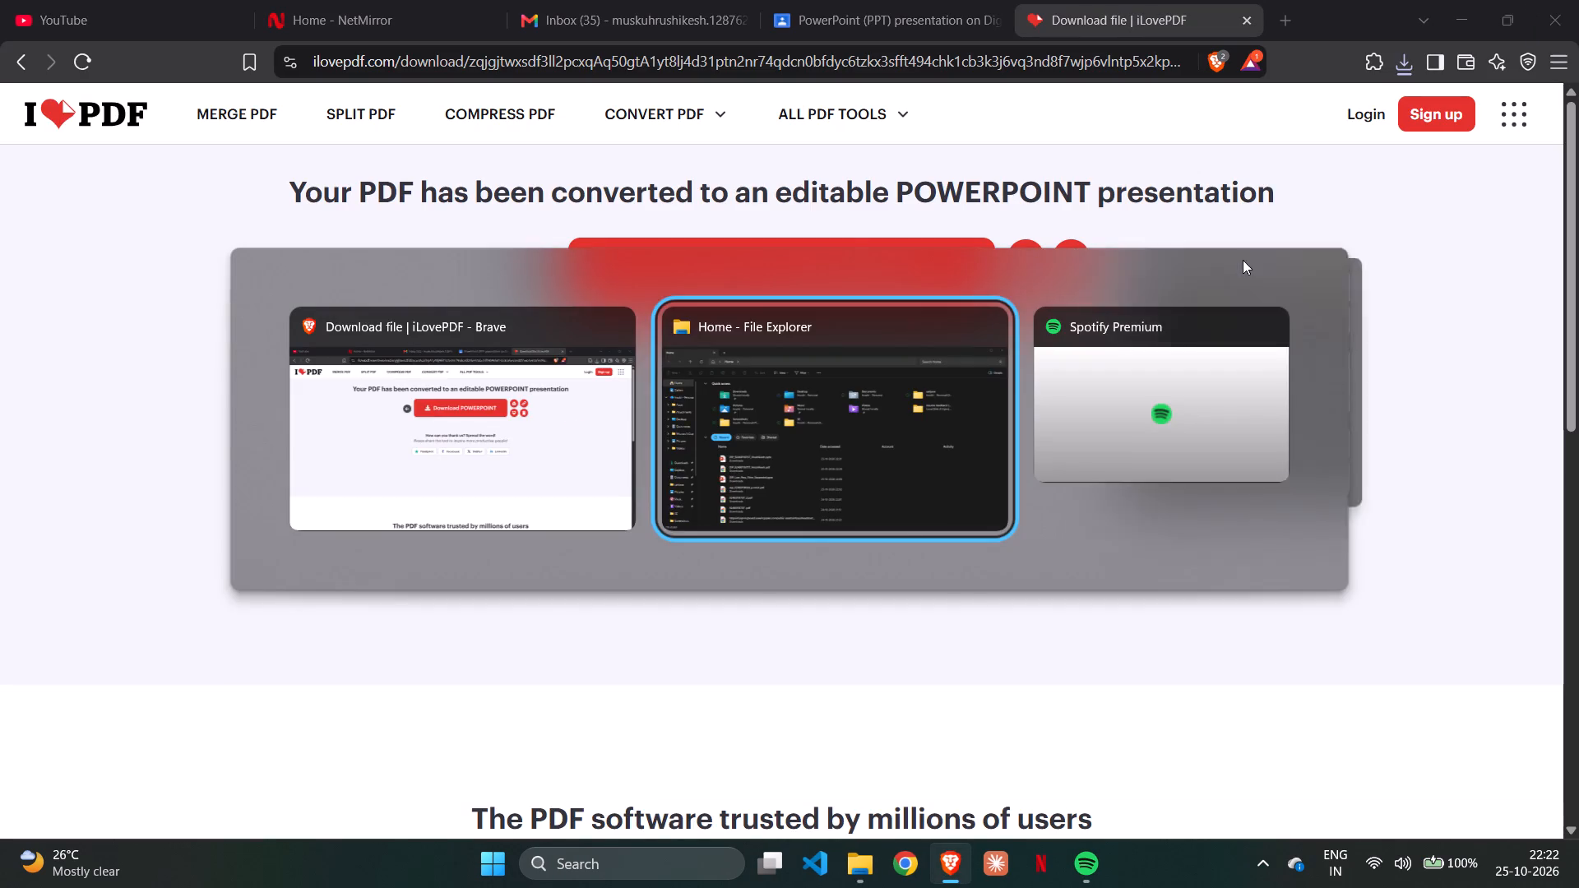
Attach the converted DIP PPTX from the recent downloads to the Digital Image Processing presentation assignment in Classroom.
left_click(804, 0)
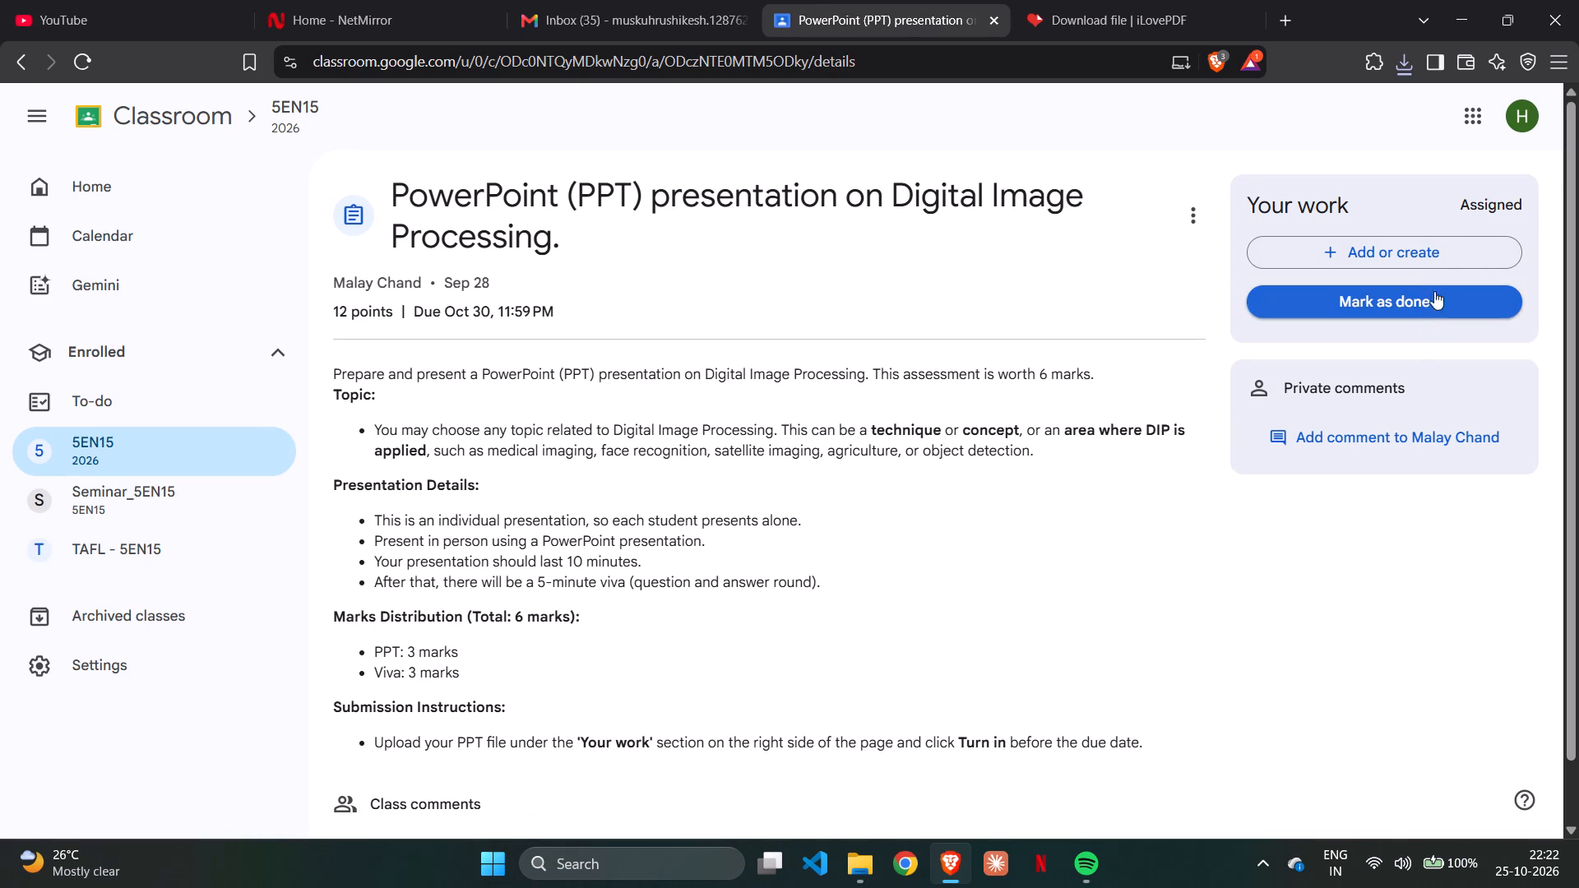
left_click(1442, 253)
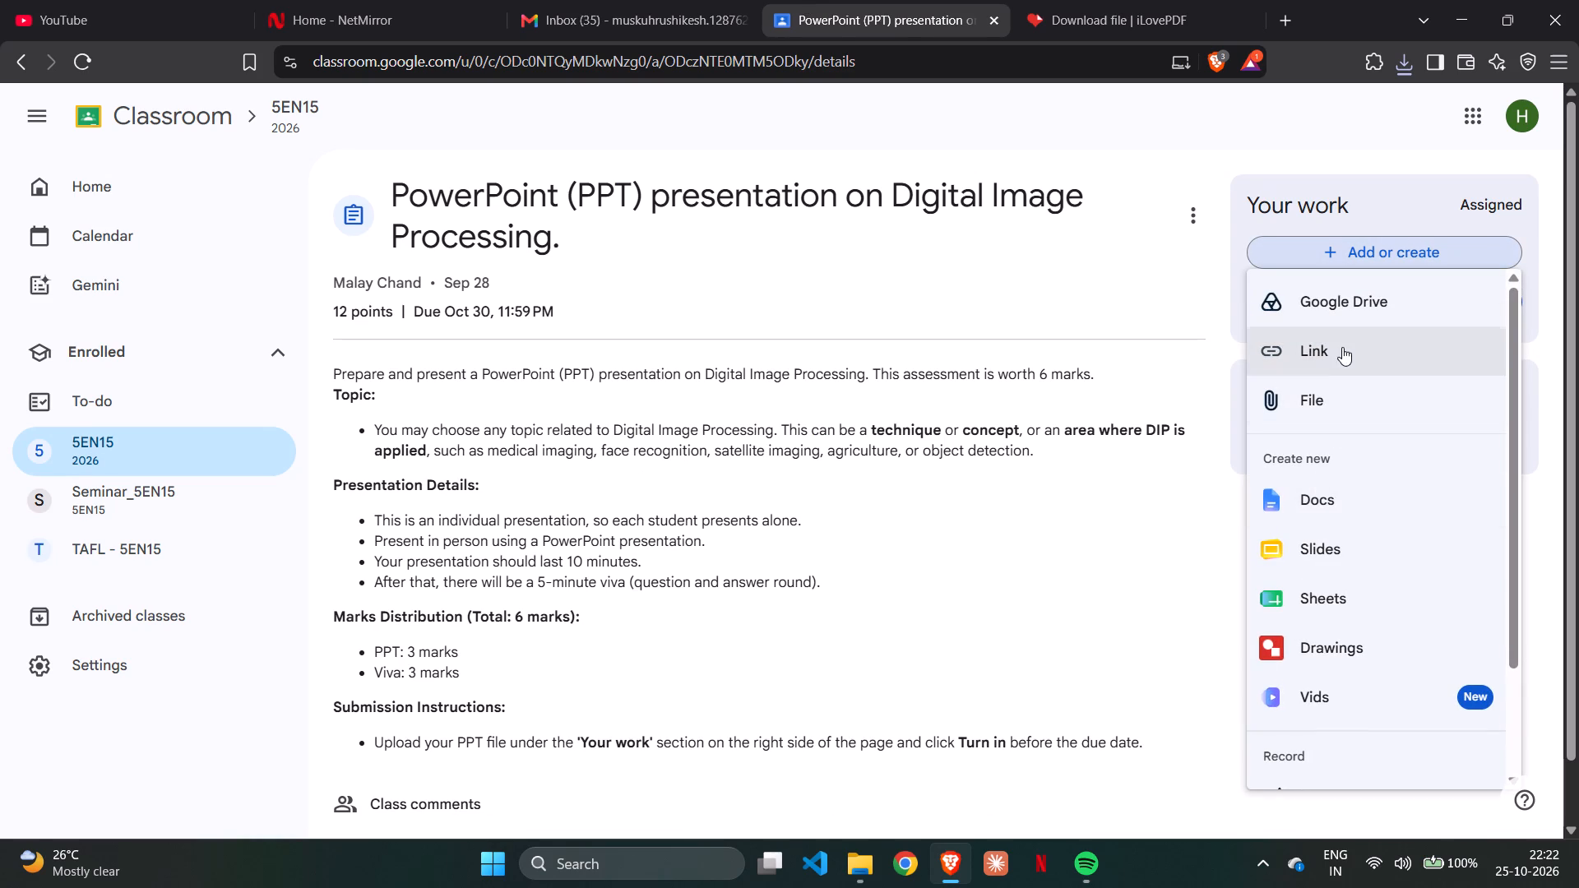
left_click(1328, 389)
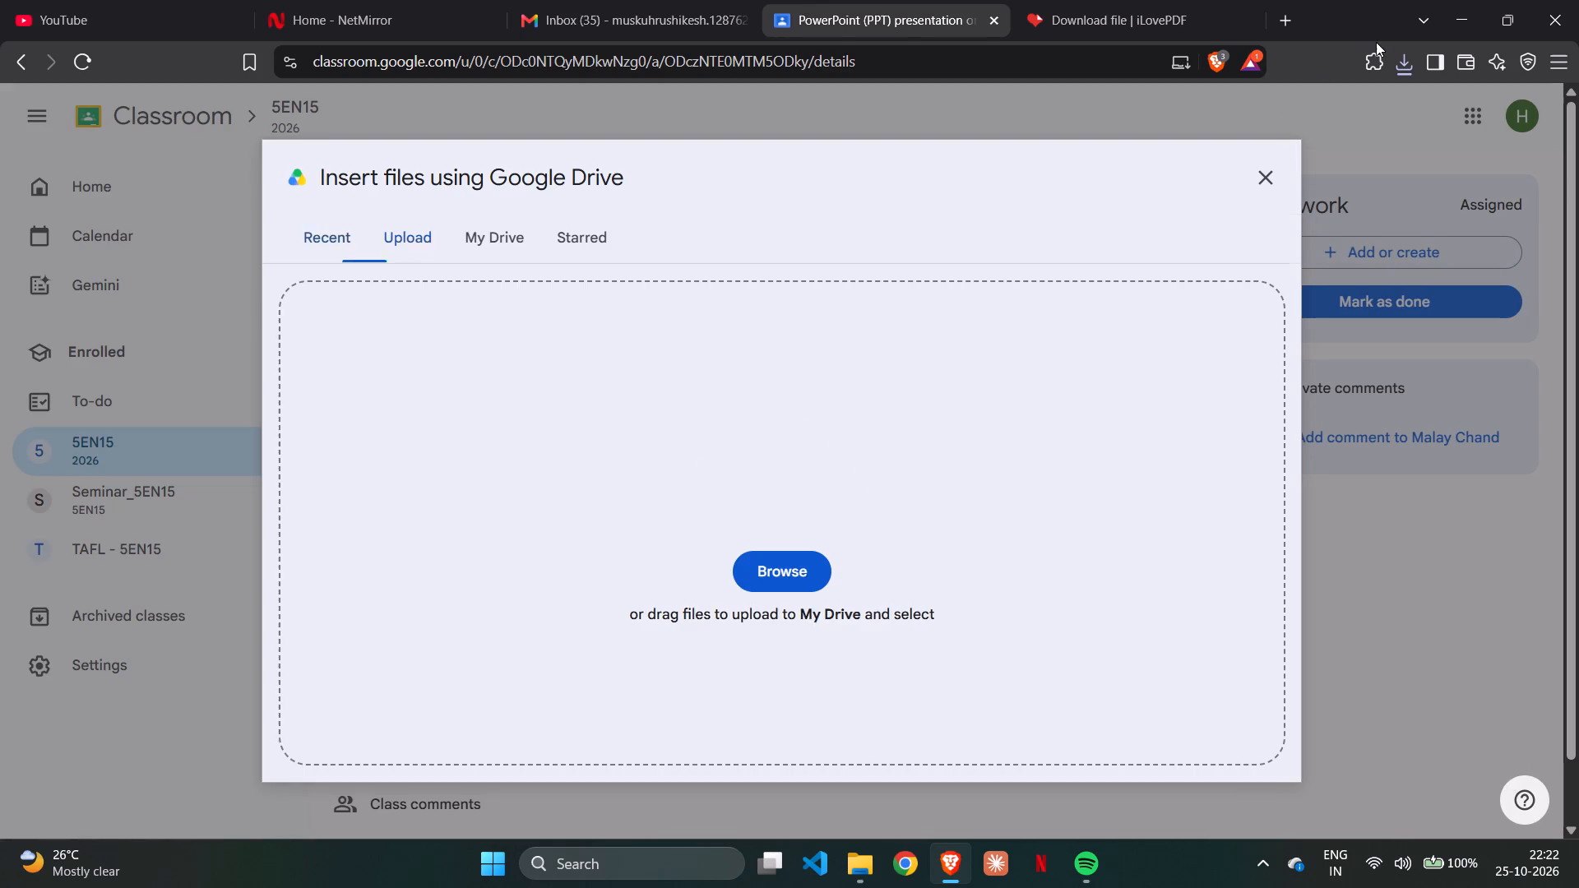
left_click(1396, 62)
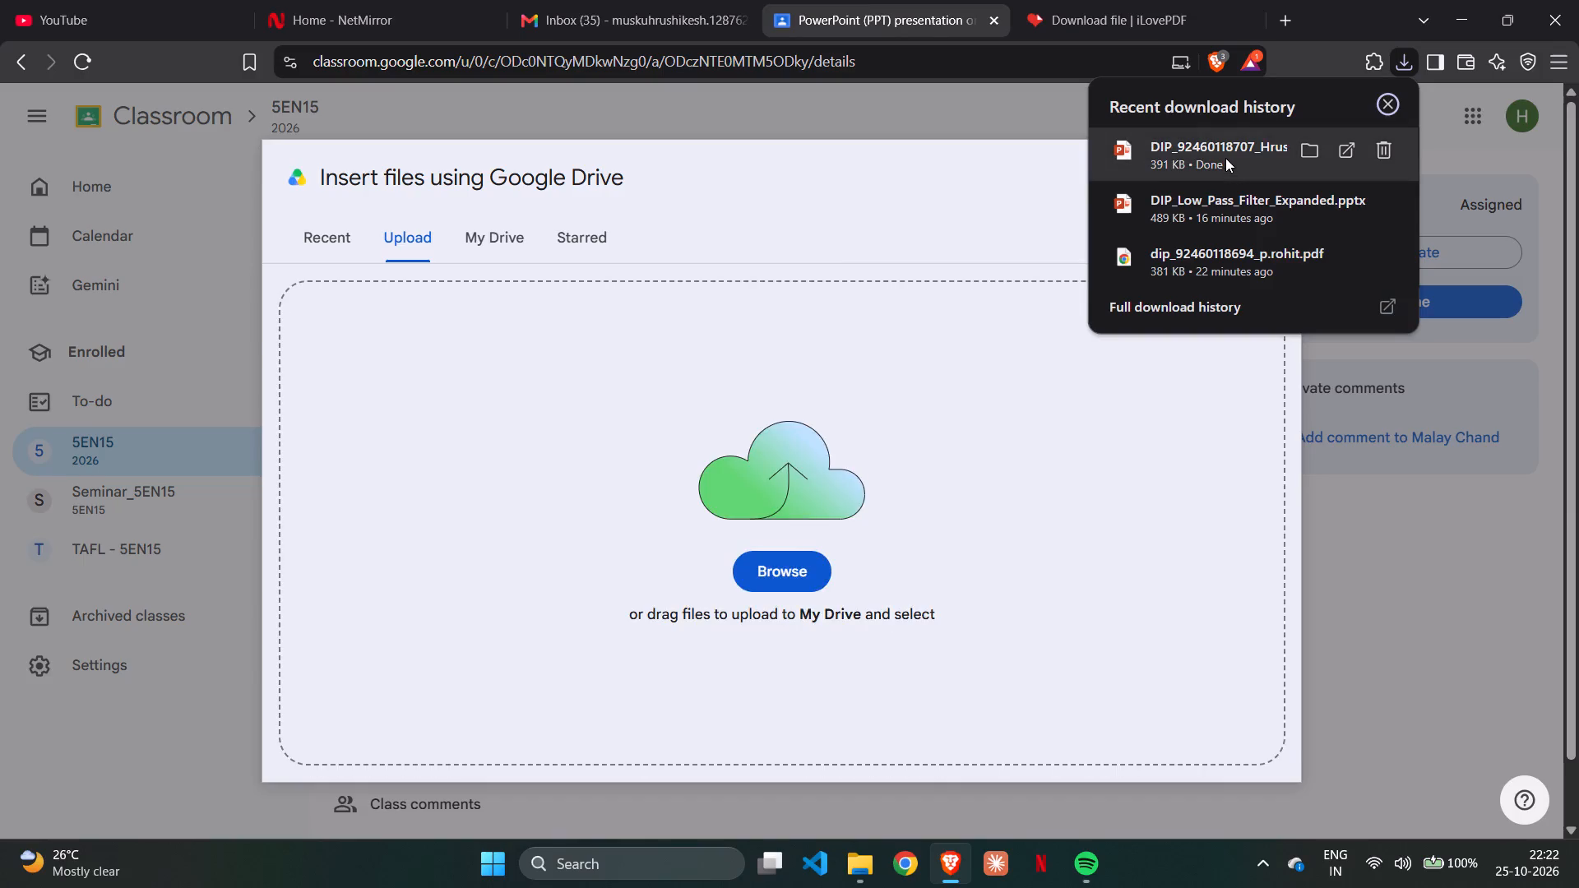
left_click_drag(1225, 158, 1012, 441)
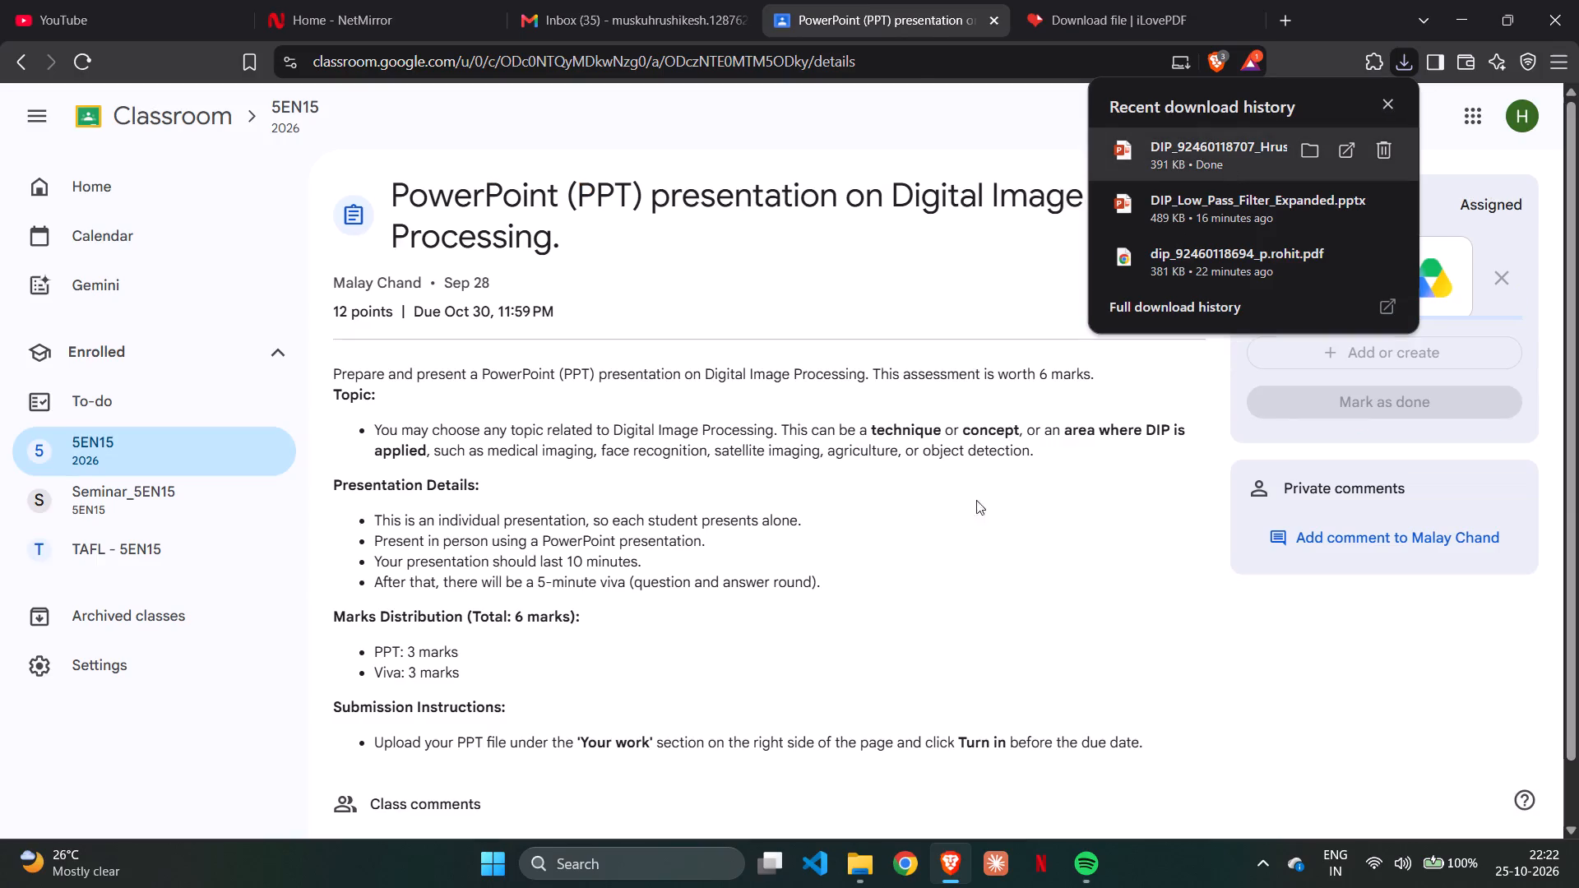
left_click(1385, 107)
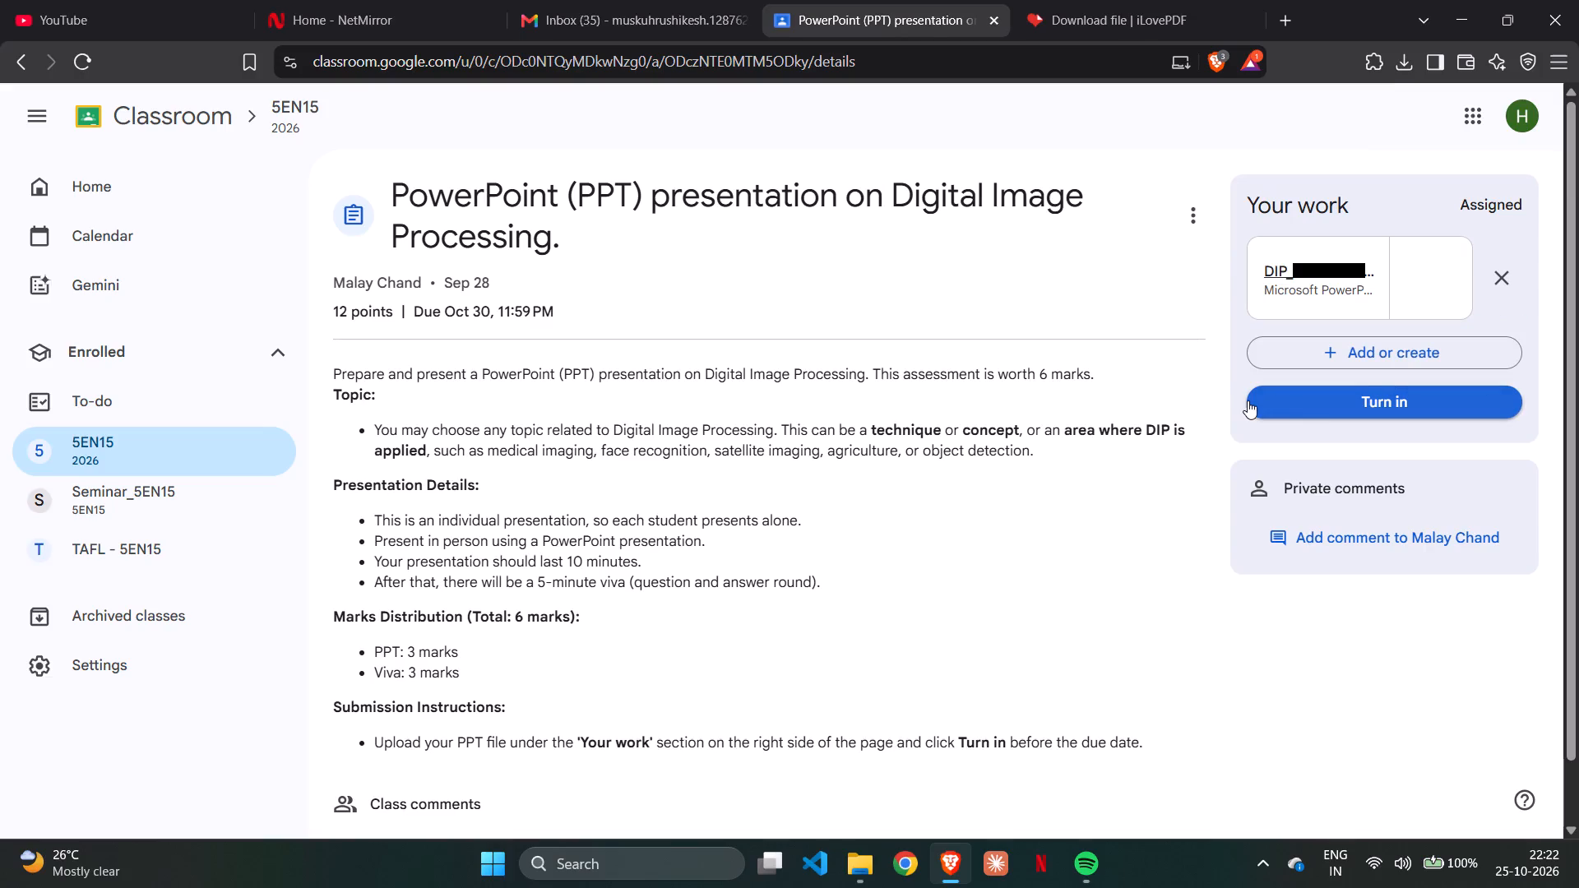
Turn in the Digital Image Processing assignment with the attached PPTX and look over the submitted page.
left_click(1357, 408)
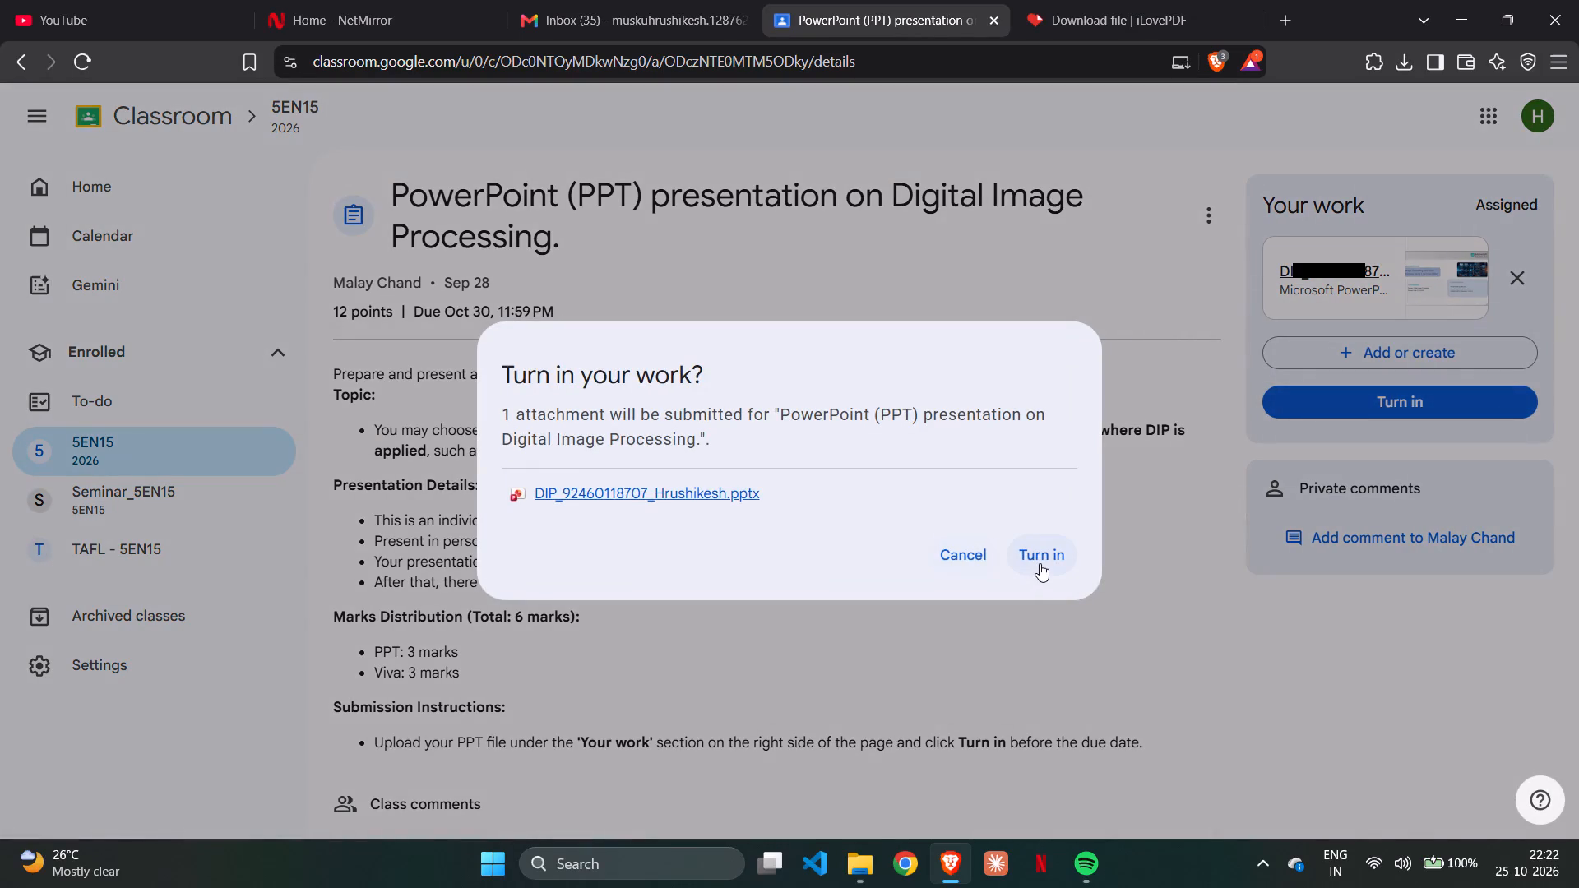
left_click(1040, 563)
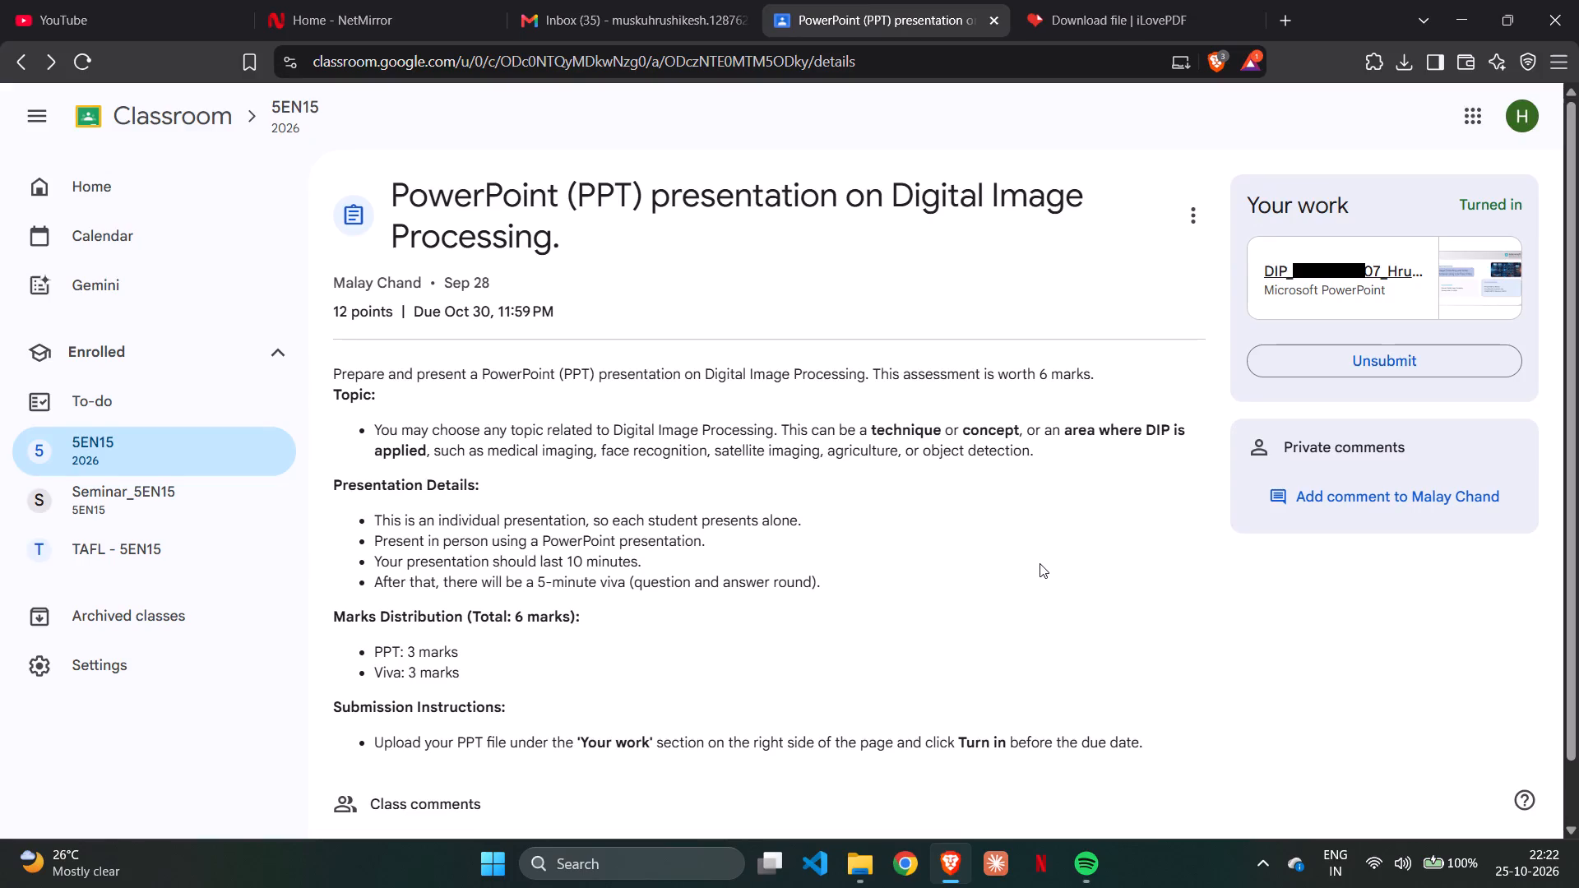
scroll(1040, 563, "down", 2)
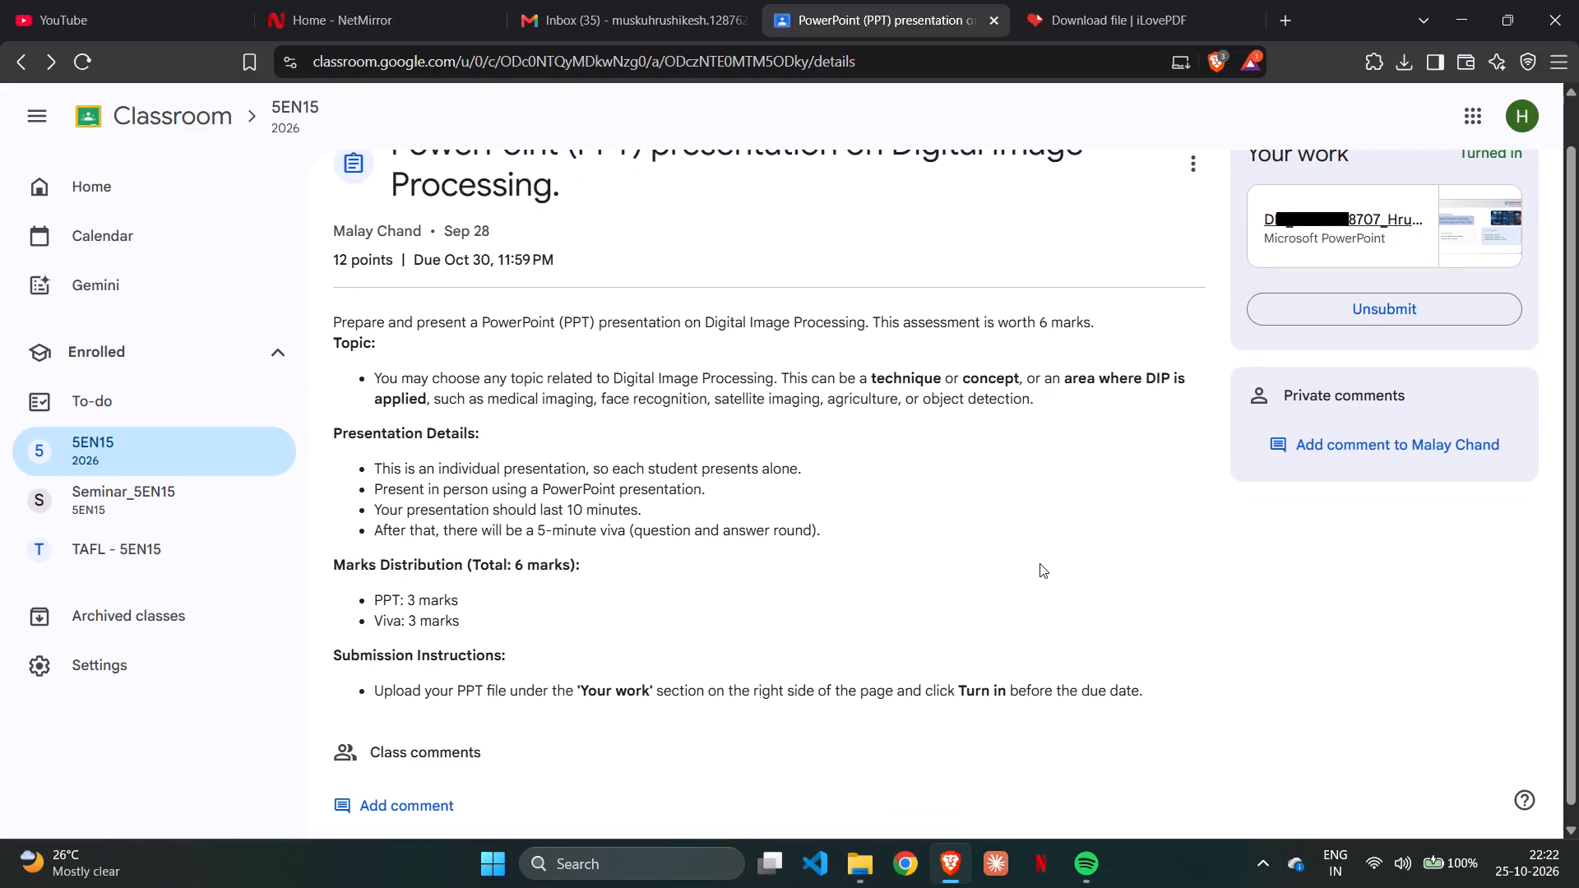
scroll(1040, 563, "down", 1)
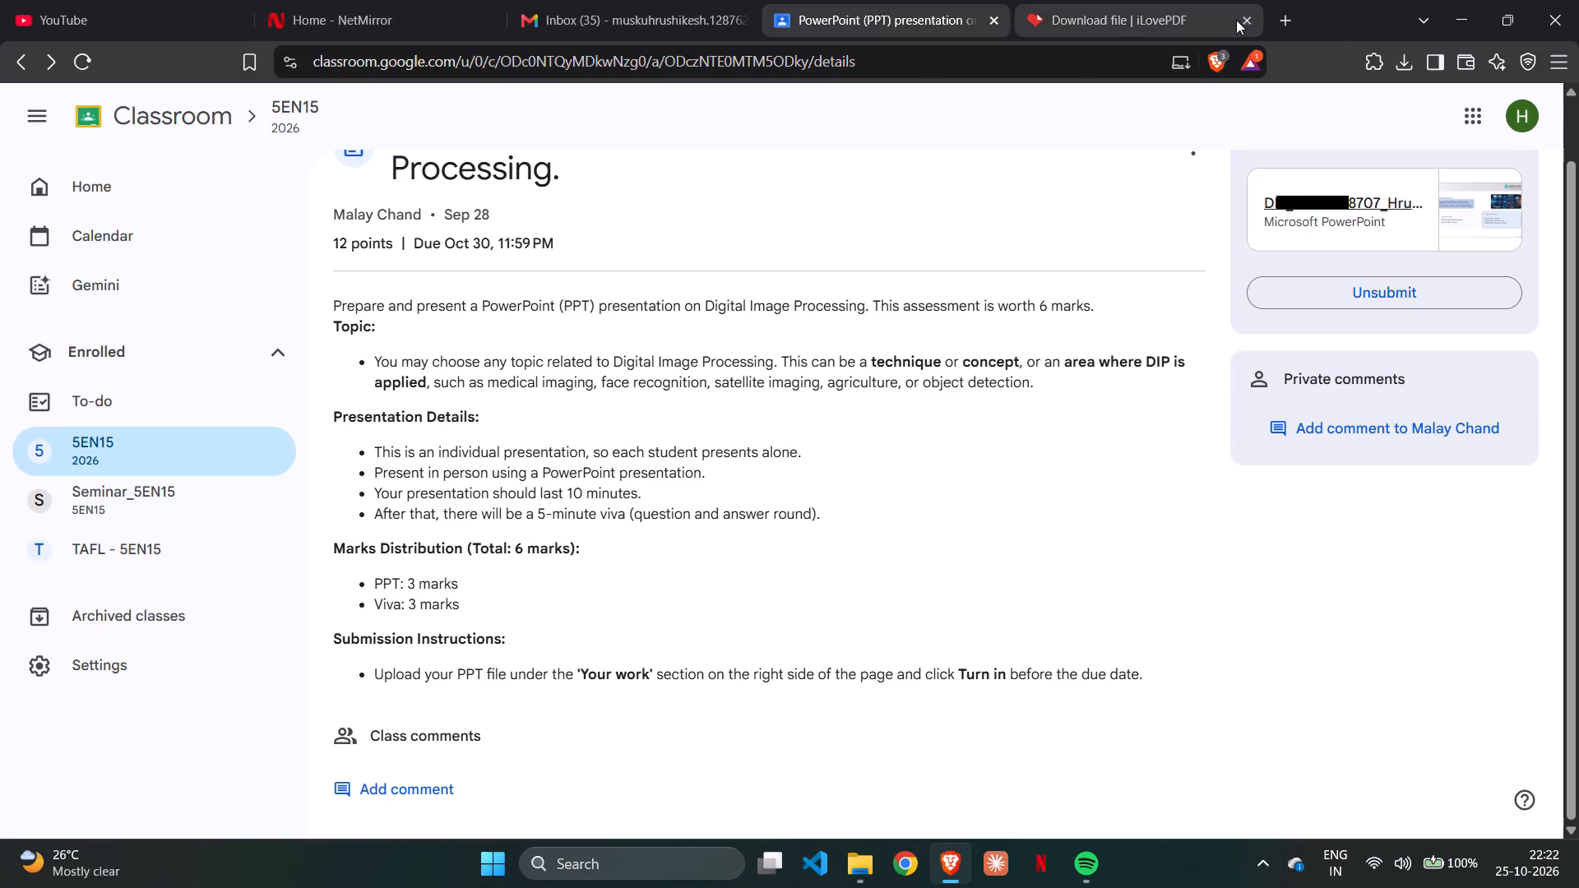
Close the iLovePDF download page.
left_click(1236, 20)
left_click(1241, 20)
Open the Kaashplays live stream on Kick in a new tab.
key("k")
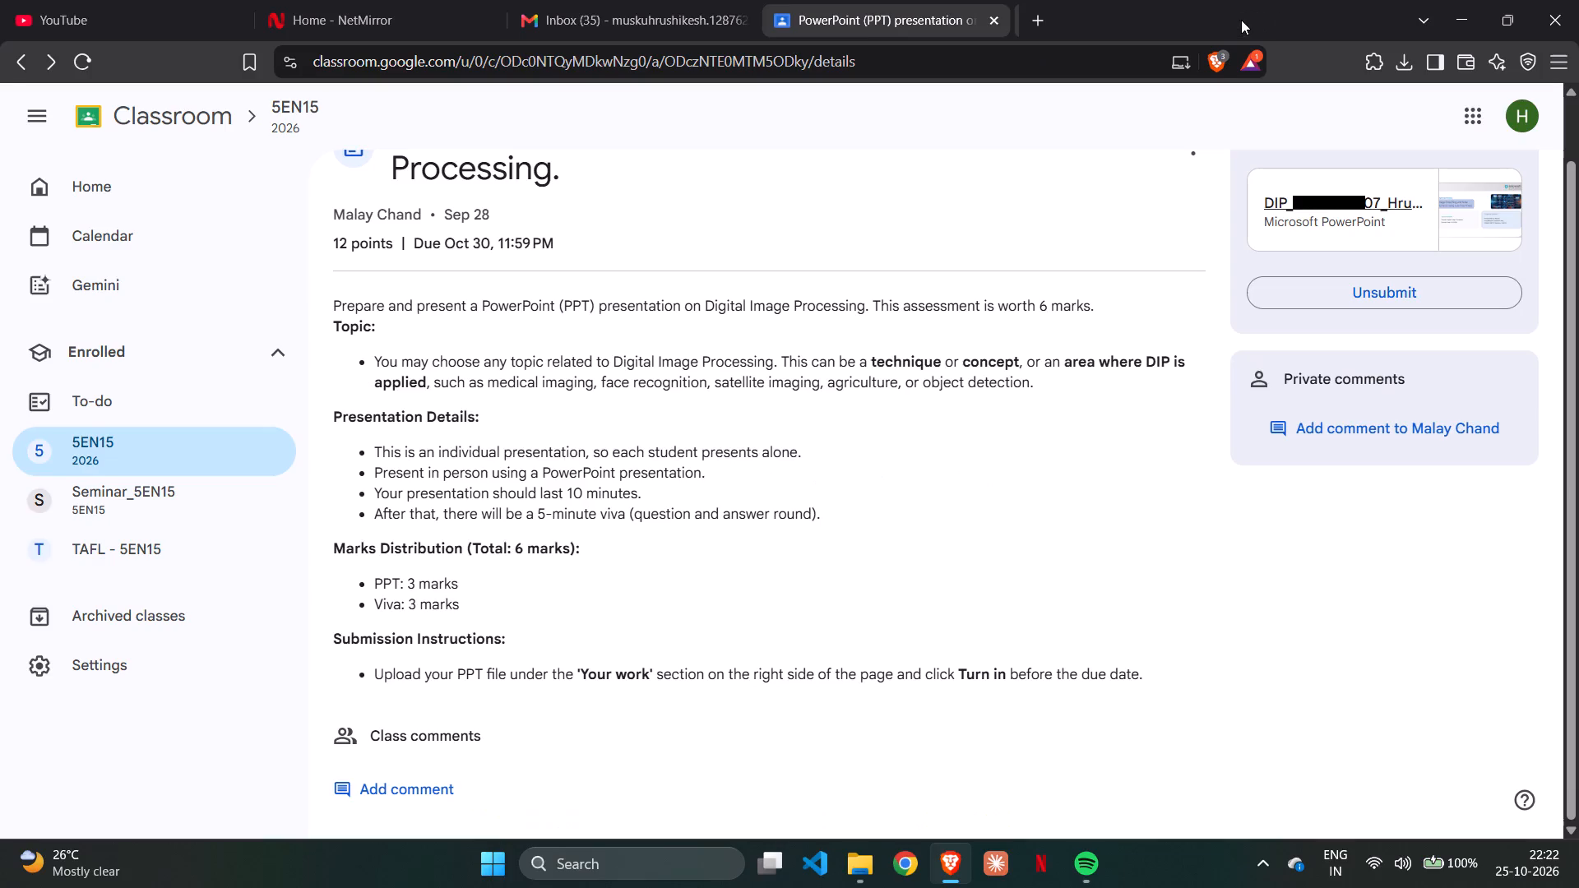
left_click(1036, 7)
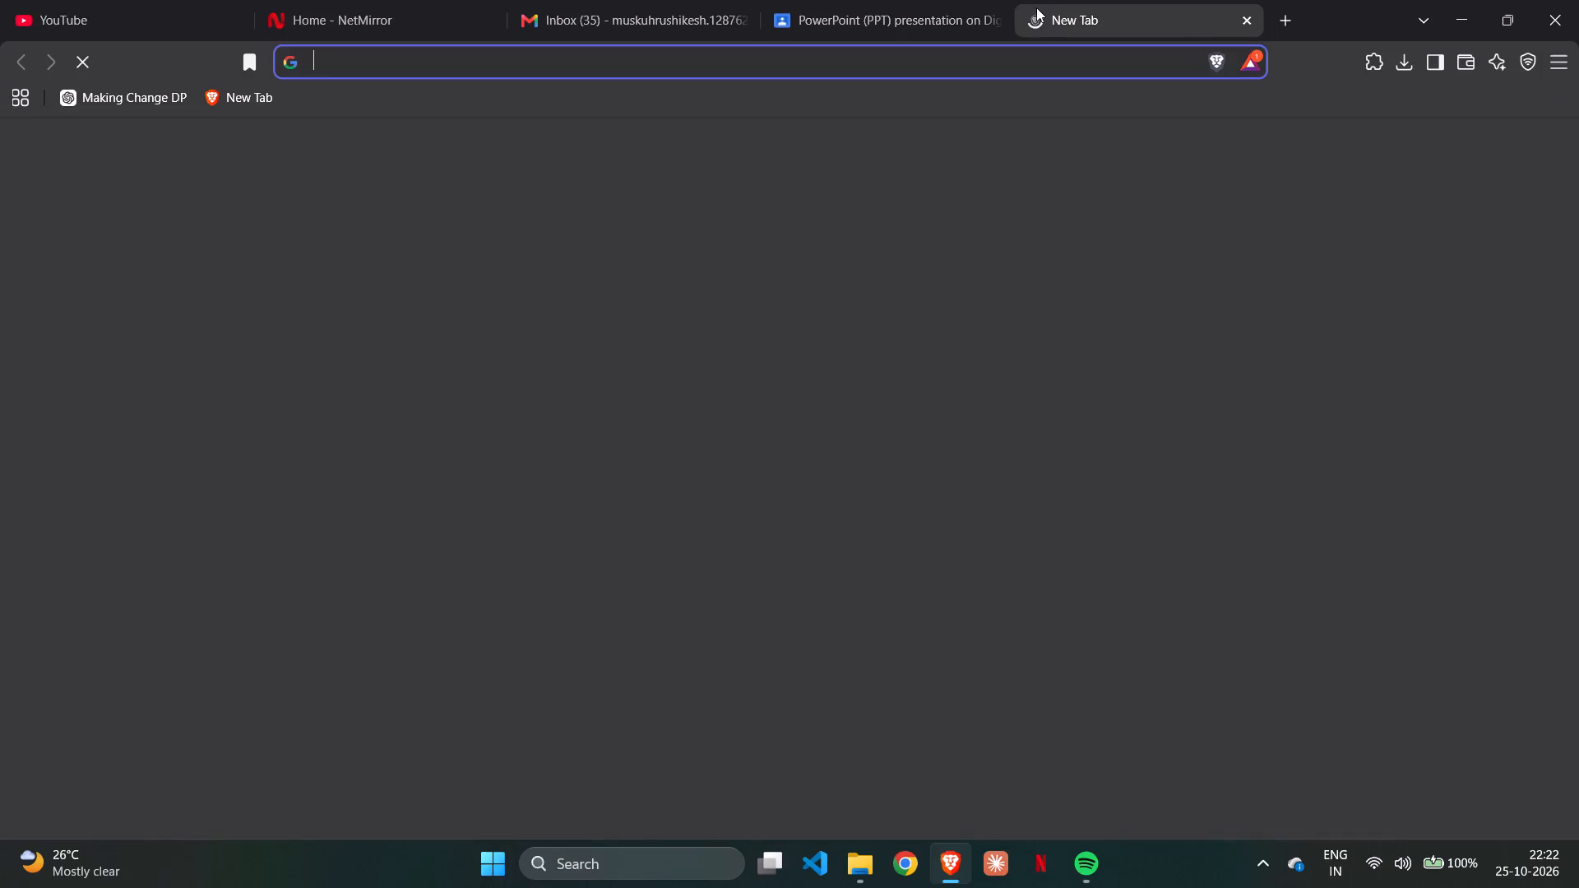
key("k")
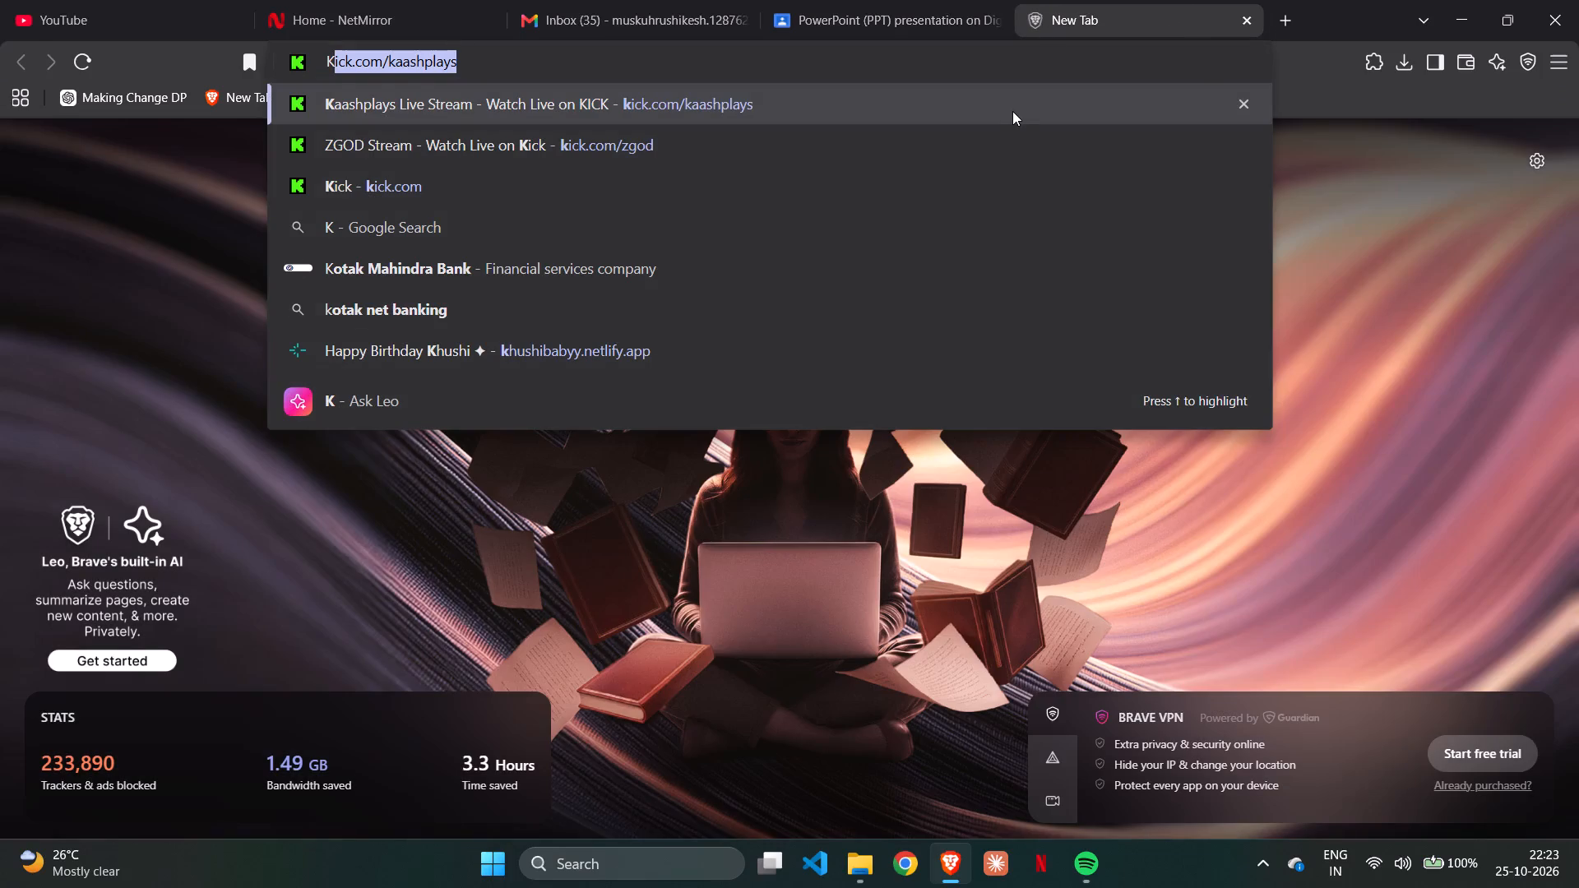
key("Return")
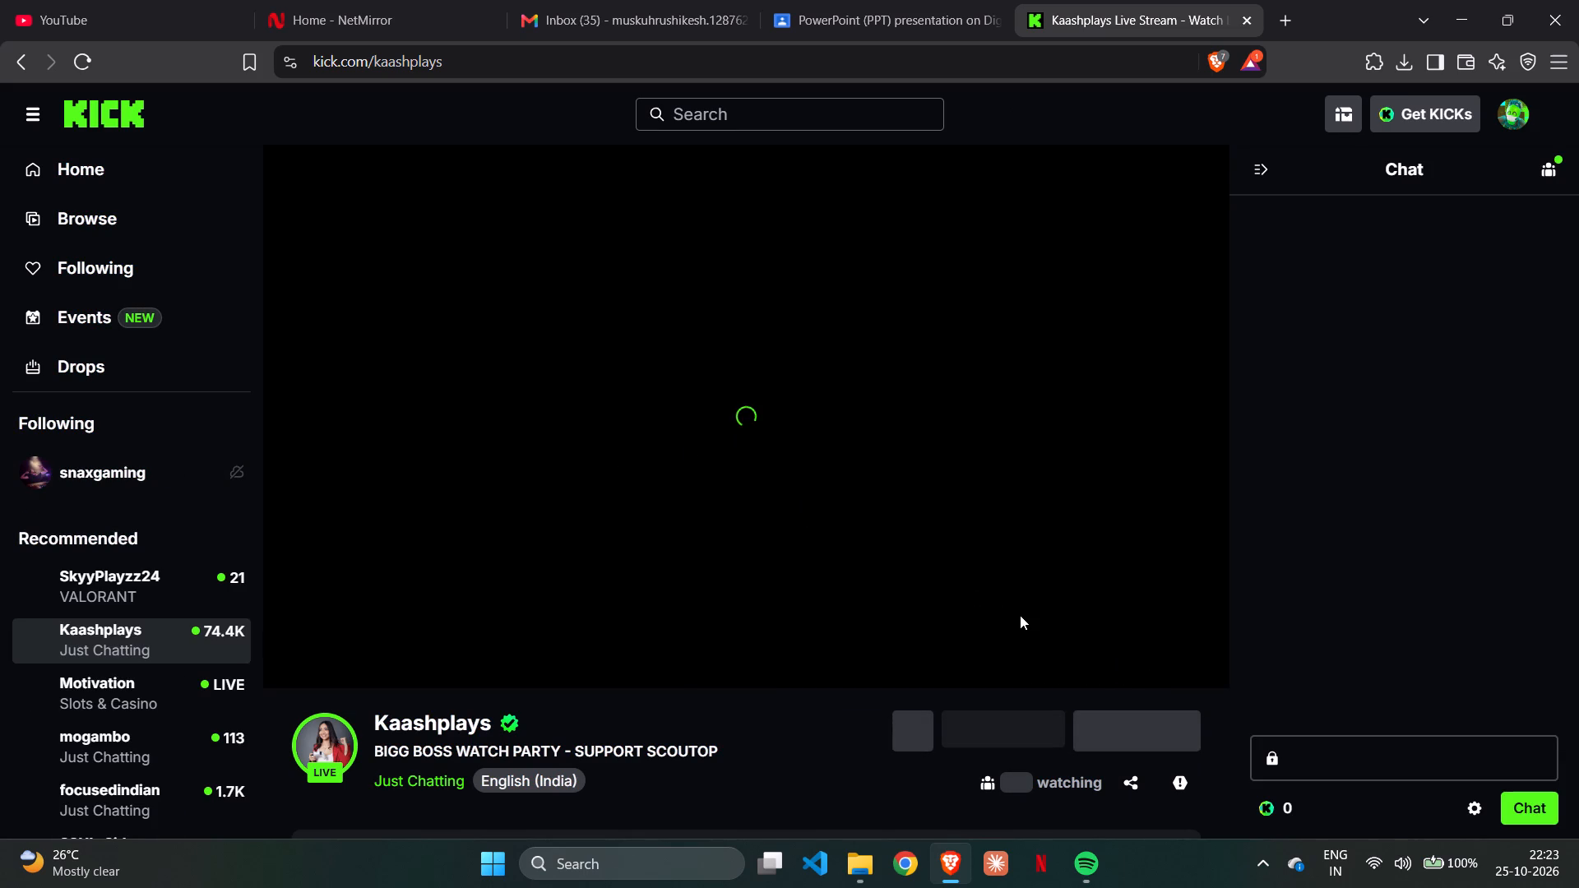
Dismiss the follow suggestion and rewind the Kaashplays stream to about 00:16:21.
key("2")
key("2")
key("2")
key("2")
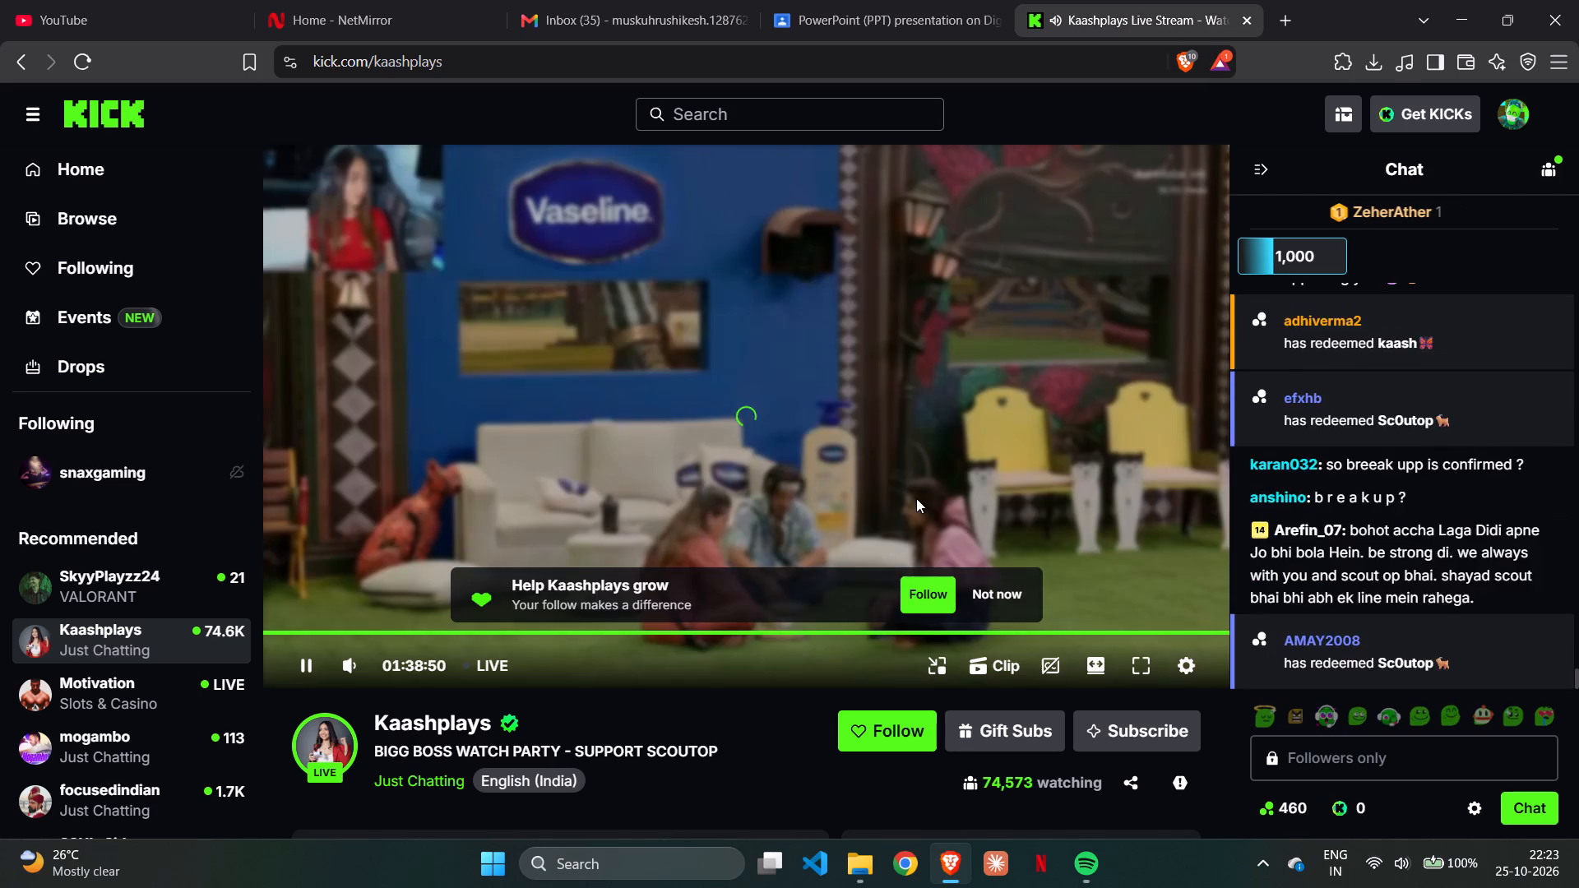
left_click(1016, 597)
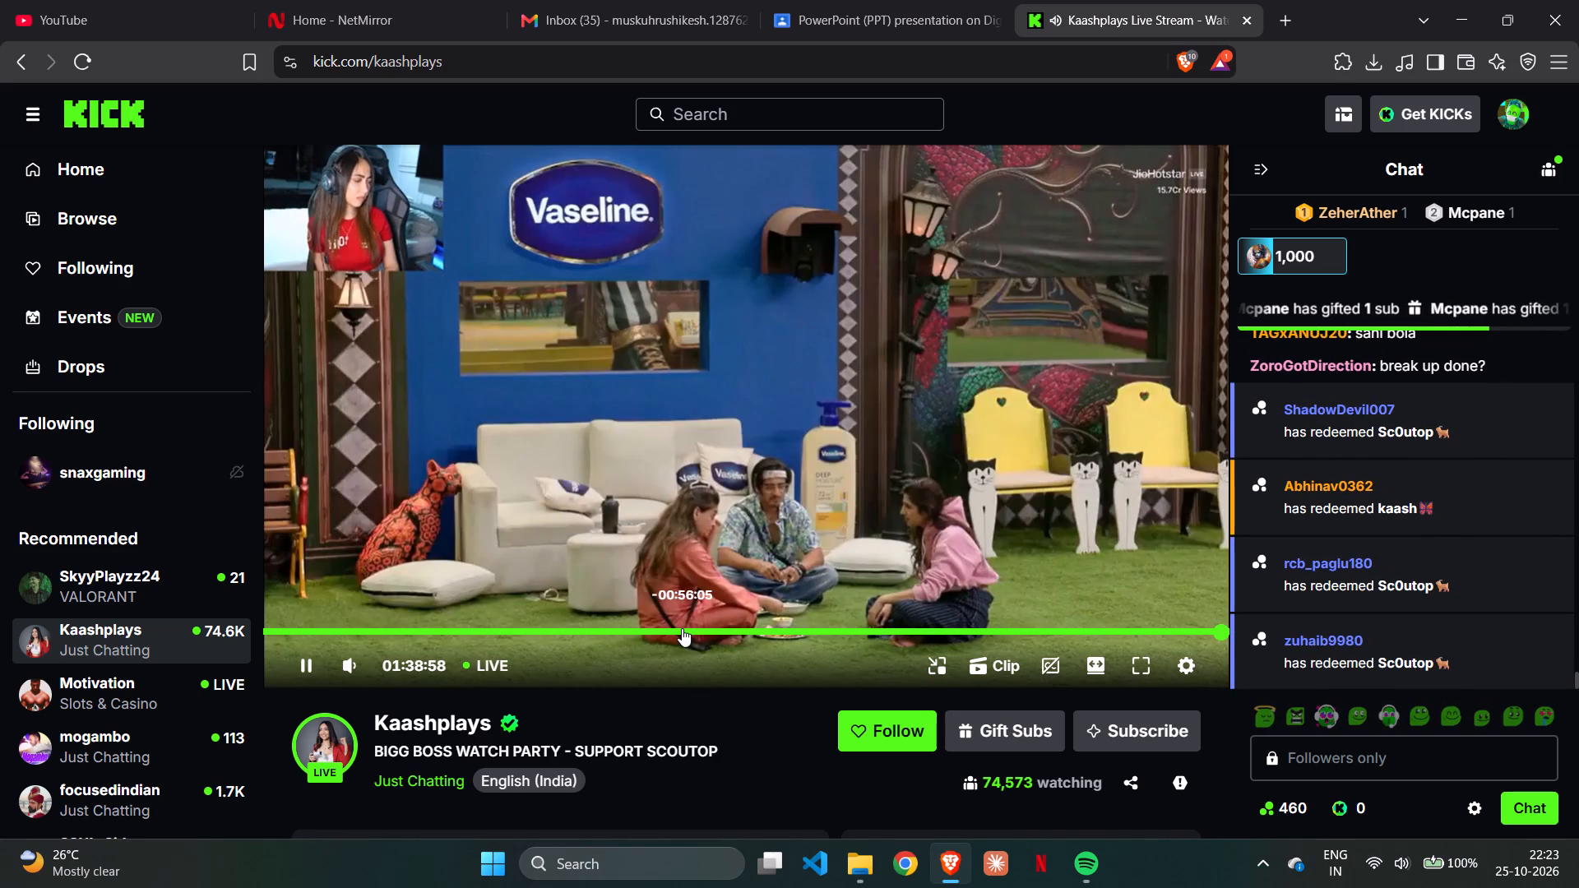
left_click(635, 631)
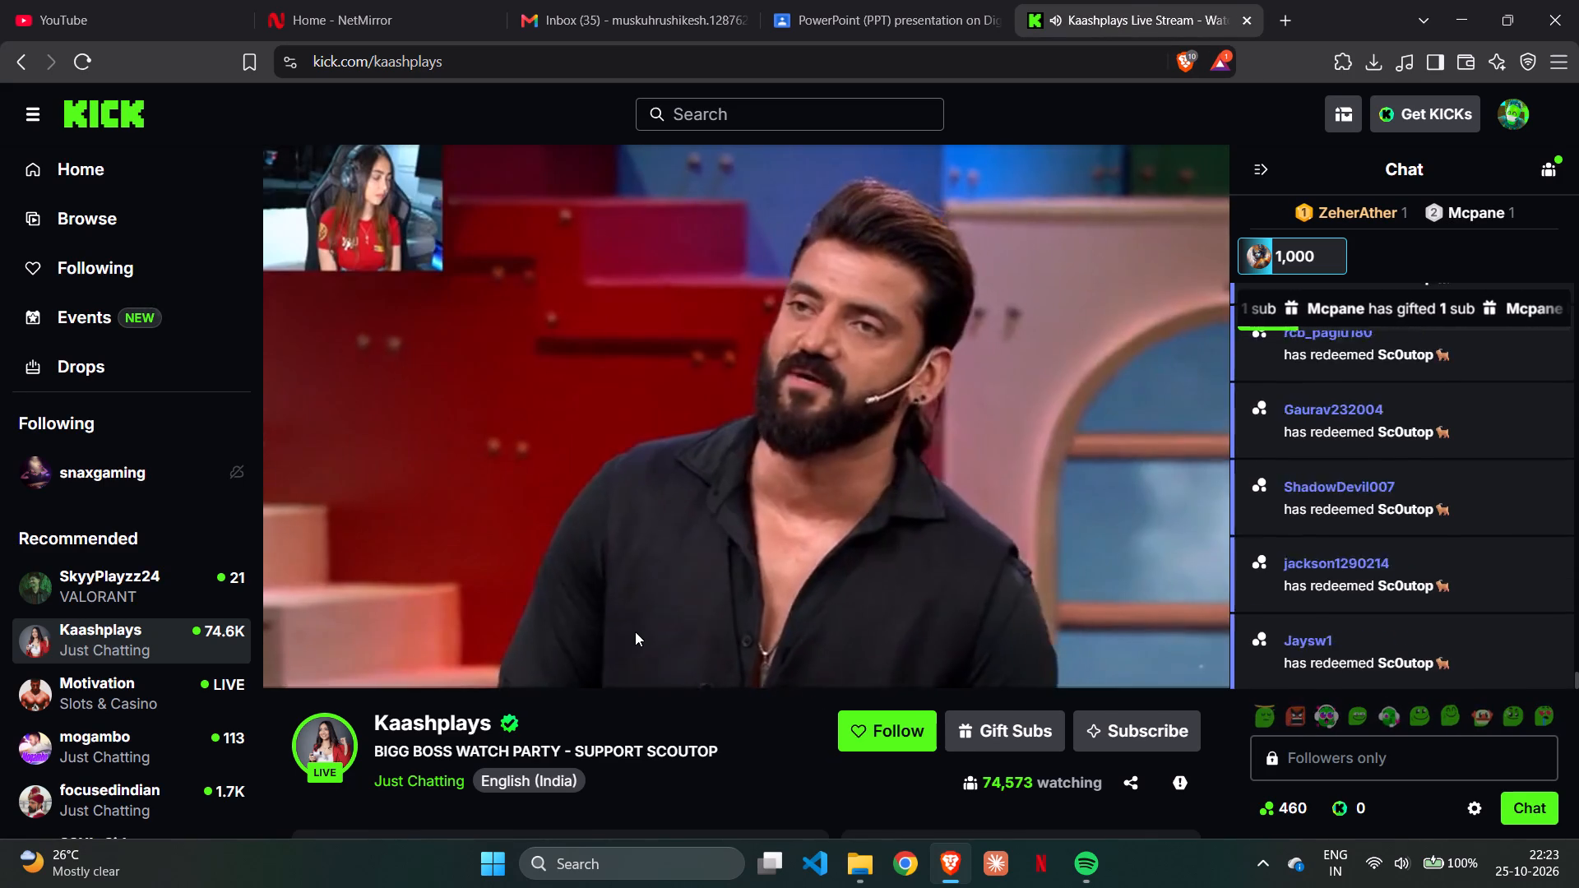
left_click(423, 632)
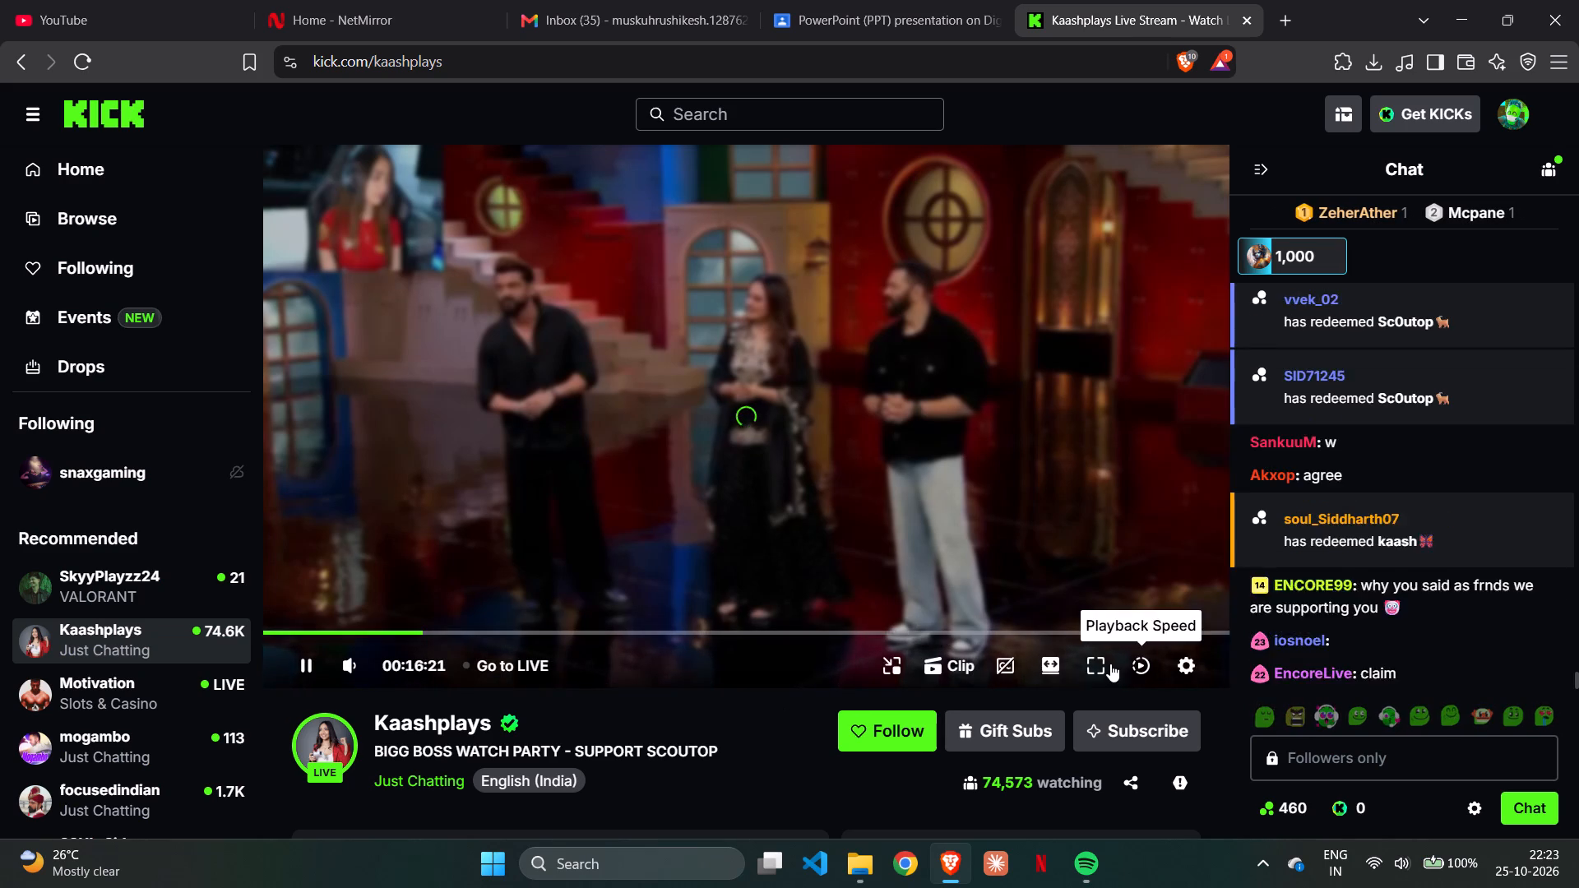
Show the stream in full screen and rewind it towards its beginning, to about 00:05:54.
left_click(1110, 664)
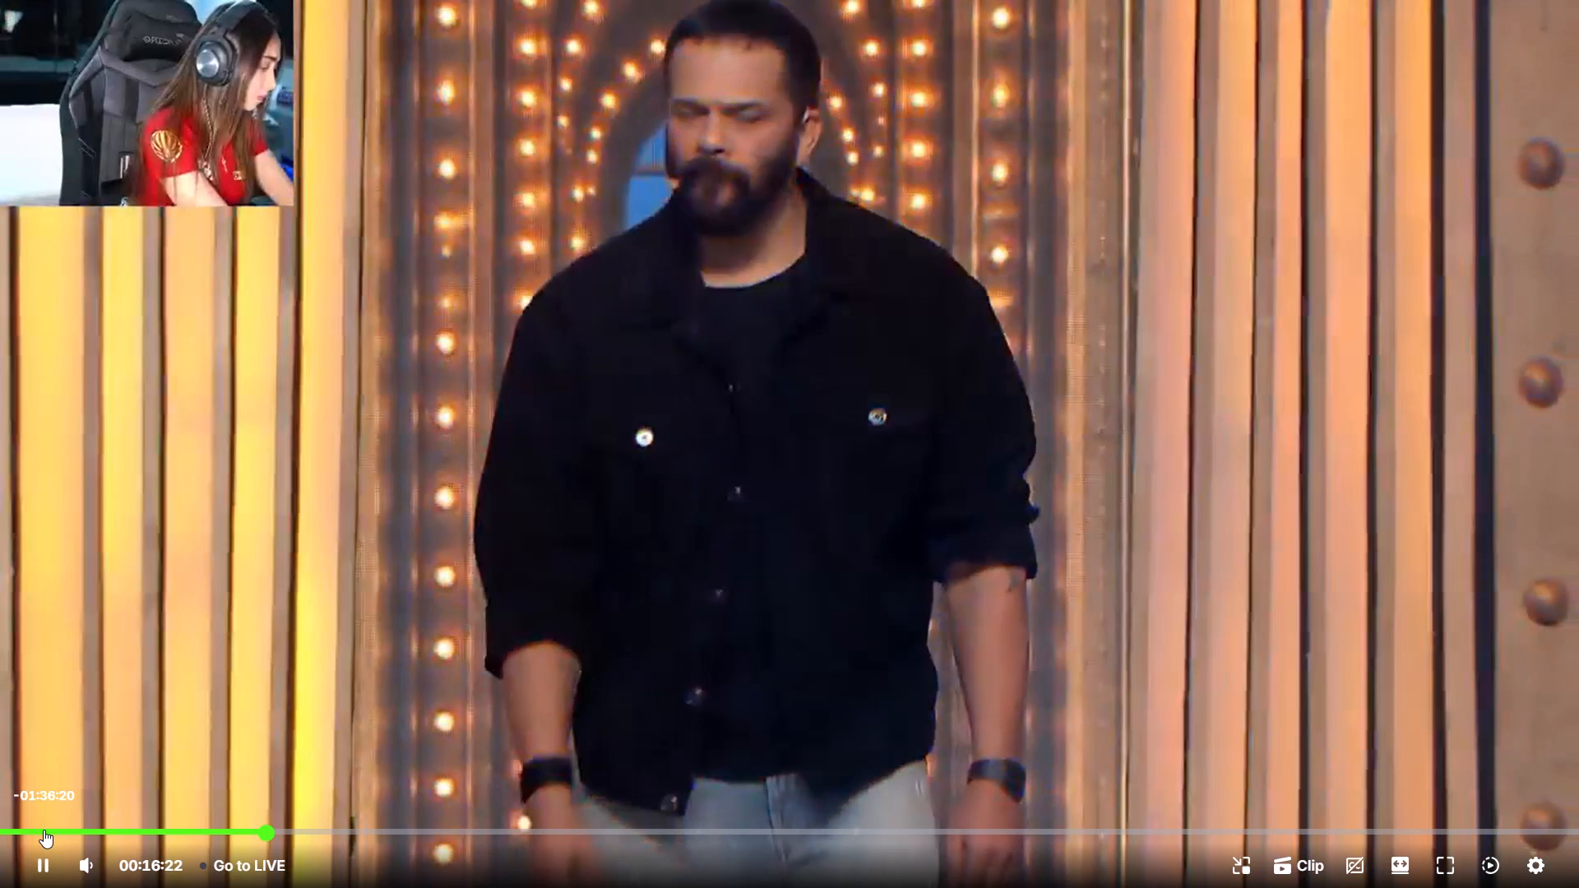
left_click(47, 830)
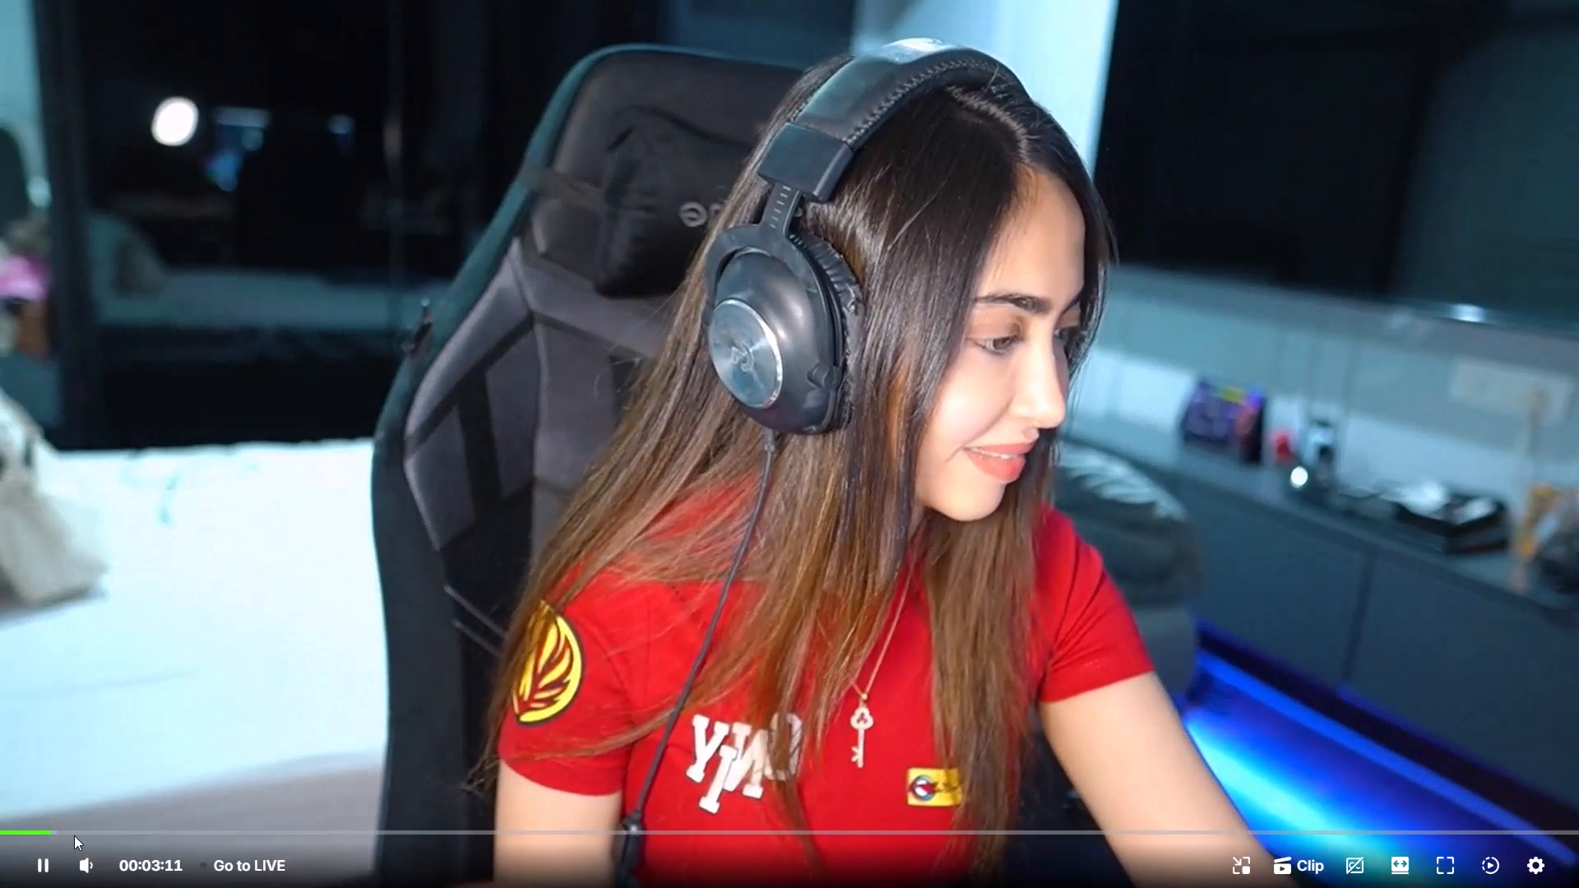
left_click(72, 830)
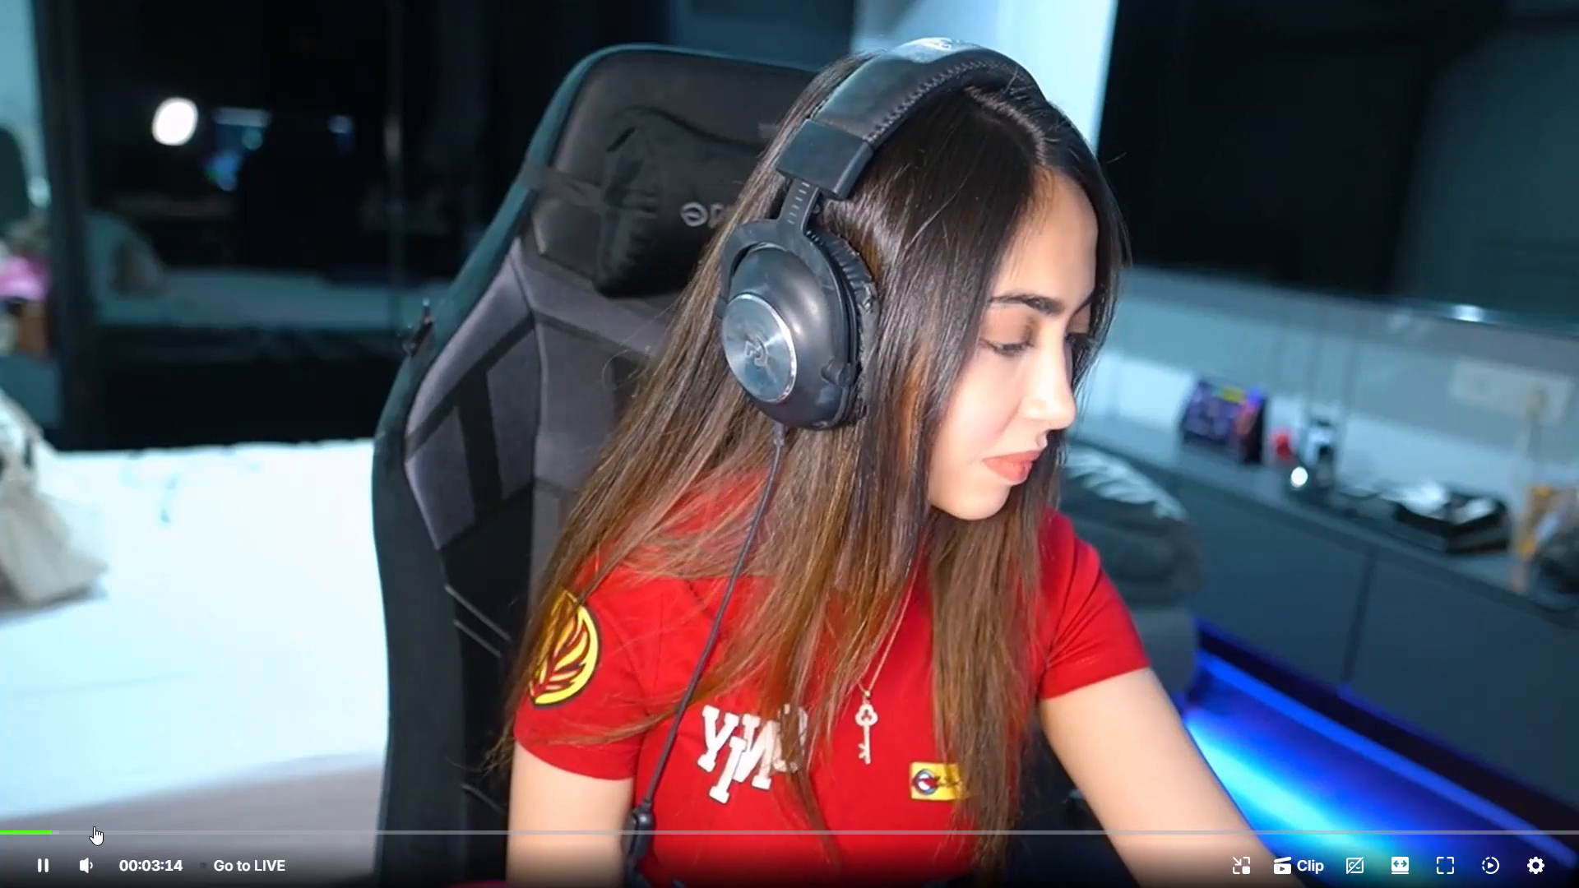
left_click(94, 826)
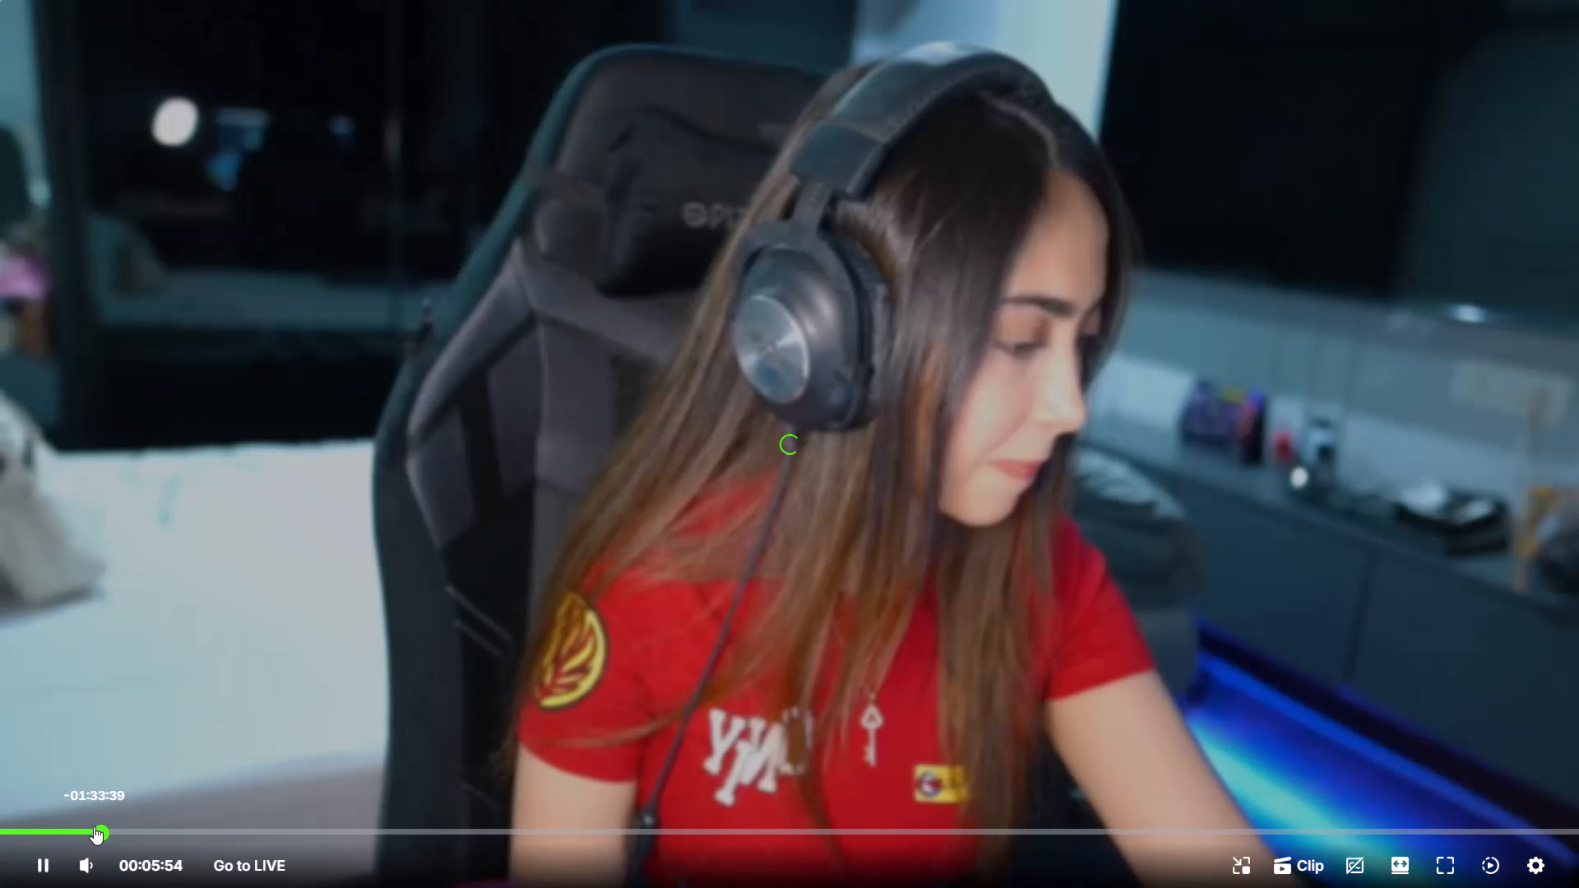